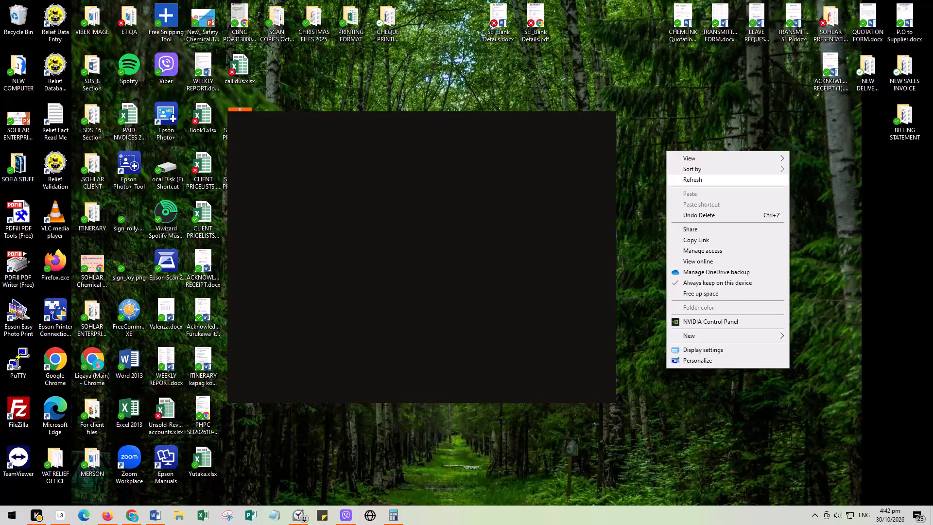
Refresh the desktop, open its NEW SALES INVOICE folder and move the folder window clear of the desktop folder icons.
{"action": "left_click", "coordinate": [691, 180]}
{"action": "double_click", "coordinate": [899, 66]}
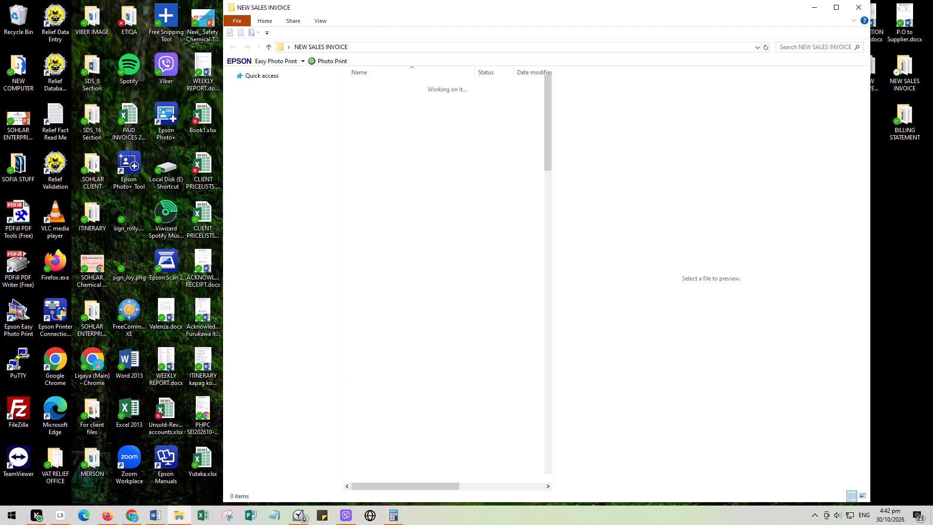
{"action": "left_click_drag", "start_coordinate": [623, 10], "coordinate": [570, 11]}
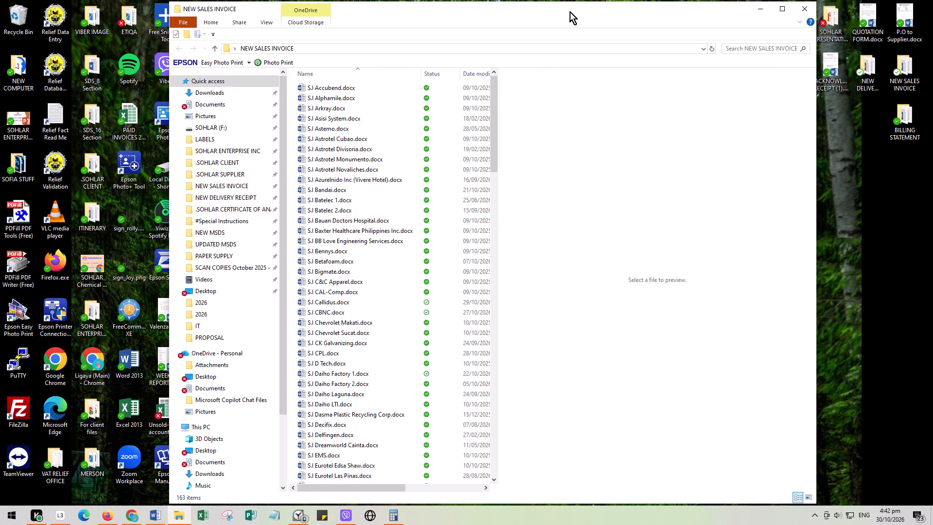
{"action": "left_click_drag", "start_coordinate": [570, 11], "coordinate": [550, 11]}
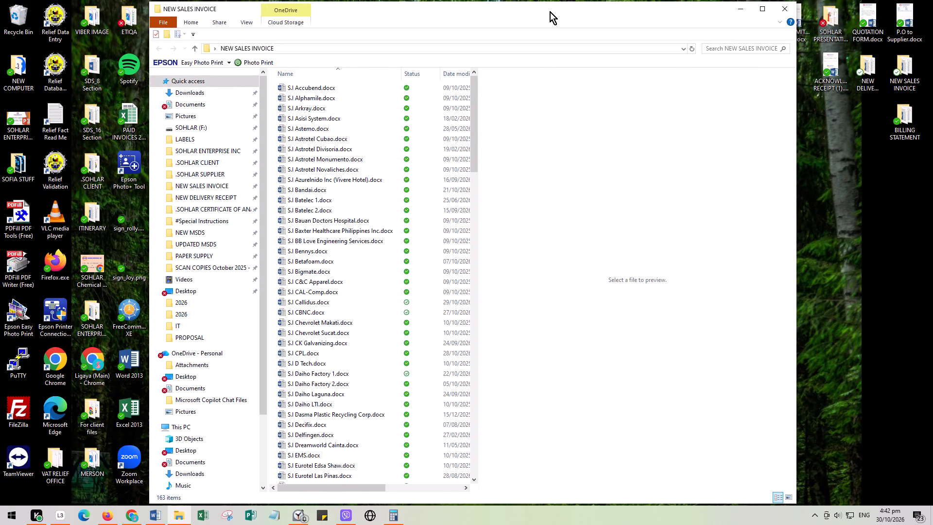
{"action": "left_click_drag", "start_coordinate": [550, 11], "coordinate": [550, 9]}
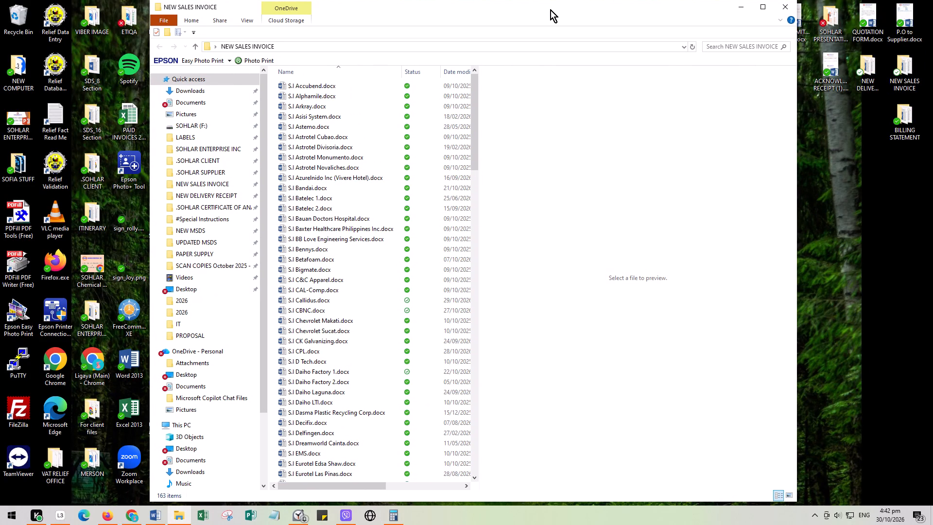
{"action": "left_click_drag", "start_coordinate": [550, 9], "coordinate": [401, 12]}
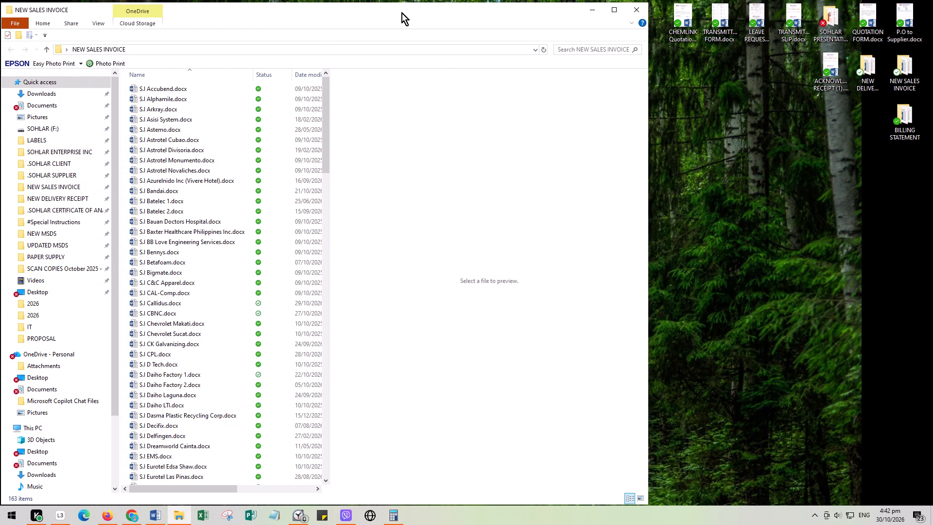
{"action": "left_click_drag", "start_coordinate": [401, 12], "coordinate": [401, 11]}
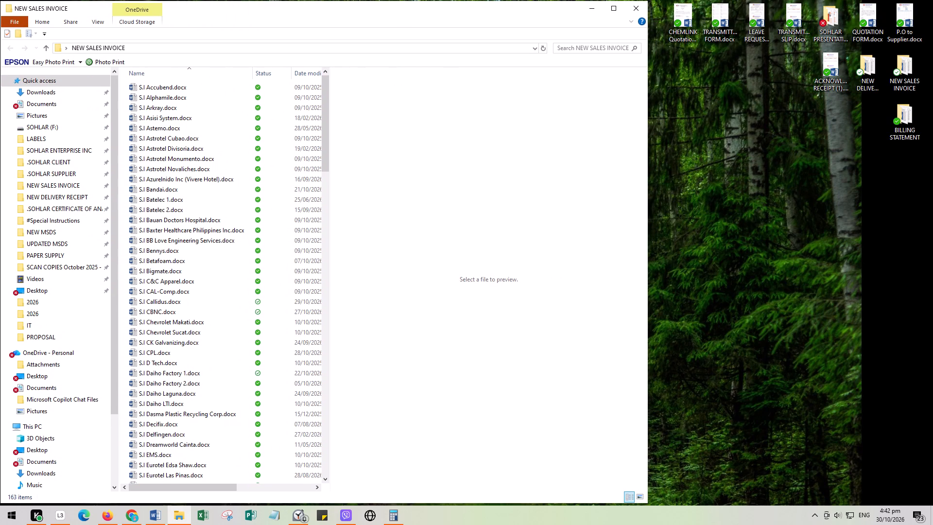
Search the NEW SALES INVOICE folder for "new" and open the S.I New Blank.docx template.
{"action": "left_click", "coordinate": [592, 49]}
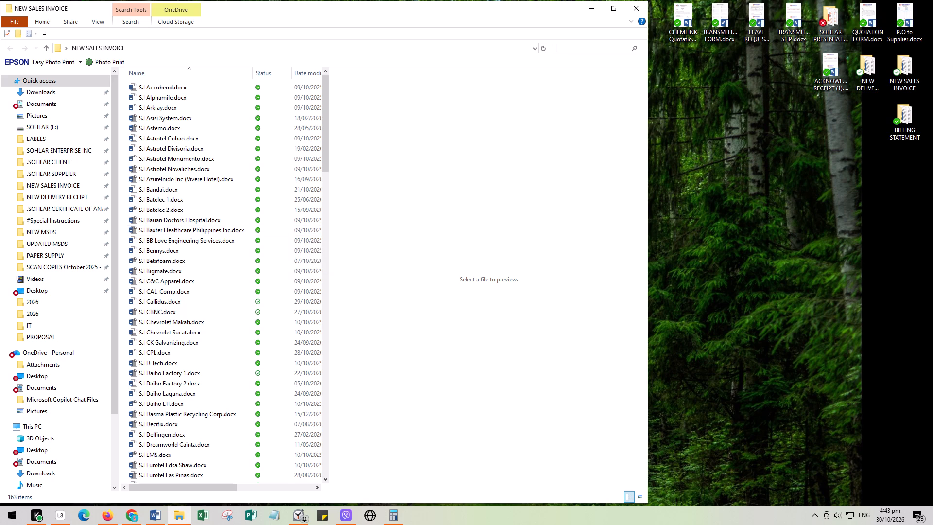
{"action": "scroll", "coordinate": [203, 370], "scroll_direction": "down", "scroll_amount": 5}
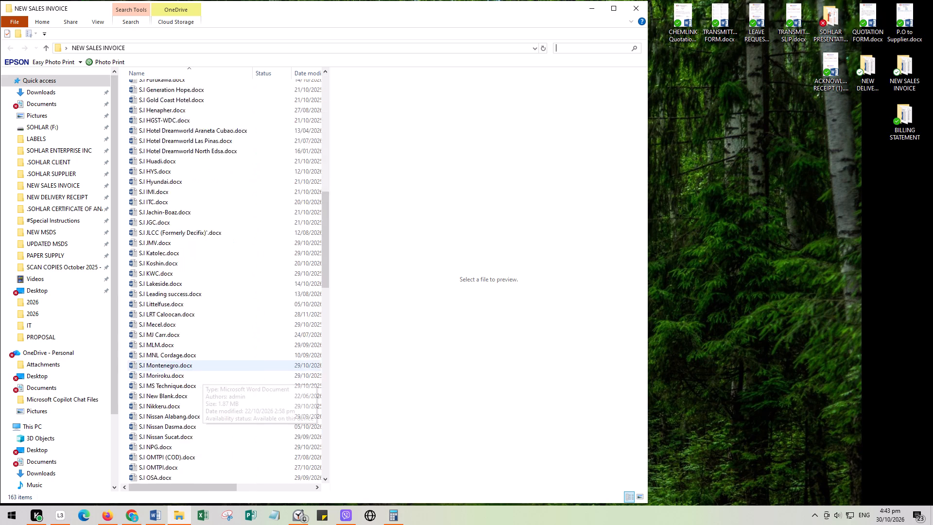
{"action": "scroll", "coordinate": [203, 370], "scroll_direction": "down", "scroll_amount": 9}
{"action": "left_click", "coordinate": [583, 52]}
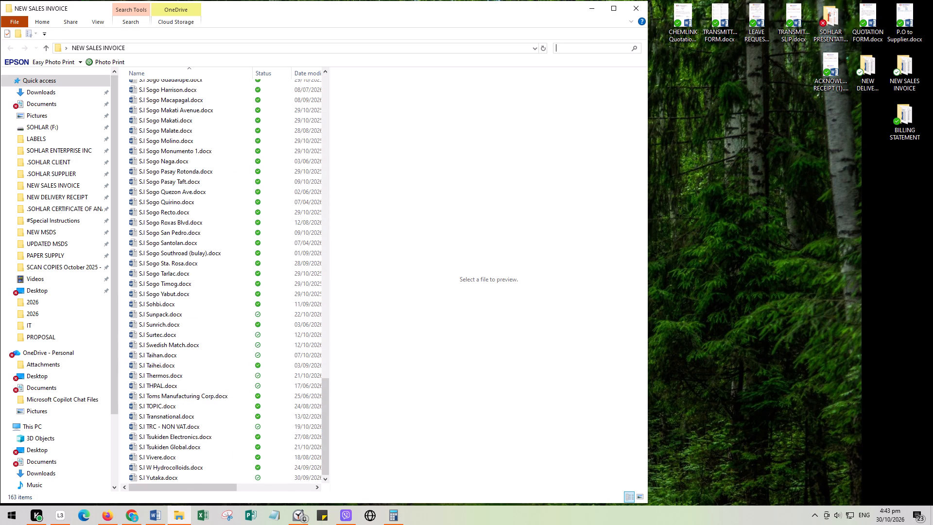
{"action": "left_click", "coordinate": [590, 46]}
{"action": "type", "text": "new"}
{"action": "key", "text": "space"}
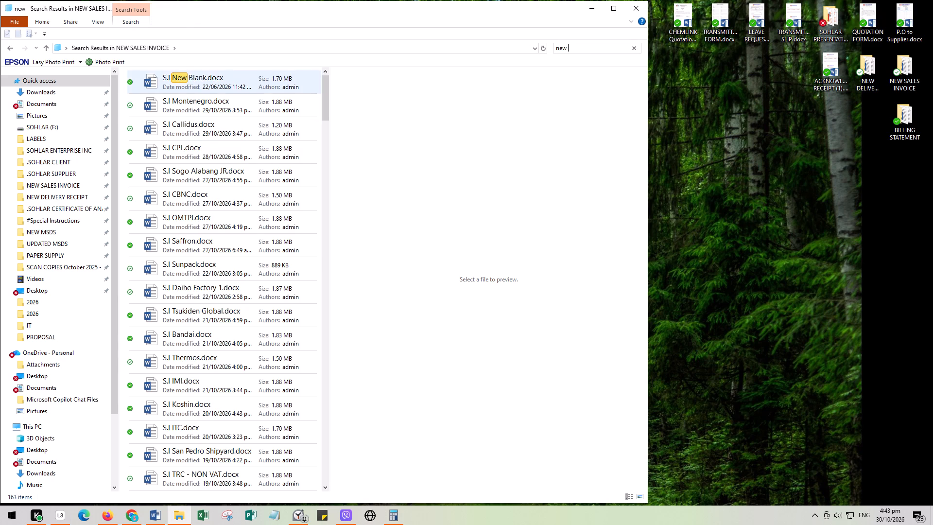
{"action": "double_click", "coordinate": [254, 77]}
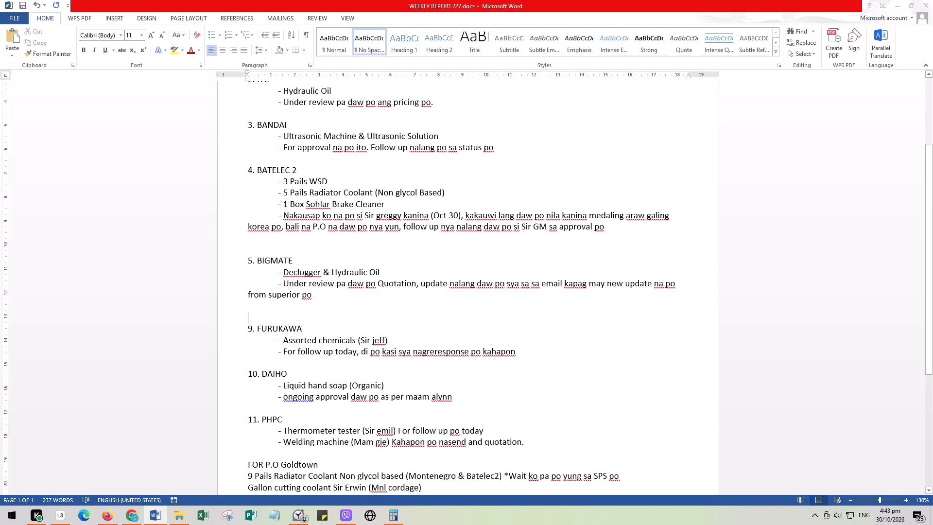
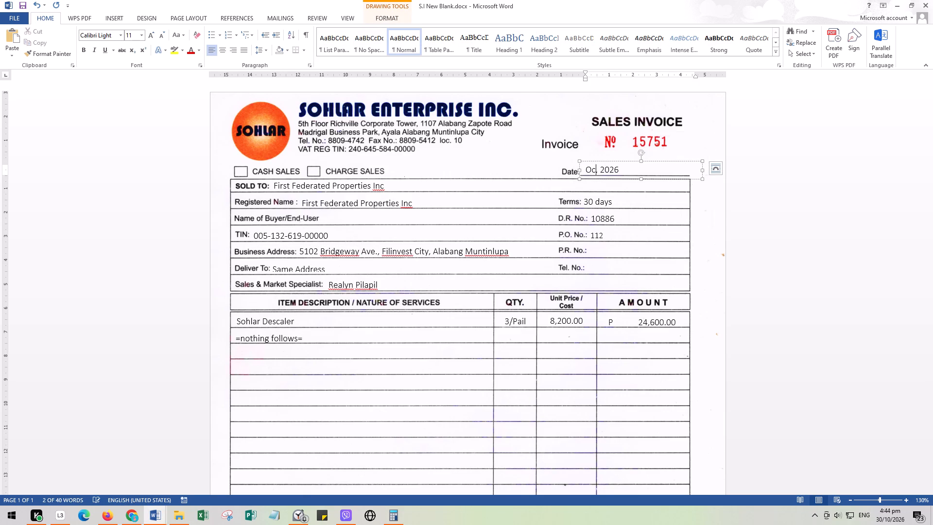
Complete the invoice date as October 31, 2026.
{"action": "type", "text": "tober 31"}
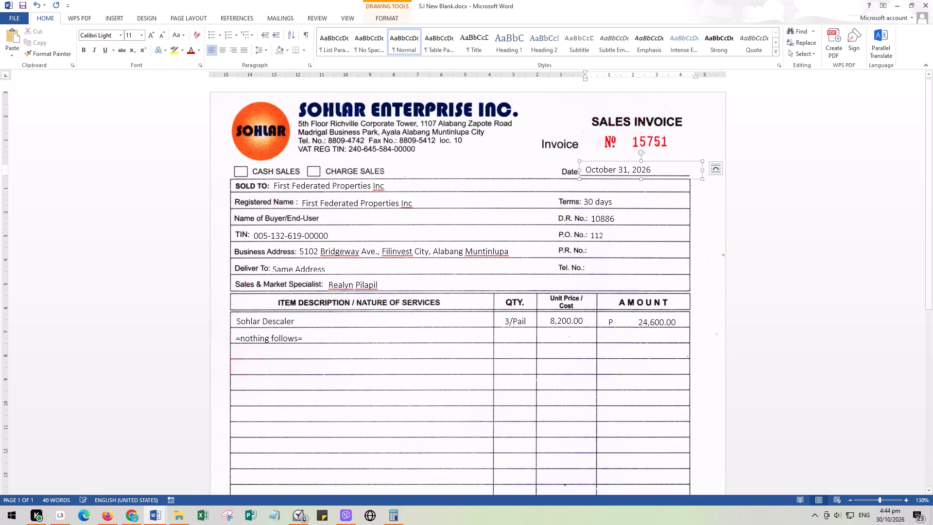
Replace the invoice's reference numbers with D.R. No. 11210 and P.O. No. 310.
{"action": "left_click_drag", "start_coordinate": [617, 214], "coordinate": [579, 220]}
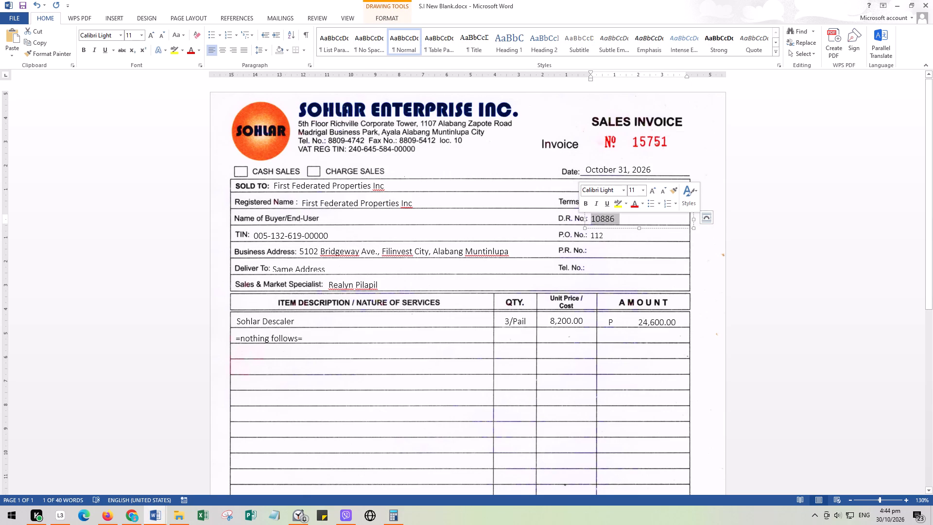
{"action": "type", "text": "11210"}
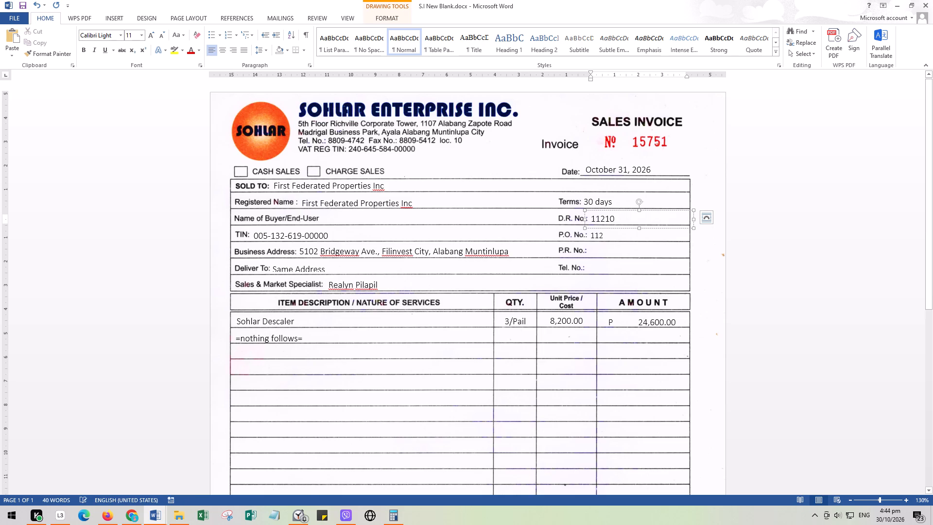
{"action": "left_click_drag", "start_coordinate": [622, 233], "coordinate": [555, 232]}
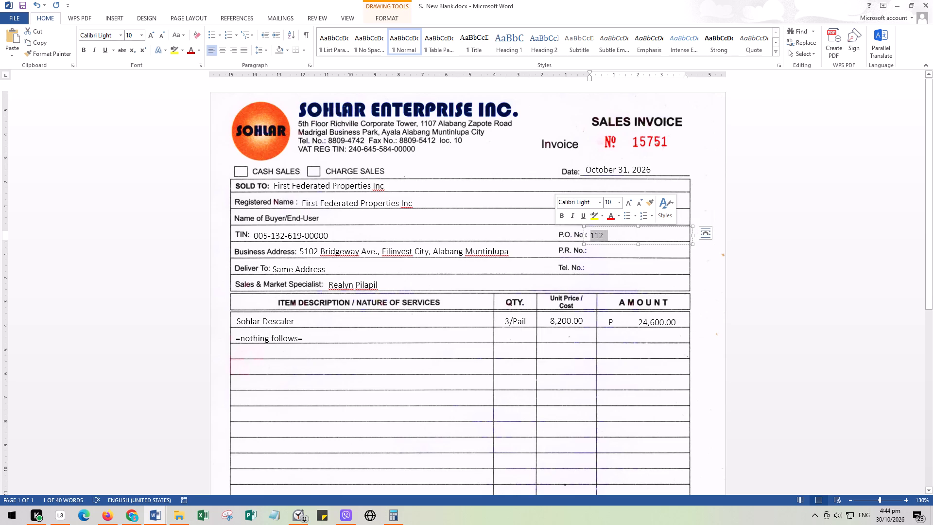
{"action": "type", "text": "310"}
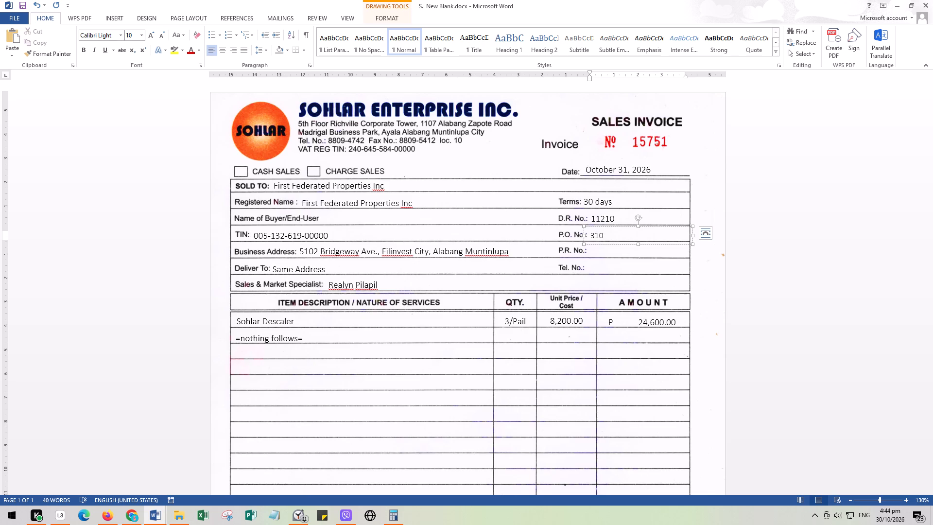
Overwrite the first item row with Rust Converter, quantity 4/Gals, unit price 2,950.00 and amount 11,800.00.
{"action": "left_click", "coordinate": [315, 318]}
{"action": "key", "text": "ctrl+a"}
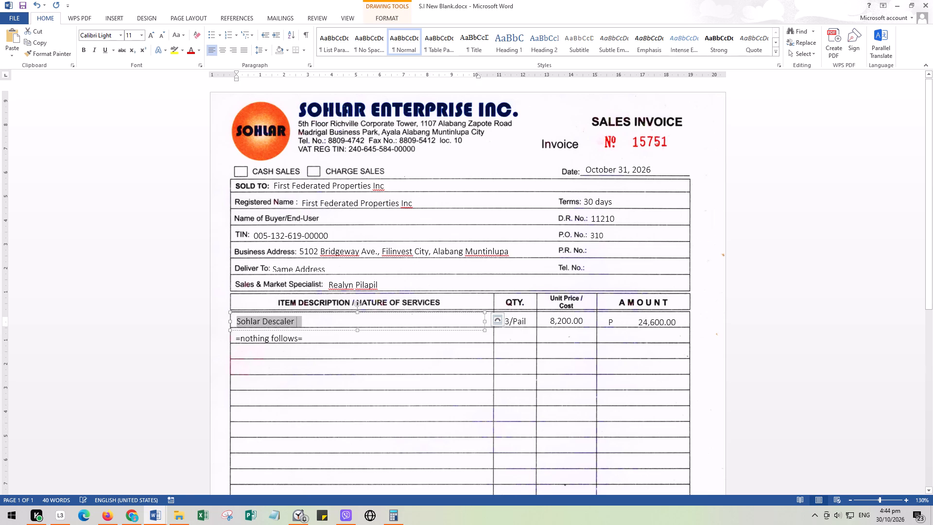
{"action": "type", "text": "Rust Converter"}
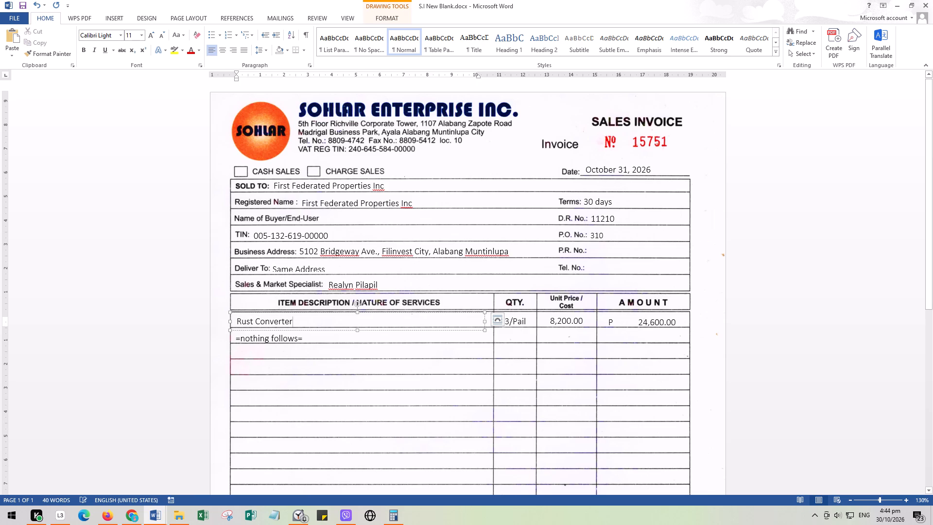
{"action": "left_click", "coordinate": [526, 320]}
{"action": "key", "text": "ctrl+a"}
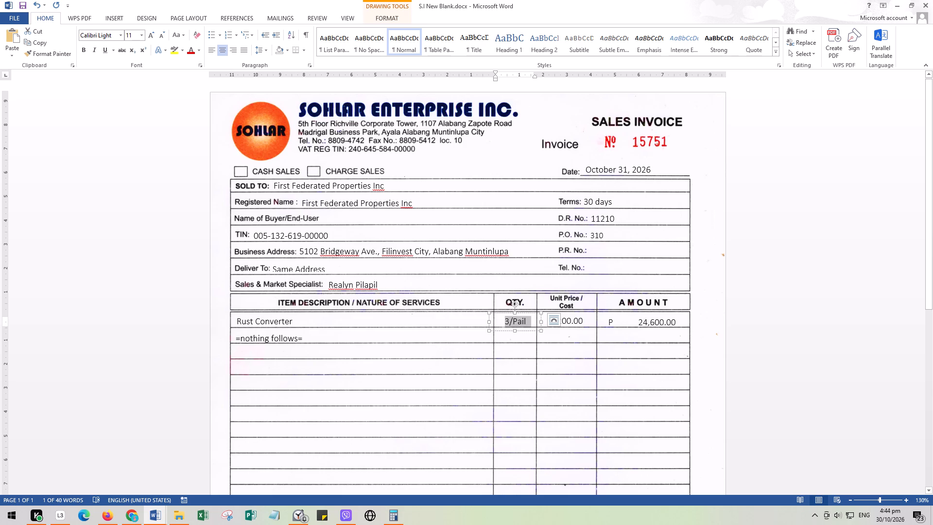
{"action": "type", "text": "4/Gals"}
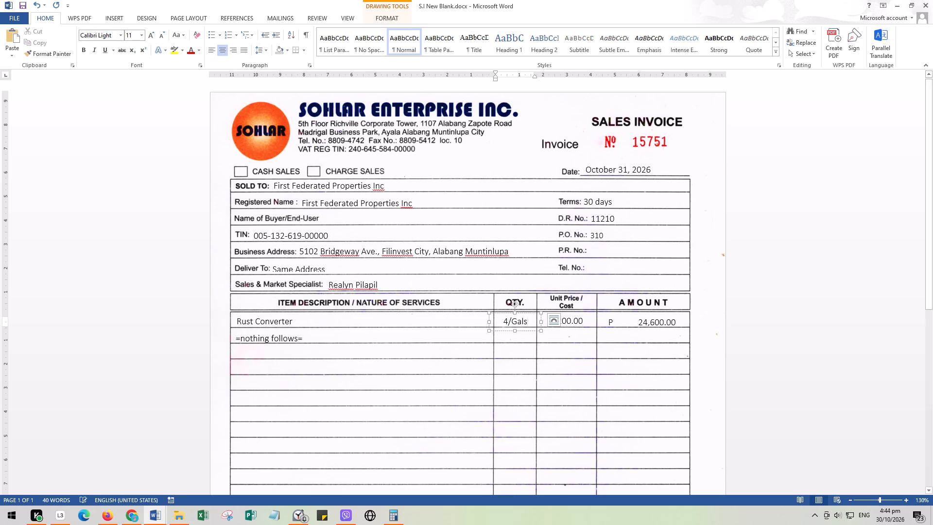
{"action": "left_click", "coordinate": [574, 318]}
{"action": "key", "text": "ctrl+a"}
{"action": "type", "text": "2,950.00"}
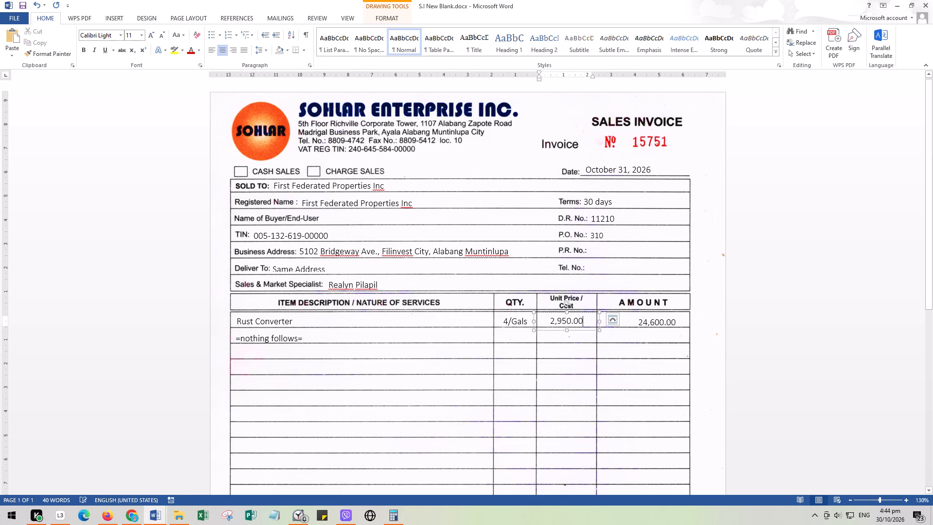
{"action": "left_click_drag", "start_coordinate": [676, 323], "coordinate": [639, 320]}
{"action": "type", "text": "11,800.00"}
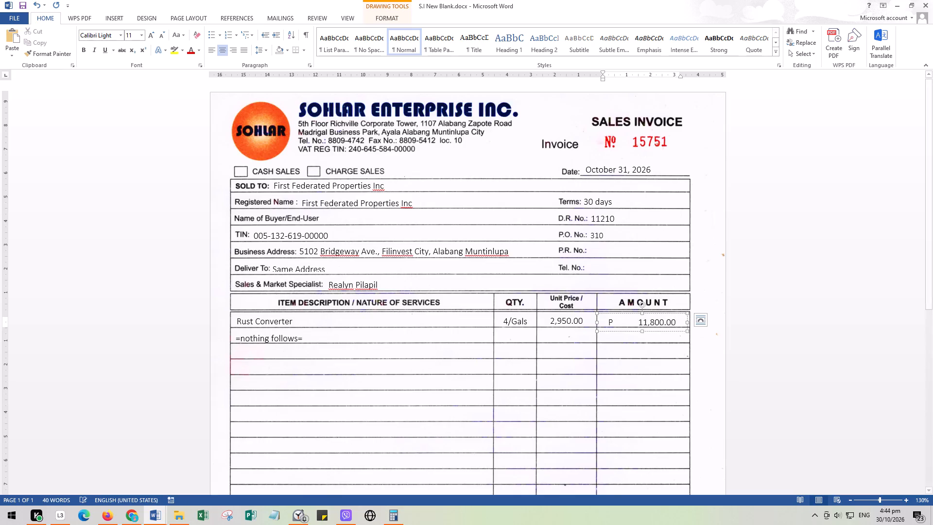
Replace the Total Amount Due figure at the bottom of the invoice with 11,800.
{"action": "scroll", "coordinate": [658, 354], "scroll_direction": "down", "scroll_amount": 2}
{"action": "left_click_drag", "start_coordinate": [677, 353], "coordinate": [638, 353]}
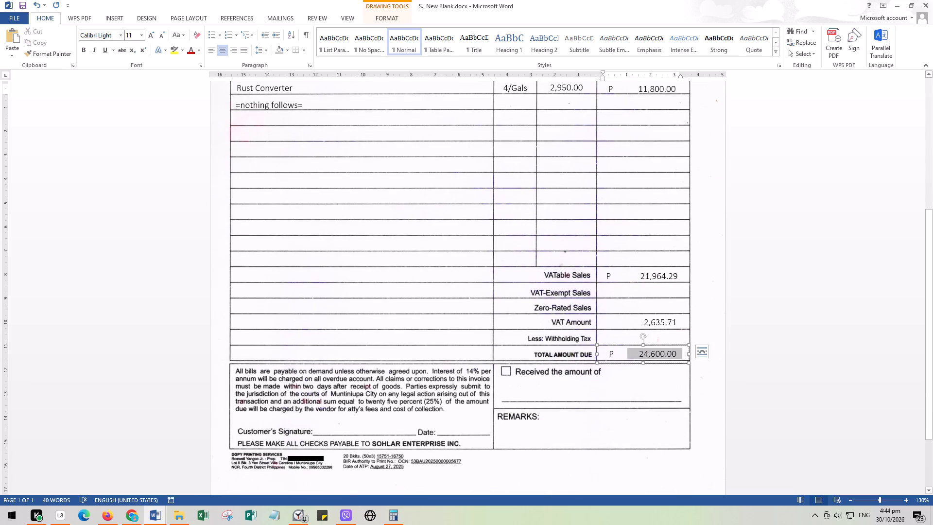
{"action": "left_click_drag", "start_coordinate": [638, 353], "coordinate": [638, 353]}
{"action": "type", "text": "11,800"}
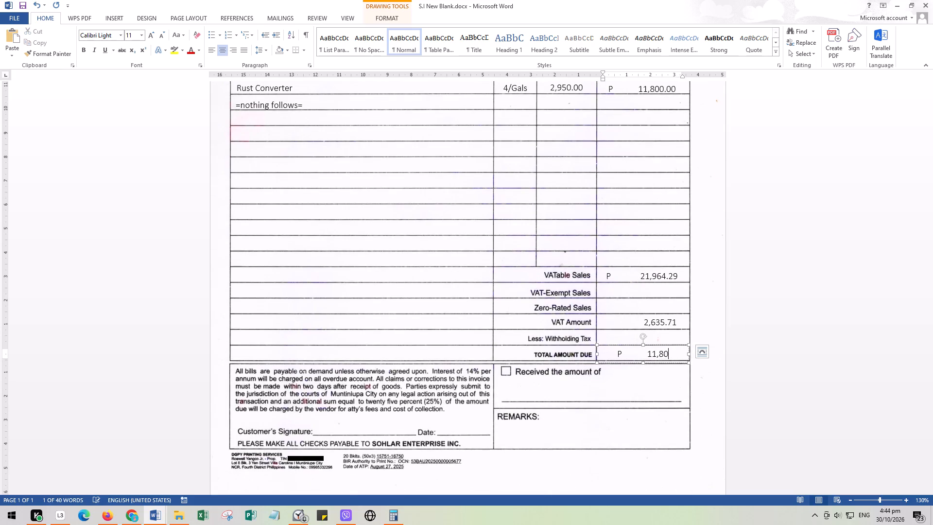
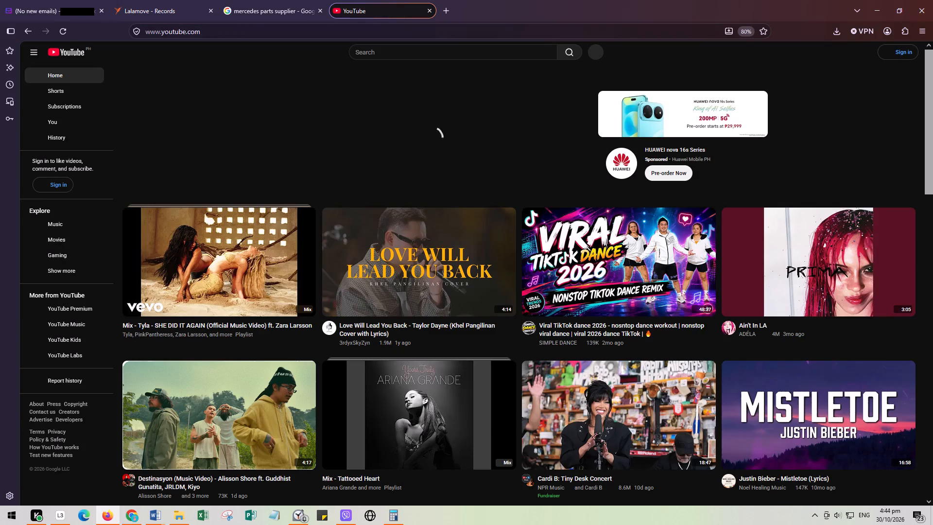
Search YouTube for awitin mo at isasayaw ko, play the VST & Company official lyric video, and return to the invoice.
{"action": "scroll", "coordinate": [449, 329], "scroll_direction": "down", "scroll_amount": 1}
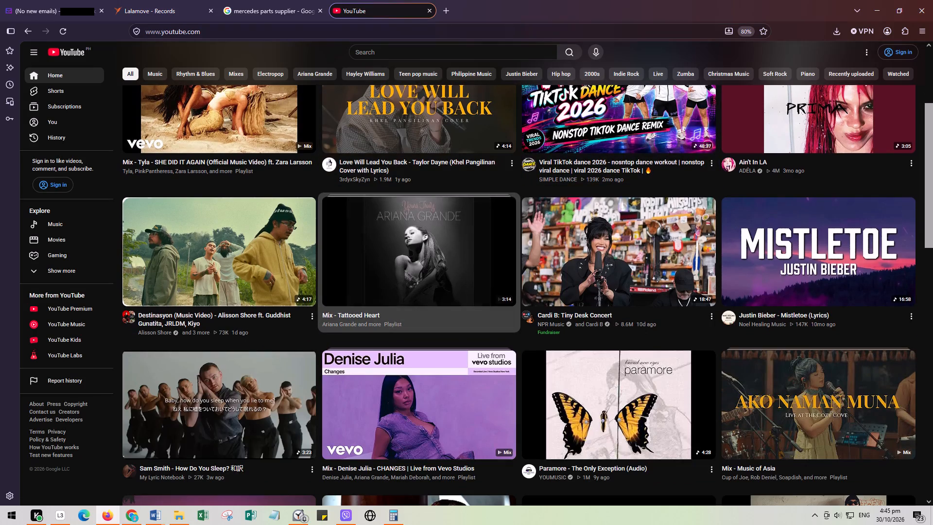
{"action": "scroll", "coordinate": [451, 327], "scroll_direction": "down", "scroll_amount": 1}
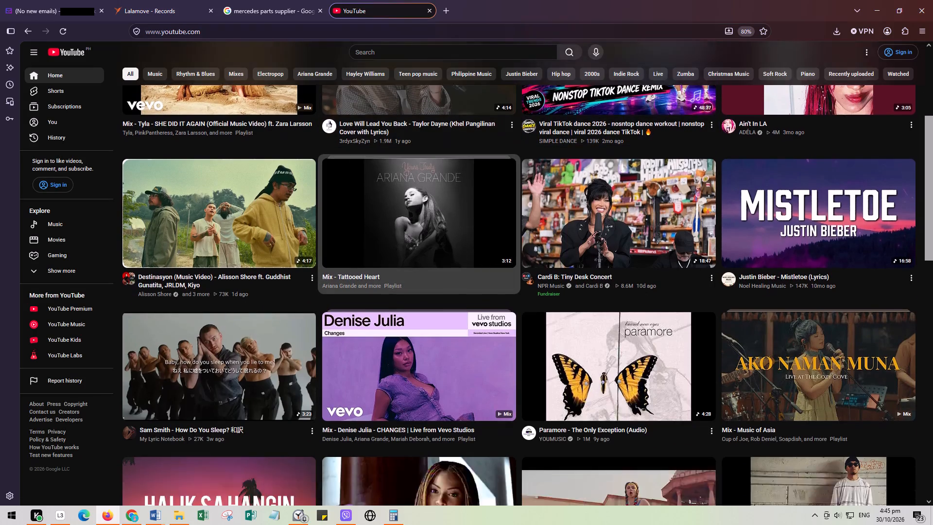
{"action": "scroll", "coordinate": [451, 327], "scroll_direction": "down", "scroll_amount": 1}
{"action": "scroll", "coordinate": [451, 296], "scroll_direction": "up", "scroll_amount": 3}
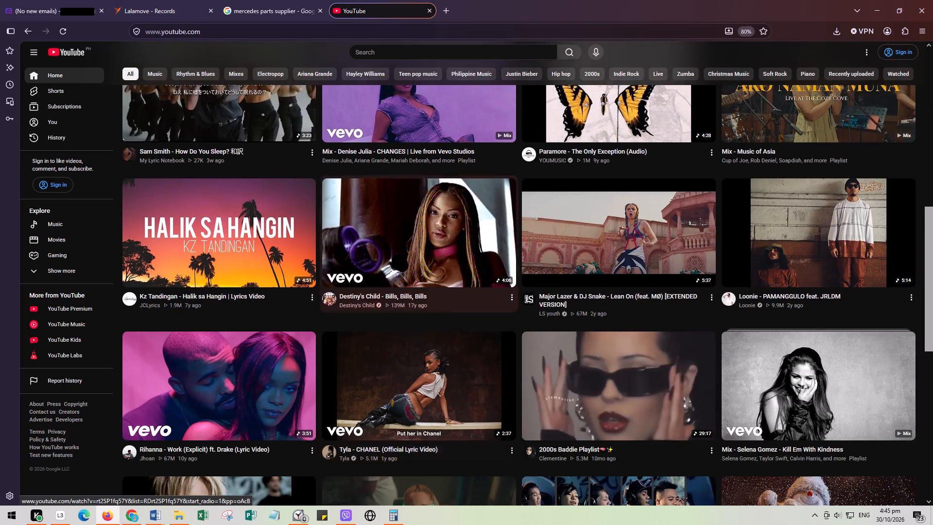
{"action": "left_click", "coordinate": [384, 56]}
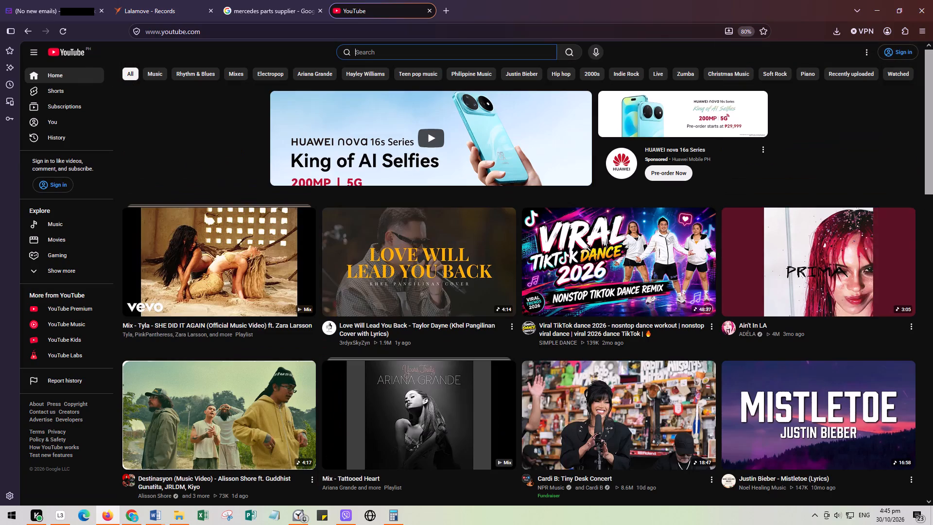
{"action": "type", "text": "sa pag titingan"}
{"action": "key", "text": "ctrl+a"}
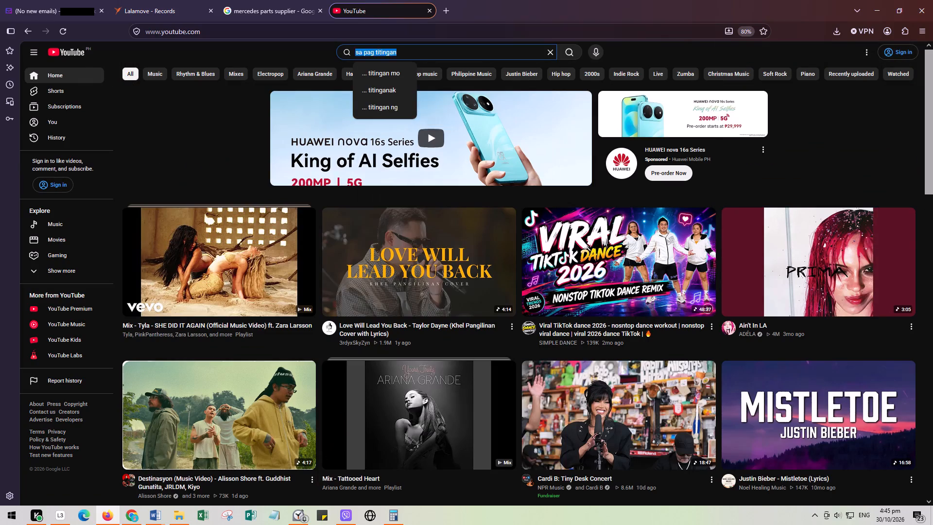
{"action": "key", "text": "BackSpace"}
{"action": "type", "text": "awitin"}
{"action": "key", "text": "space"}
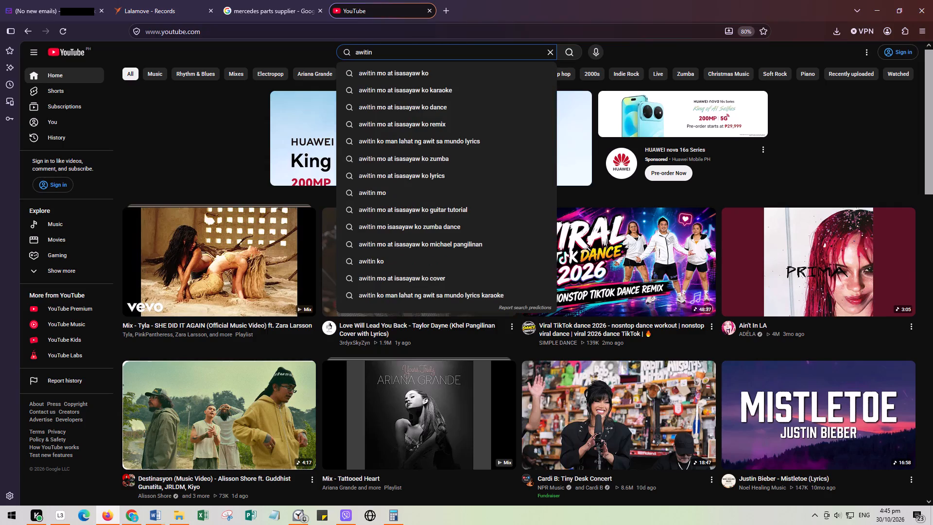
{"action": "key", "text": "Down"}
{"action": "key", "text": "Return"}
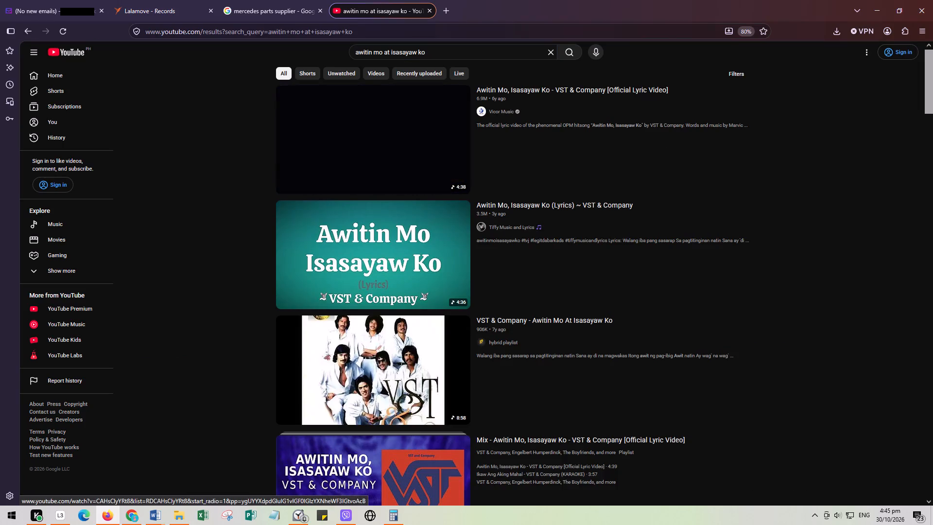
{"action": "left_click", "coordinate": [362, 136]}
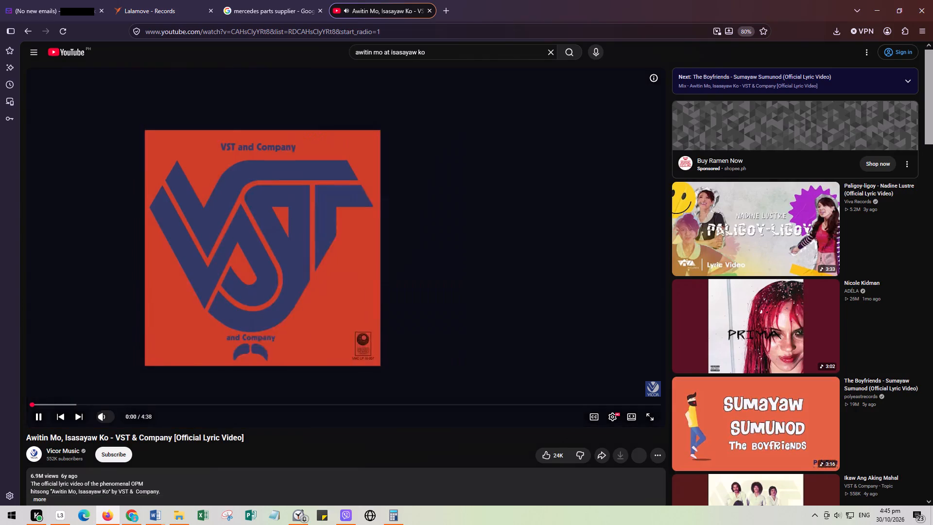
{"action": "left_click", "coordinate": [125, 417]}
{"action": "left_click", "coordinate": [372, 447]}
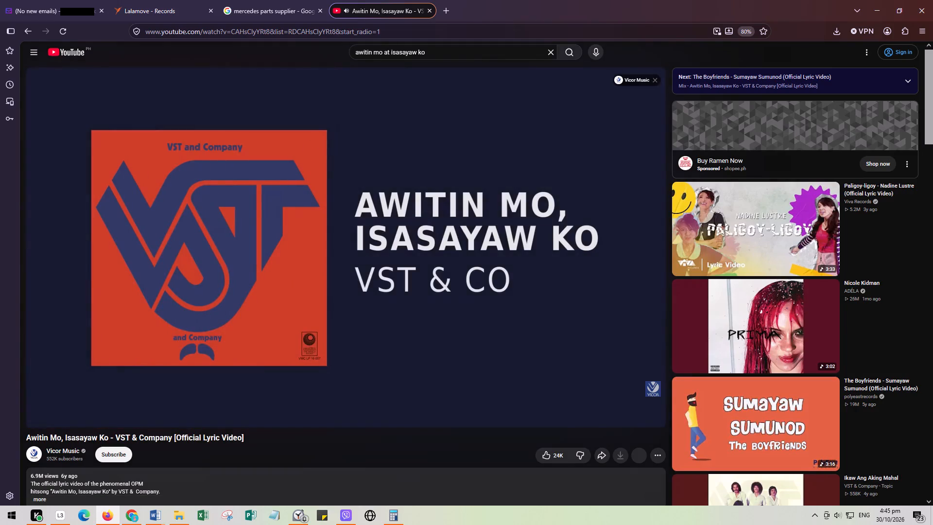
{"action": "left_click", "coordinate": [886, 8]}
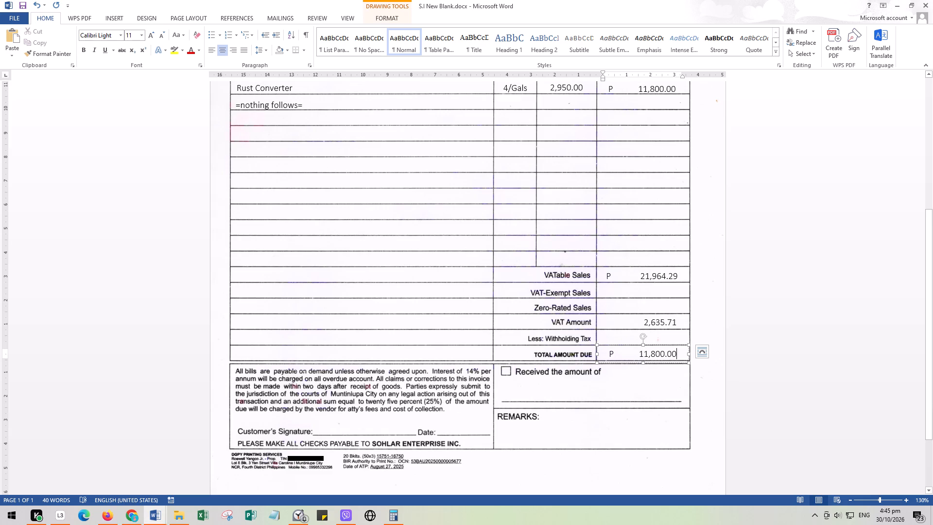
Calculate 11800 / 1.12 in Calculator and replace the invoice's VATable Sales figure with 10,535.71.
{"action": "left_click", "coordinate": [396, 520]}
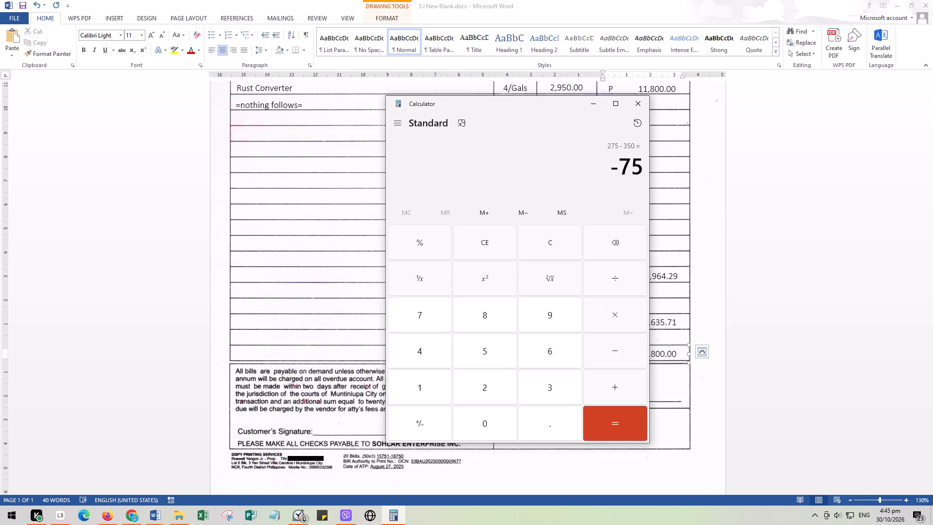
{"action": "double_click", "coordinate": [492, 238]}
{"action": "type", "text": "11800"}
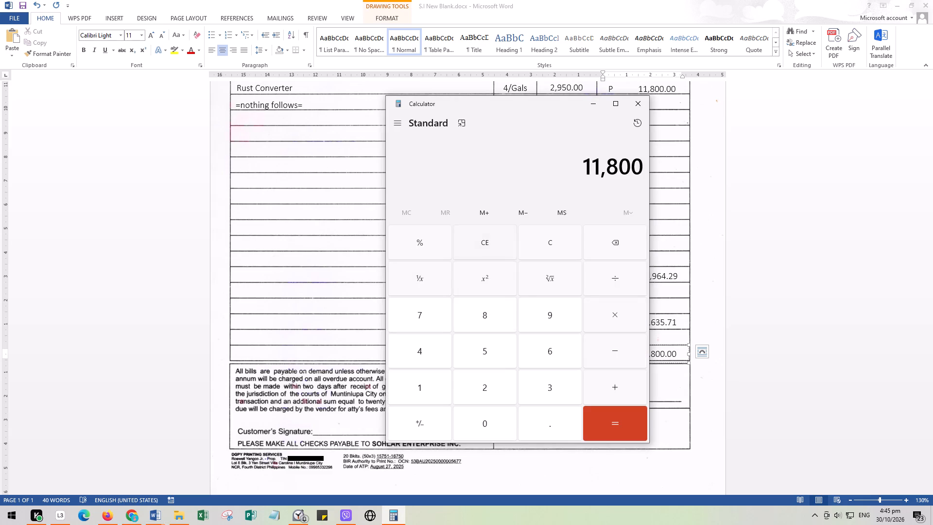
{"action": "type", "text": "/1.12"}
{"action": "key", "text": "Return"}
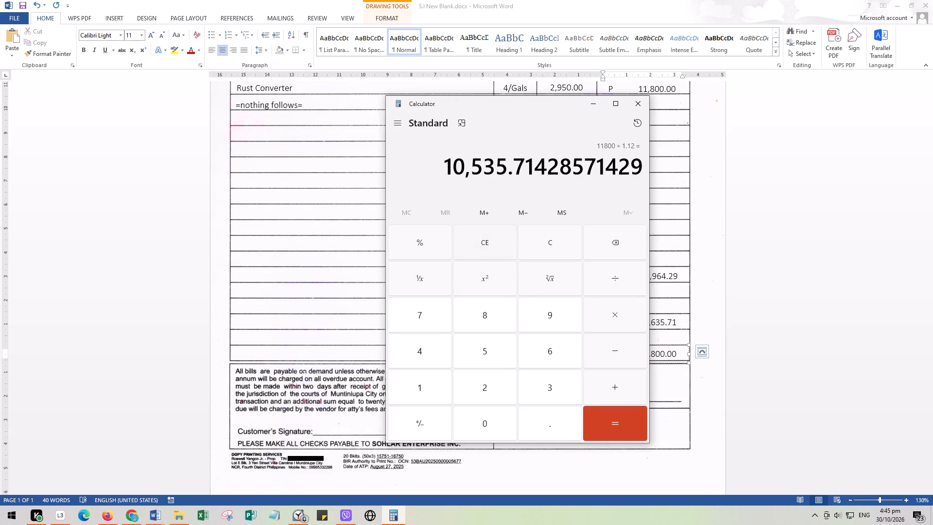
{"action": "left_click_drag", "start_coordinate": [536, 173], "coordinate": [455, 173]}
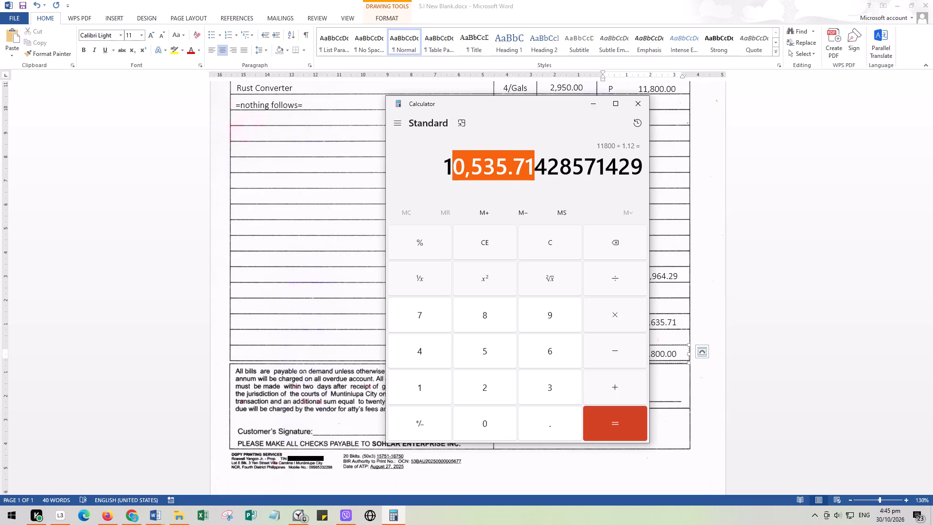
{"action": "left_click_drag", "start_coordinate": [455, 173], "coordinate": [447, 172]}
{"action": "key", "text": "ctrl+c"}
{"action": "key", "text": "ctrl+c"}
{"action": "key", "text": "ctrl+c"}
{"action": "key", "text": "alt+Tab"}
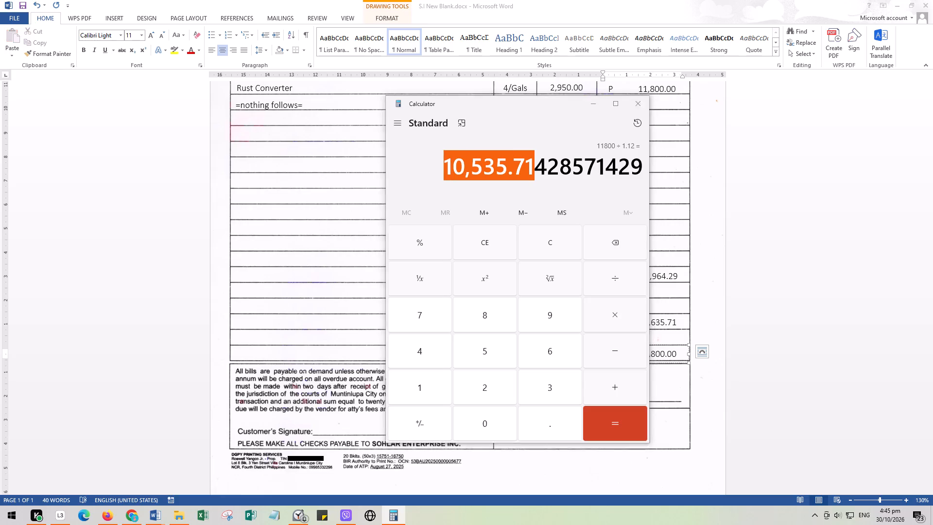
{"action": "left_click_drag", "start_coordinate": [680, 278], "coordinate": [639, 275]}
{"action": "key", "text": "ctrl+v"}
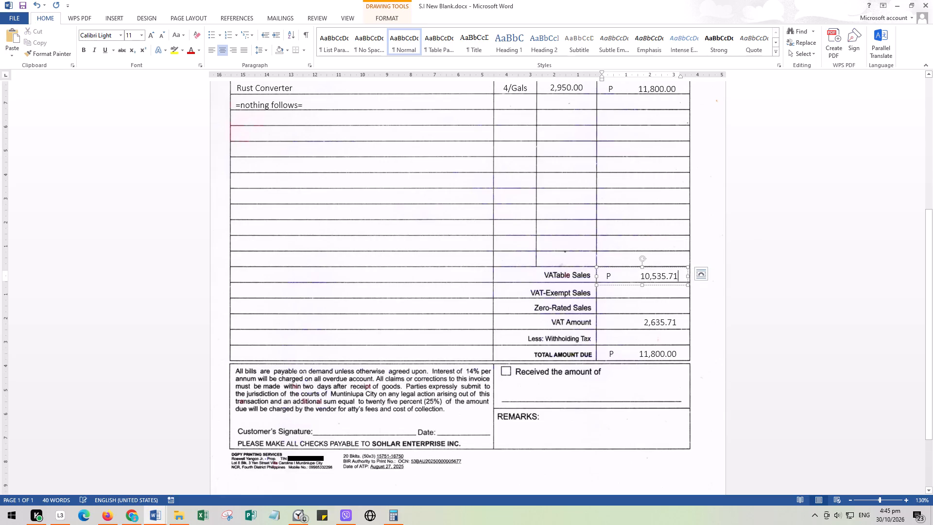
Subtract 11800 from the VATable result in Calculator and replace the invoice's VAT Amount with 1,264.29.
{"action": "key", "text": "alt+Tab"}
{"action": "left_click", "coordinate": [620, 349]}
{"action": "left_click_drag", "start_coordinate": [552, 105], "coordinate": [480, 105]}
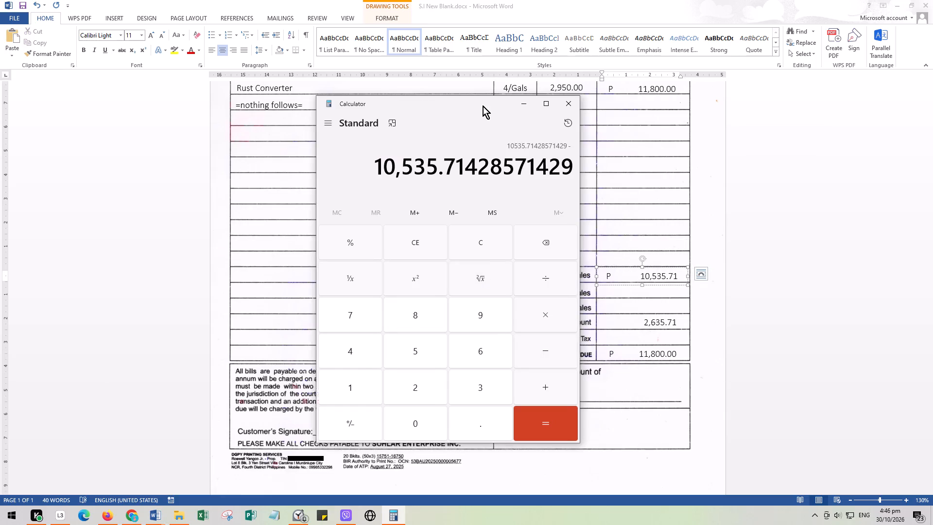
{"action": "left_click_drag", "start_coordinate": [480, 105], "coordinate": [473, 105]}
{"action": "type", "text": "11800"}
{"action": "key", "text": "Return"}
{"action": "left_click_drag", "start_coordinate": [432, 169], "coordinate": [375, 167]}
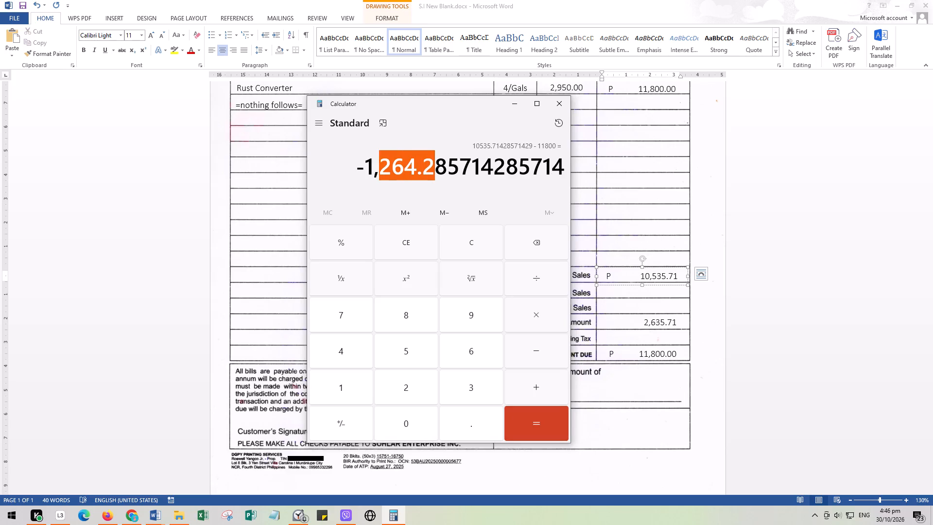
{"action": "left_click_drag", "start_coordinate": [375, 167], "coordinate": [368, 167]}
{"action": "key", "text": "ctrl+c"}
{"action": "key", "text": "ctrl+c"}
{"action": "key", "text": "ctrl+c"}
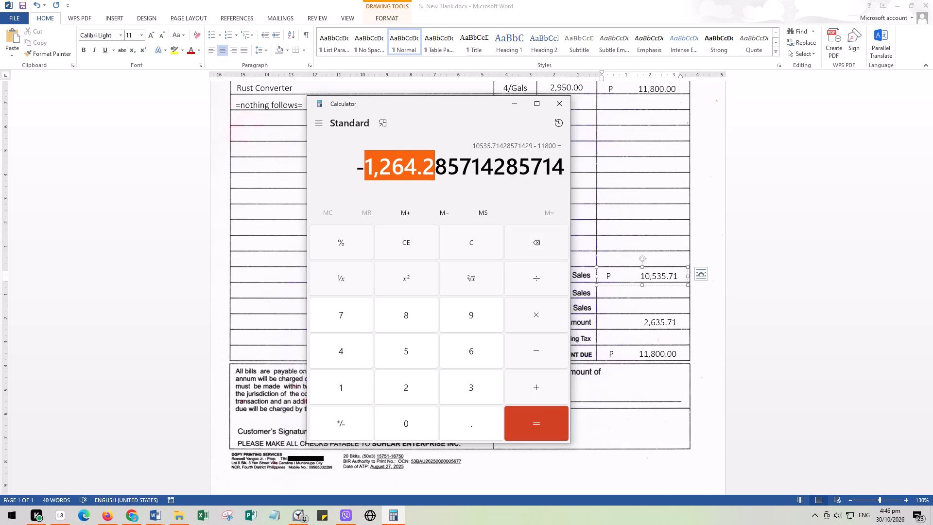
{"action": "key", "text": "alt+Tab"}
{"action": "left_click", "coordinate": [669, 325]}
{"action": "key", "text": "ctrl+a"}
{"action": "key", "text": "ctrl+v"}
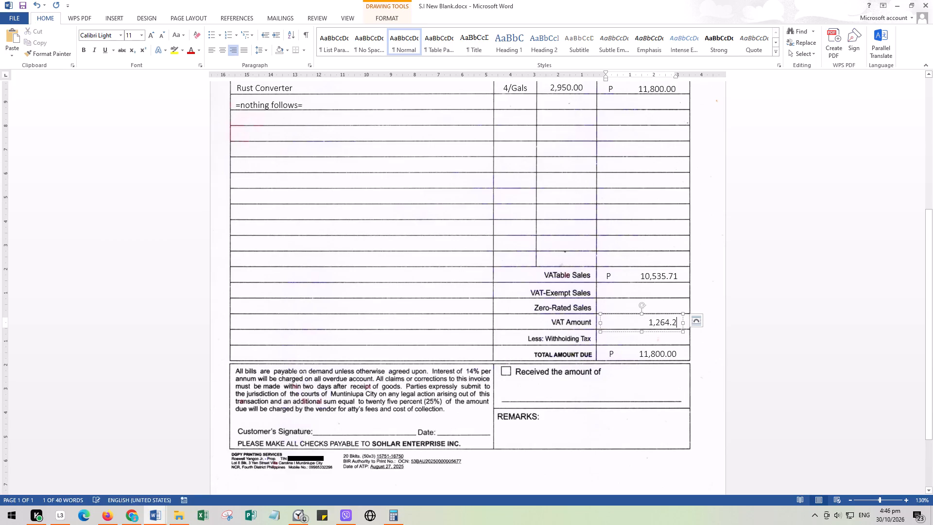
{"action": "key", "text": "9"}
Recheck the VAT figures by calculating 11800 / 1.12 minus 11800, close Calculator, and review the completed invoice.
{"action": "key", "text": "alt+Tab"}
{"action": "triple_click", "coordinate": [397, 245]}
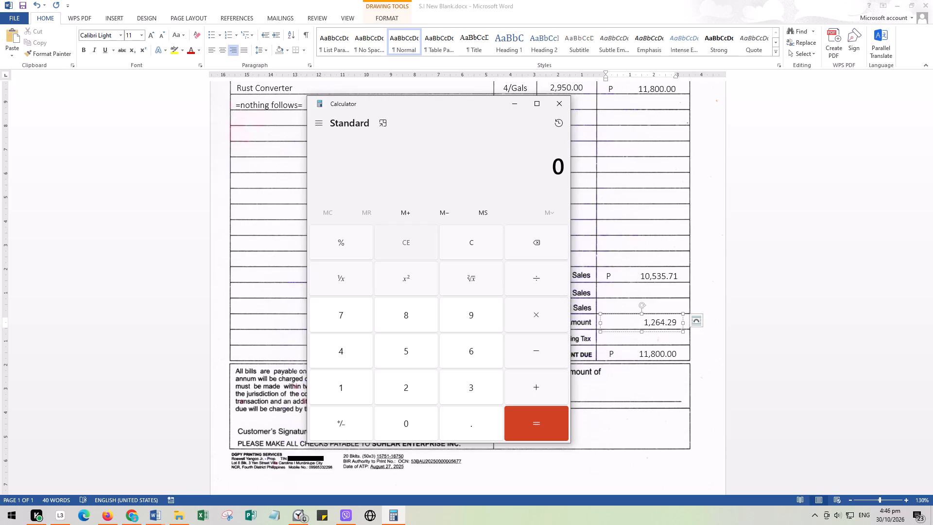
{"action": "type", "text": "11800/1.12"}
{"action": "key", "text": "Return"}
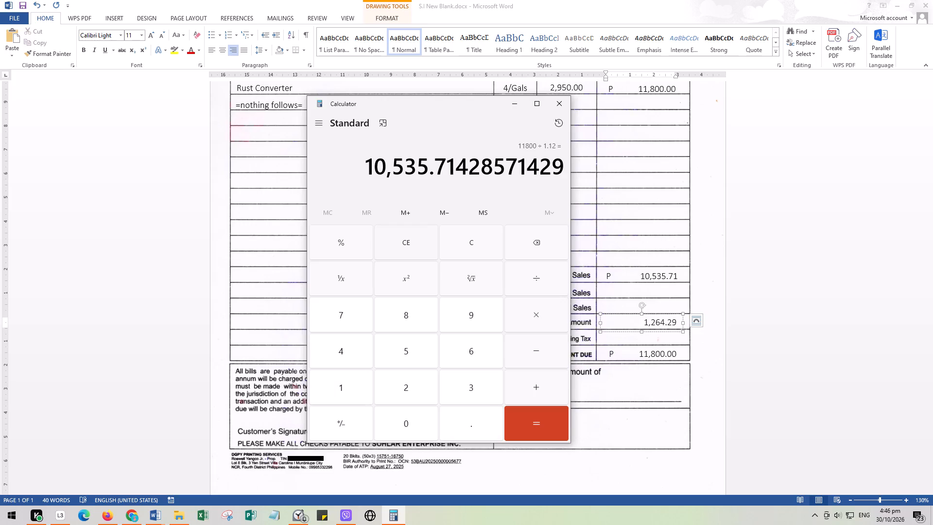
{"action": "type", "text": "-11800"}
{"action": "key", "text": "Return"}
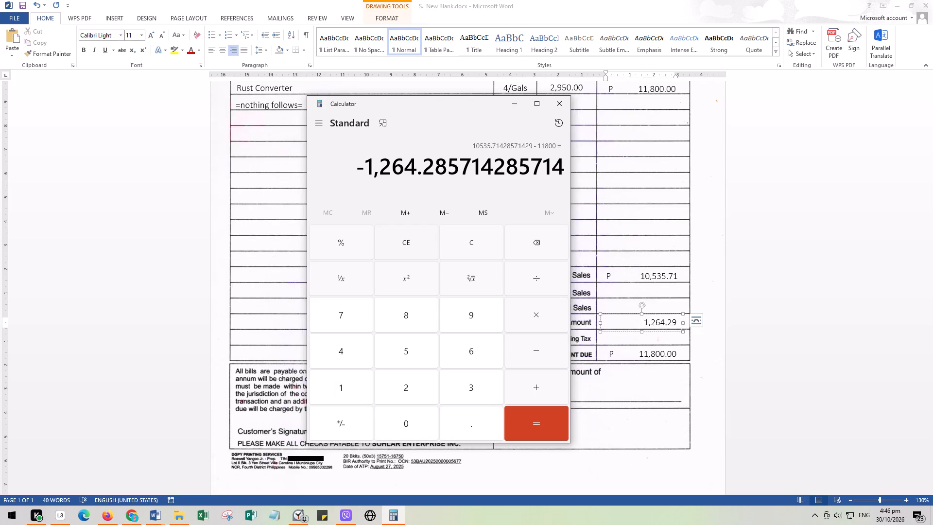
{"action": "left_click", "coordinate": [560, 103]}
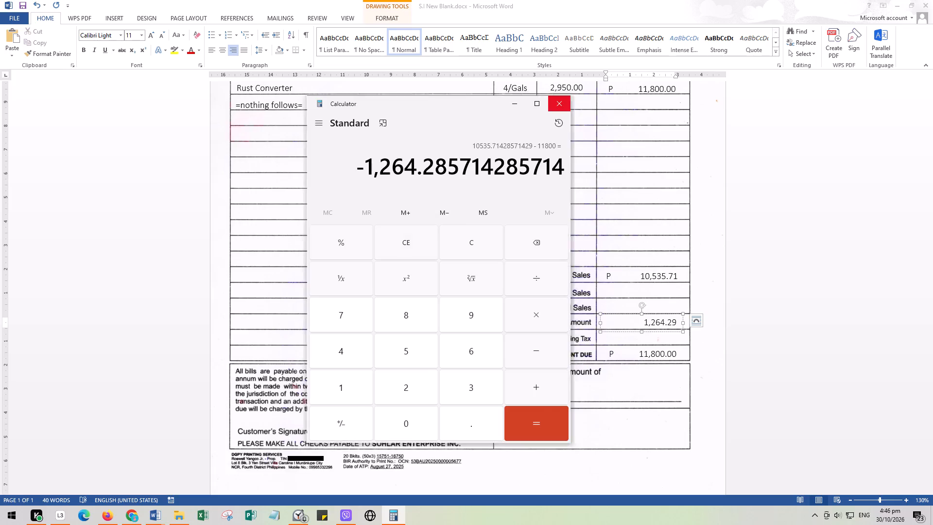
{"action": "left_click", "coordinate": [830, 249]}
{"action": "scroll", "coordinate": [820, 293], "scroll_direction": "up", "scroll_amount": 1}
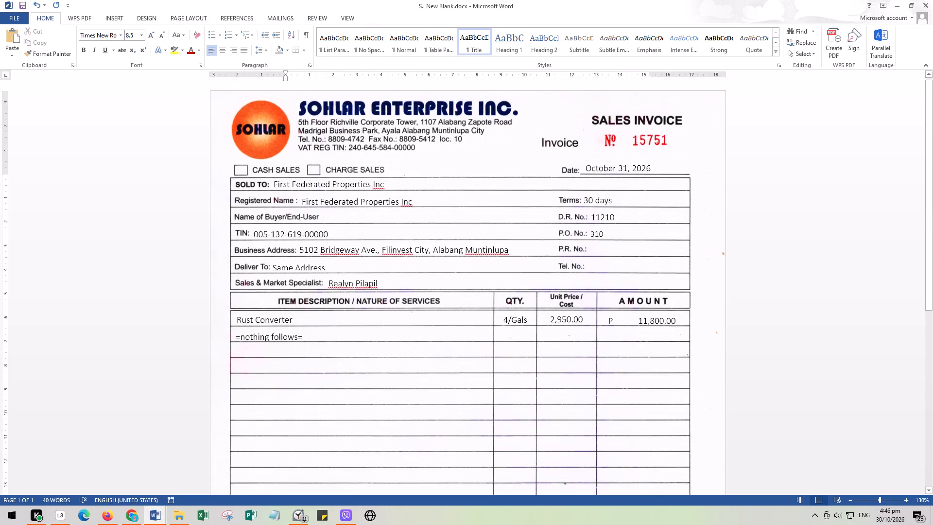
{"action": "scroll", "coordinate": [820, 293], "scroll_direction": "up", "scroll_amount": 1}
{"action": "scroll", "coordinate": [820, 293], "scroll_direction": "down", "scroll_amount": 2}
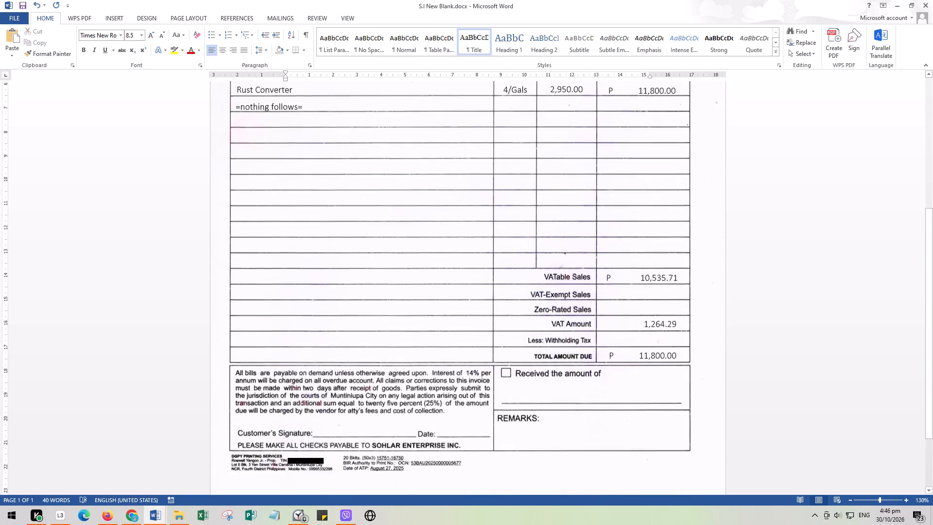
{"action": "scroll", "coordinate": [788, 310], "scroll_direction": "up", "scroll_amount": 3}
Find the new blank delivery receipt document in the NEW DELIVERY RECEIPT folder and open it in Word.
{"action": "left_click", "coordinate": [155, 513]}
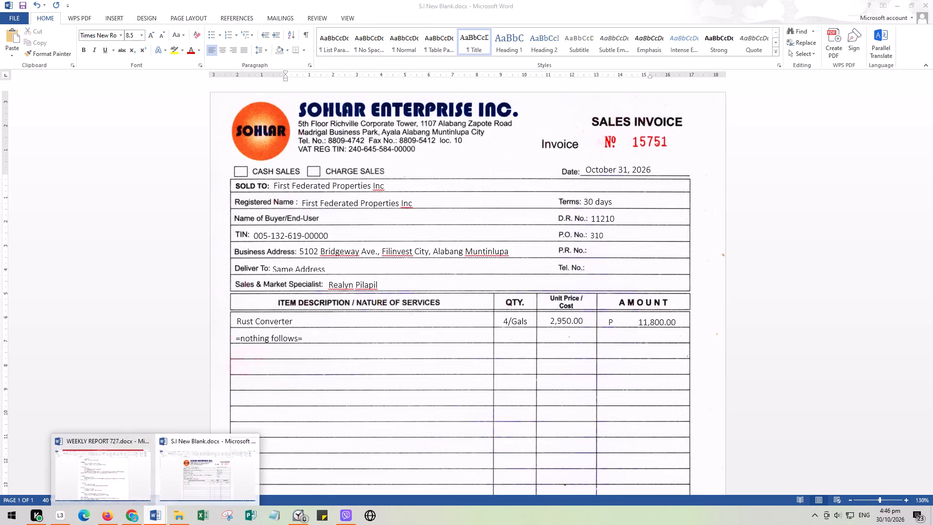
{"action": "left_click", "coordinate": [182, 518]}
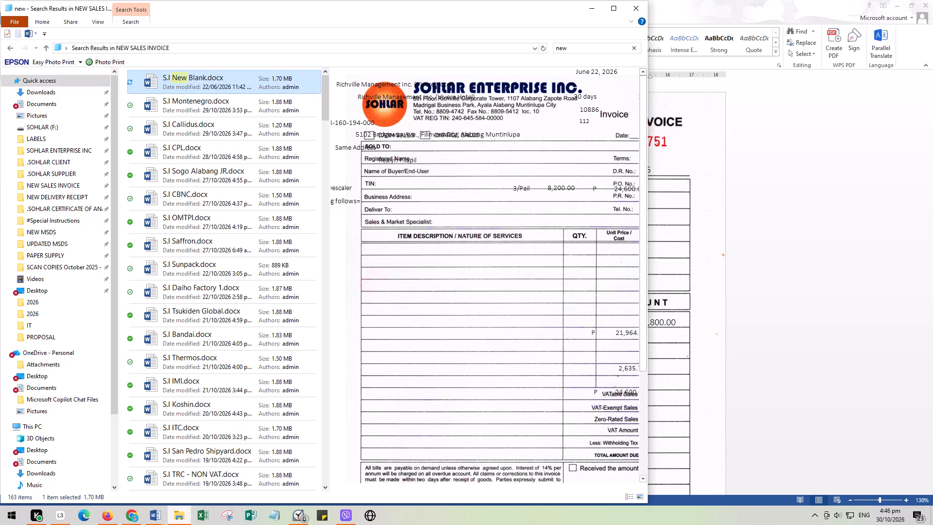
{"action": "double_click", "coordinate": [58, 192]}
{"action": "double_click", "coordinate": [568, 44]}
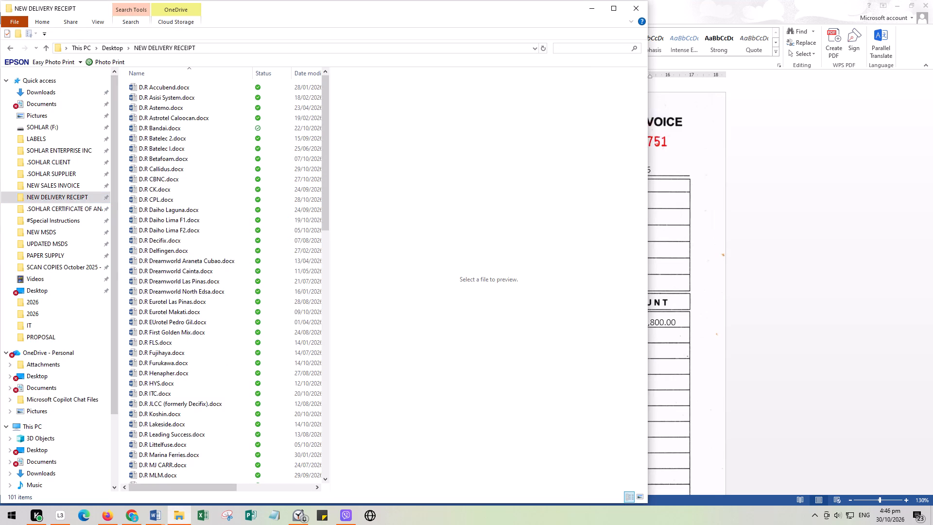
{"action": "type", "text": "new b"}
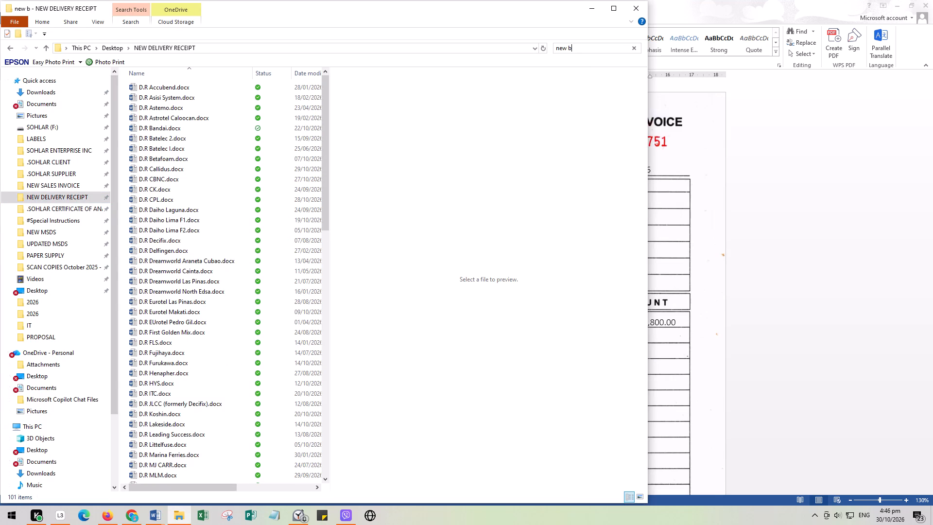
{"action": "double_click", "coordinate": [248, 81]}
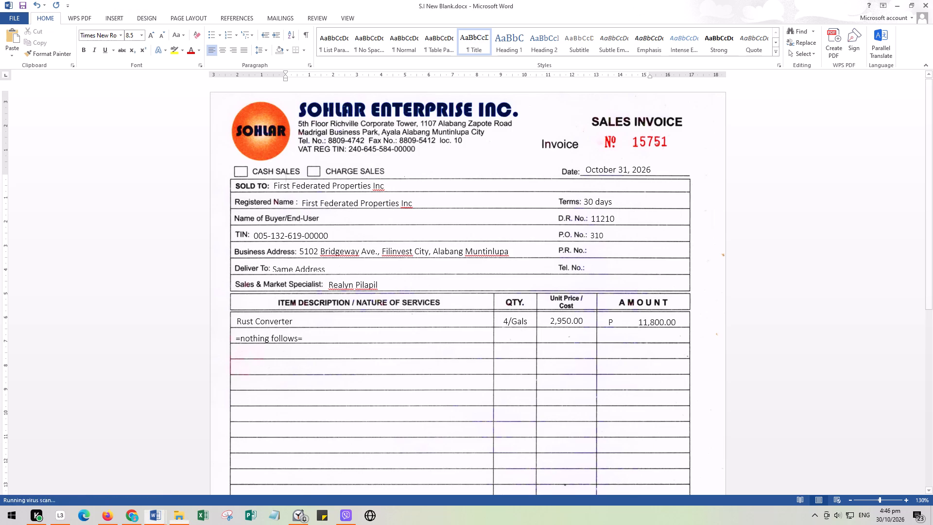
Copy First Federated Properties Inc from the invoice's Sold To field into the delivery receipt's Delivered to field.
{"action": "key", "text": "alt+Tab"}
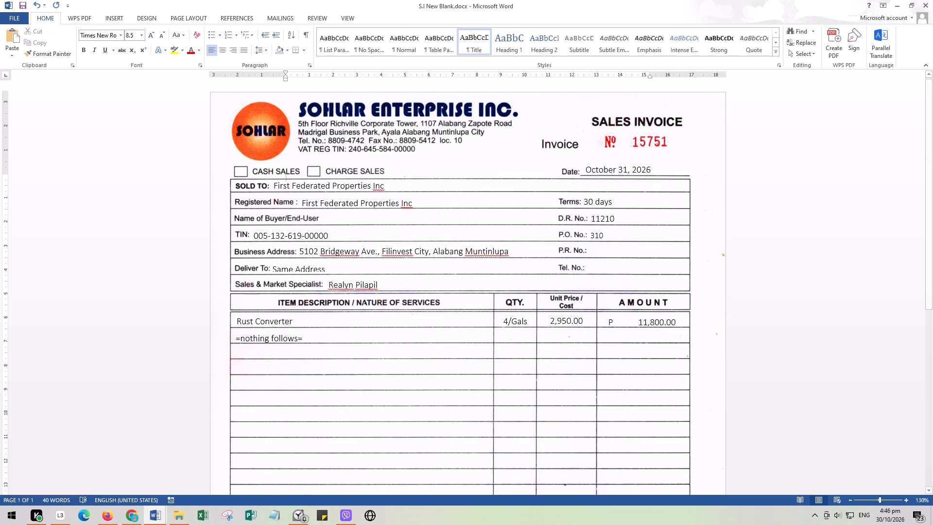
{"action": "left_click", "coordinate": [355, 183]}
{"action": "key", "text": "ctrl+a"}
{"action": "key", "text": "ctrl+c"}
{"action": "key", "text": "alt+Tab"}
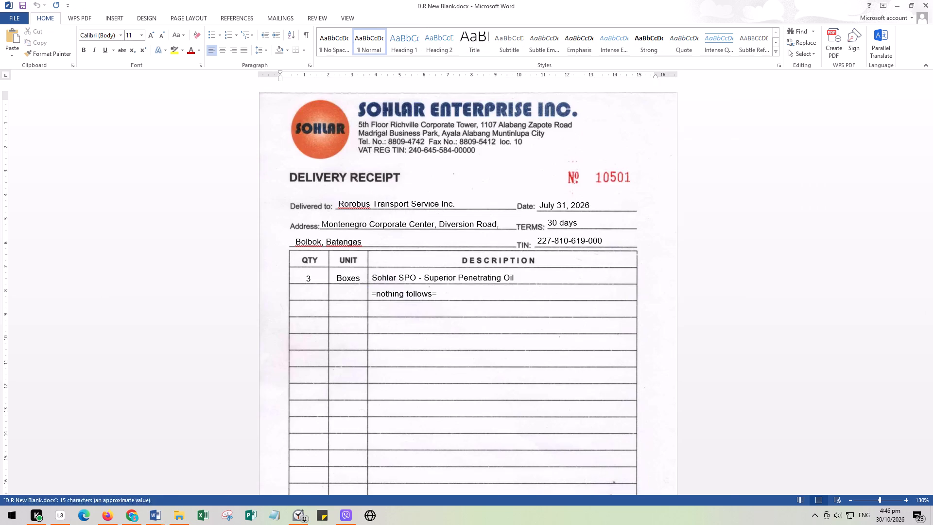
{"action": "left_click", "coordinate": [414, 198]}
{"action": "left_click", "coordinate": [416, 199]}
{"action": "key", "text": "ctrl+a"}
{"action": "key", "text": "ctrl+v"}
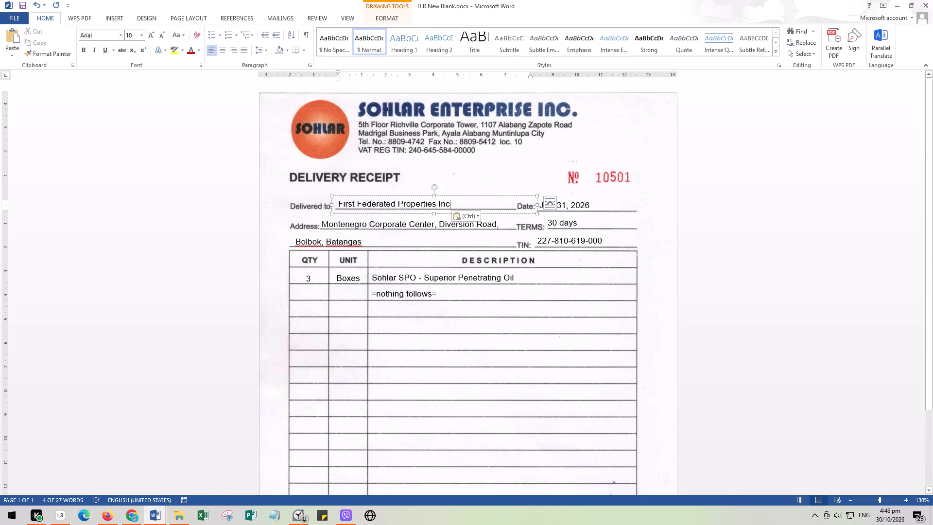
Copy the invoice's Business Address into the delivery receipt's Address field and clear the second address line.
{"action": "key", "text": "alt+Tab"}
{"action": "left_click", "coordinate": [350, 249]}
{"action": "key", "text": "ctrl+a"}
{"action": "key", "text": "ctrl+c"}
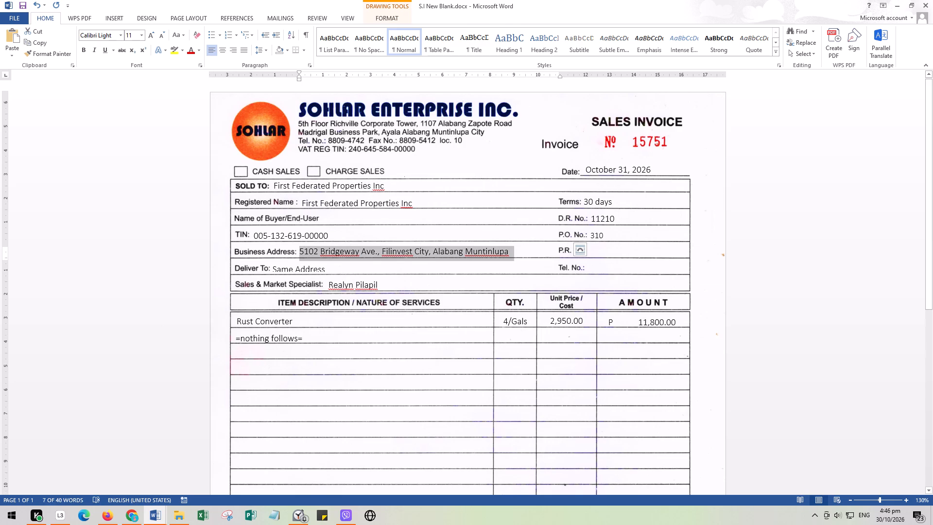
{"action": "key", "text": "alt+Tab"}
{"action": "left_click", "coordinate": [418, 225]}
{"action": "key", "text": "ctrl+a"}
{"action": "key", "text": "ctrl+v"}
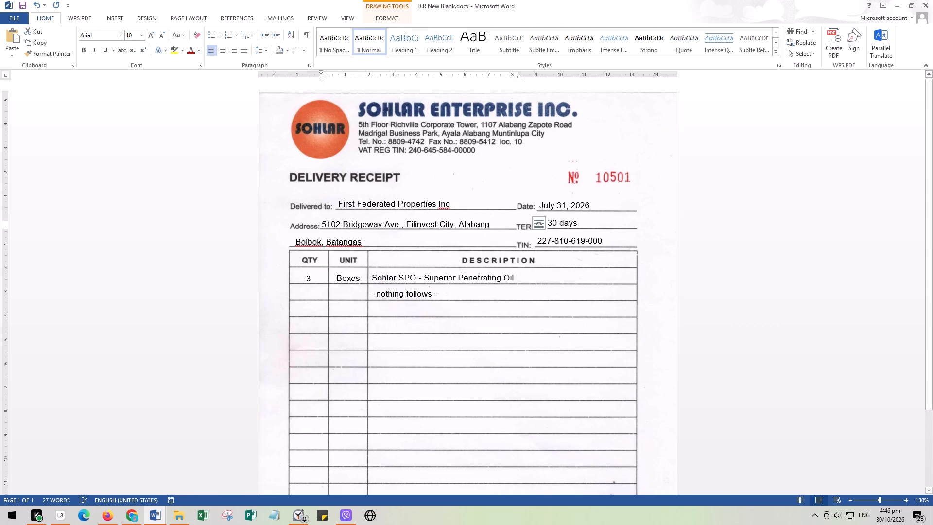
{"action": "left_click", "coordinate": [347, 245]}
{"action": "key", "text": "ctrl+a"}
{"action": "key", "text": "ctrl+x"}
Set the delivery receipt's first item row to quantity 4 and unit Gals.
{"action": "left_click", "coordinate": [319, 276], "text": "ctrl"}
{"action": "key", "text": "ctrl+a"}
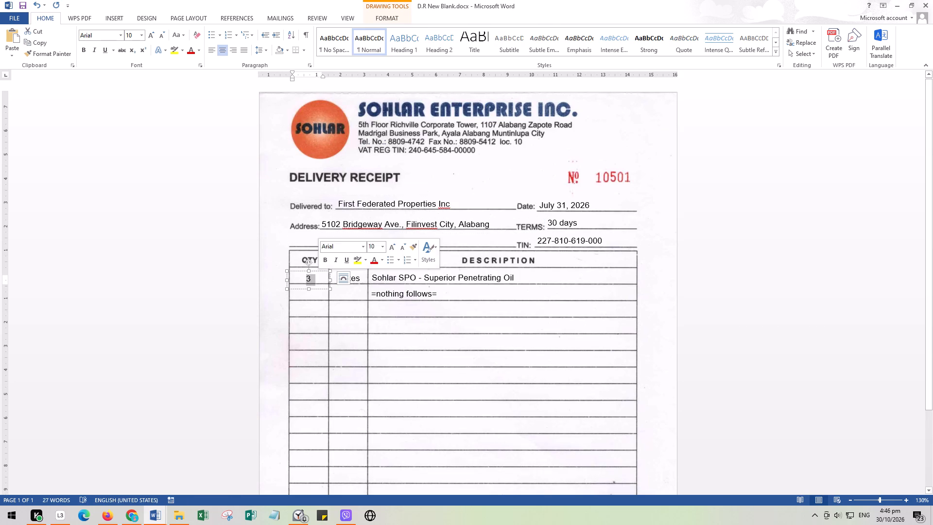
{"action": "key", "text": "4"}
{"action": "left_click", "coordinate": [357, 276]}
{"action": "key", "text": "ctrl+a"}
{"action": "type", "text": "Gals"}
Replace the delivery receipt's item description with Rust Converter, copied from the invoice's item description.
{"action": "left_click", "coordinate": [434, 276]}
{"action": "key", "text": "ctrl+a"}
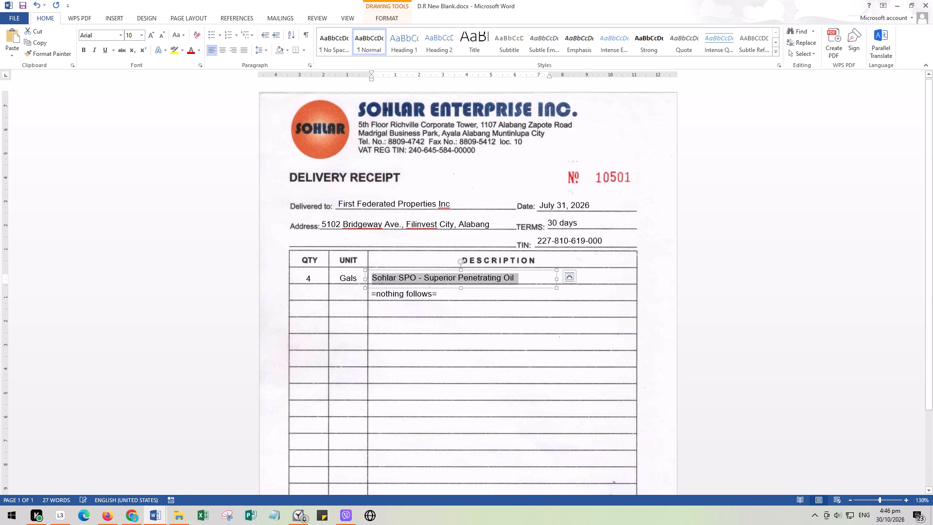
{"action": "key", "text": "alt+Tab"}
{"action": "left_click", "coordinate": [326, 323]}
{"action": "key", "text": "ctrl+a"}
{"action": "key", "text": "ctrl+c"}
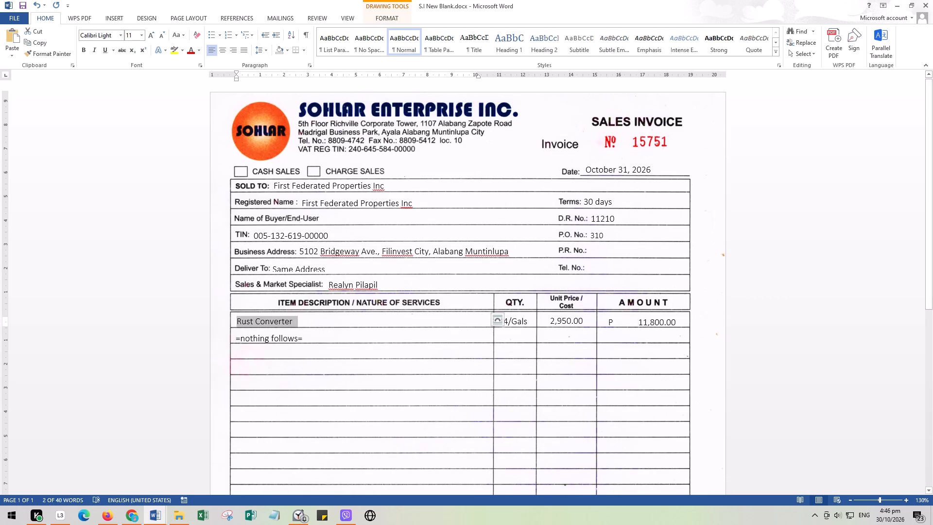
{"action": "key", "text": "alt+Tab"}
{"action": "key", "text": "ctrl+v"}
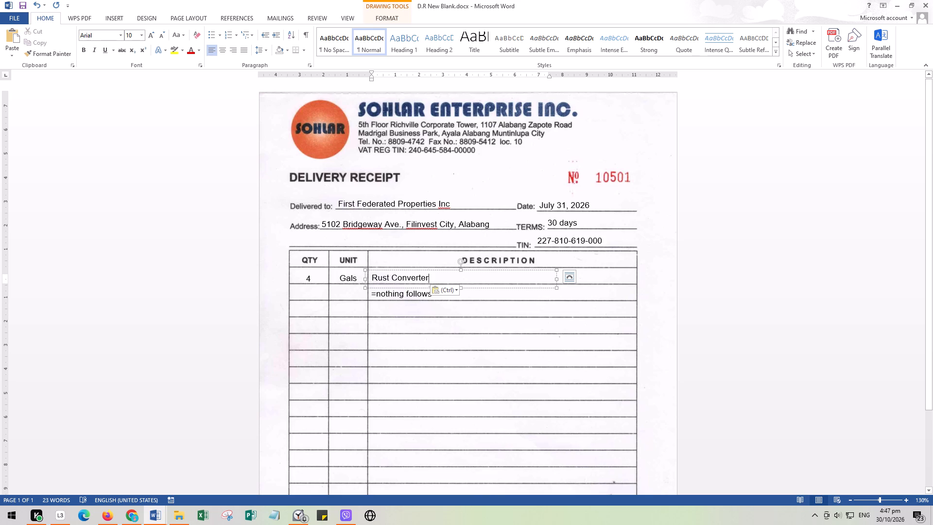
Change the delivery receipt's date to October 31, 2026.
{"action": "left_click_drag", "start_coordinate": [565, 203], "coordinate": [542, 203]}
{"action": "type", "text": "Octobe"}
{"action": "key", "text": "space"}
{"action": "key", "text": "BackSpace"}
{"action": "key", "text": "r"}
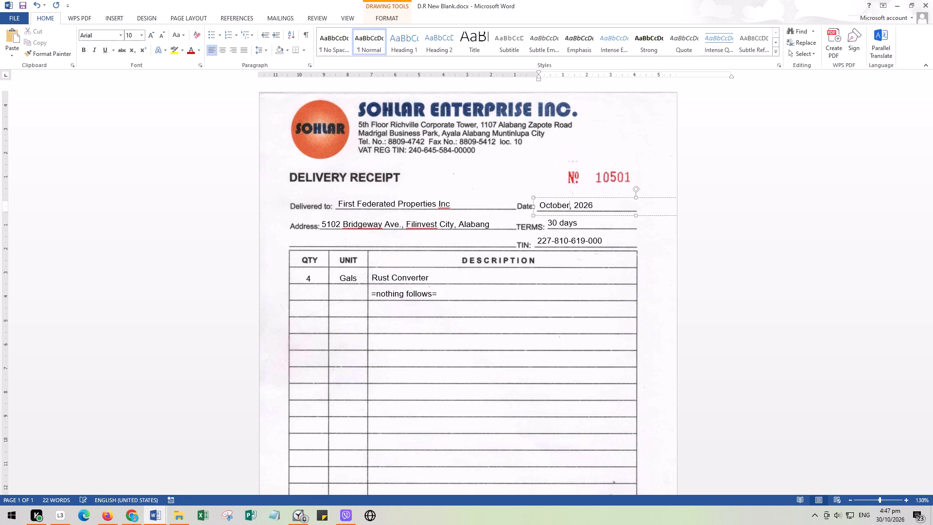
{"action": "key", "text": "space"}
{"action": "type", "text": "31"}
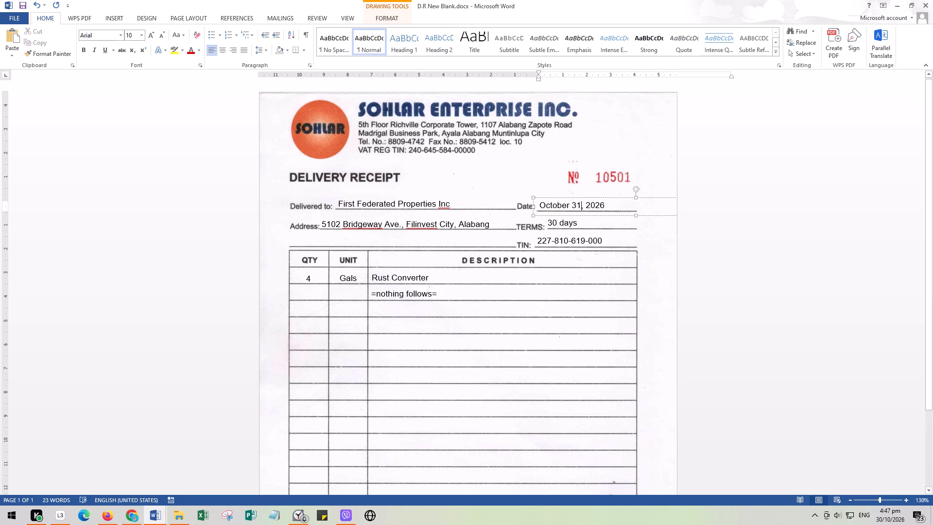
Copy the customer's TIN from the sales invoice into the delivery receipt's TIN field.
{"action": "key", "text": "alt+Tab"}
{"action": "left_click", "coordinate": [307, 235]}
{"action": "key", "text": "ctrl+a"}
{"action": "key", "text": "ctrl+c"}
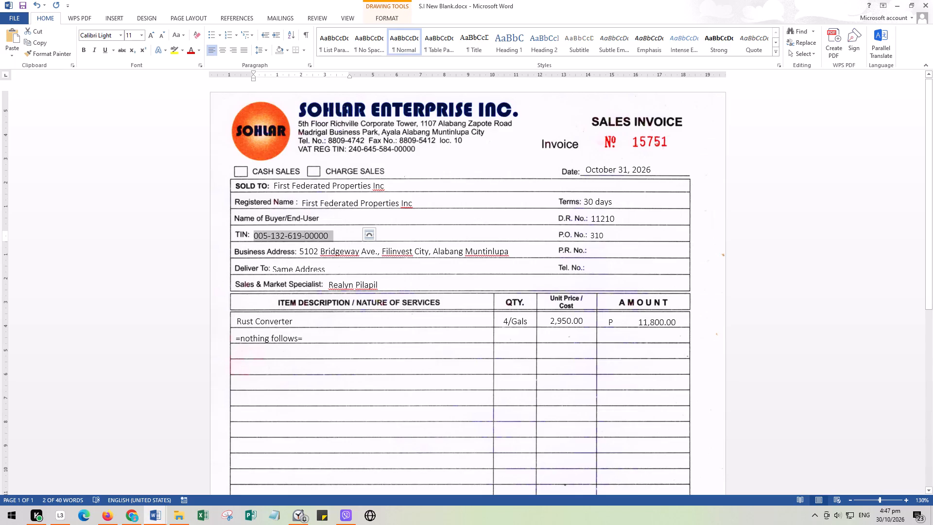
{"action": "key", "text": "alt+Tab"}
{"action": "left_click", "coordinate": [587, 240]}
{"action": "key", "text": "ctrl+a"}
{"action": "key", "text": "ctrl+v"}
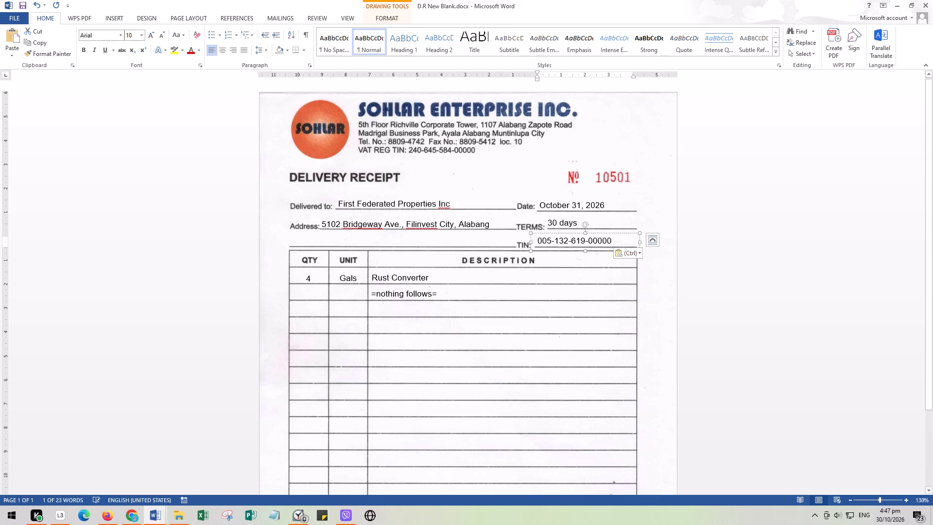
Set the brightness of the delivery receipt's background form picture to 100% so only the filled-in text prints.
{"action": "left_click", "coordinate": [740, 286]}
{"action": "scroll", "coordinate": [580, 386], "scroll_direction": "down", "scroll_amount": 1}
{"action": "scroll", "coordinate": [580, 386], "scroll_direction": "up", "scroll_amount": 2}
{"action": "left_click", "coordinate": [652, 301]}
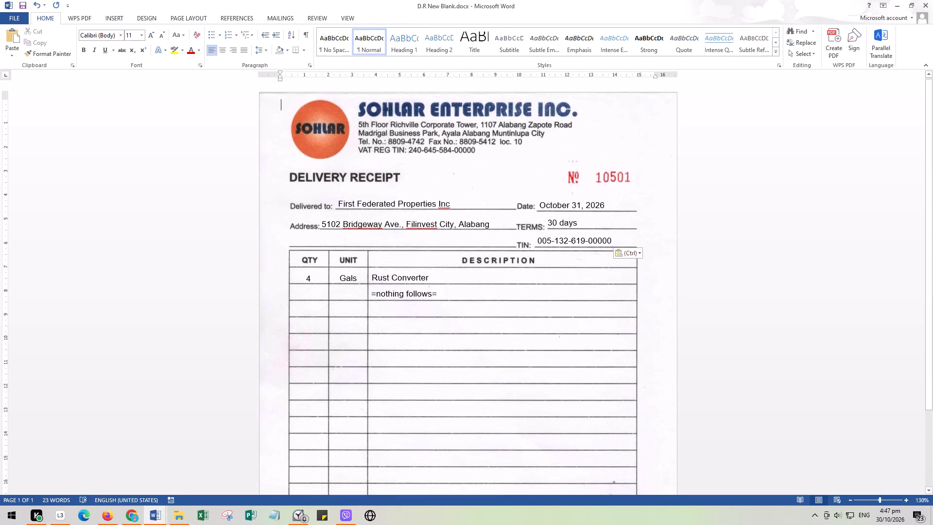
{"action": "right_click", "coordinate": [652, 301]}
{"action": "left_click", "coordinate": [677, 475]}
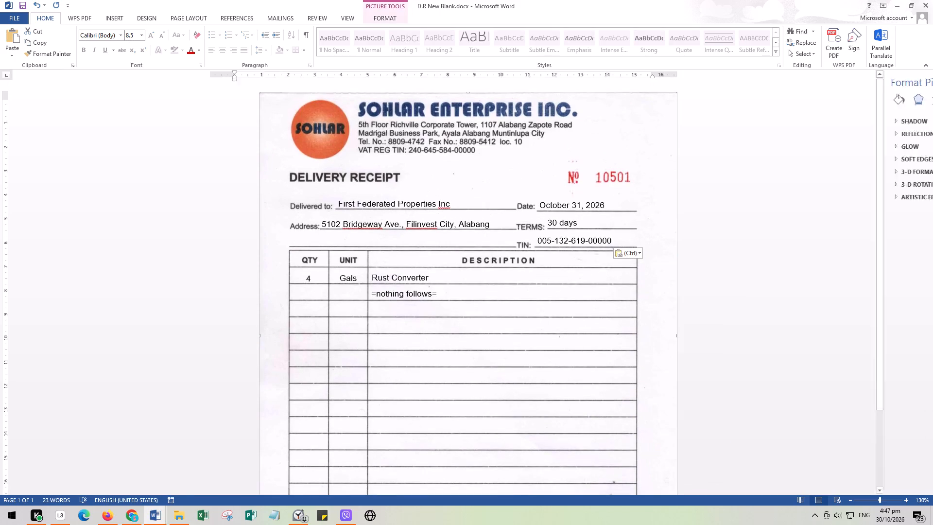
{"action": "left_click", "coordinate": [867, 94]}
{"action": "left_click", "coordinate": [864, 119]}
{"action": "left_click_drag", "start_coordinate": [864, 198], "coordinate": [932, 202]}
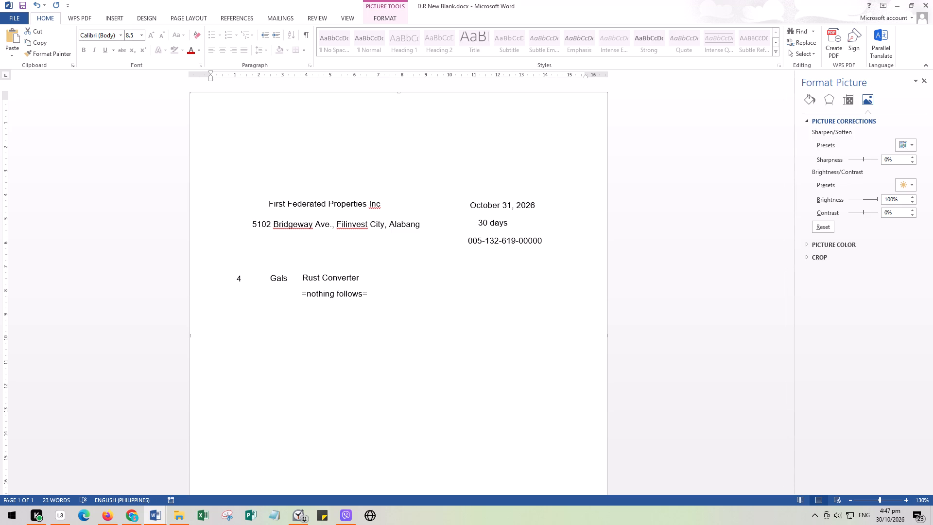
Print one copy of the delivery receipt on the EPSON LQ-310 printer.
{"action": "key", "text": "ctrl+p"}
{"action": "left_click", "coordinate": [113, 128]}
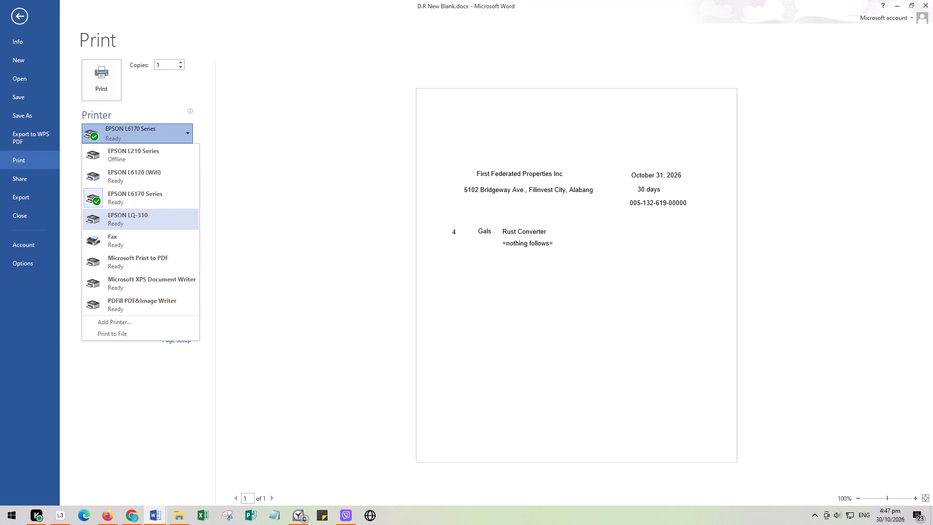
{"action": "left_click", "coordinate": [152, 220]}
{"action": "left_click", "coordinate": [111, 90]}
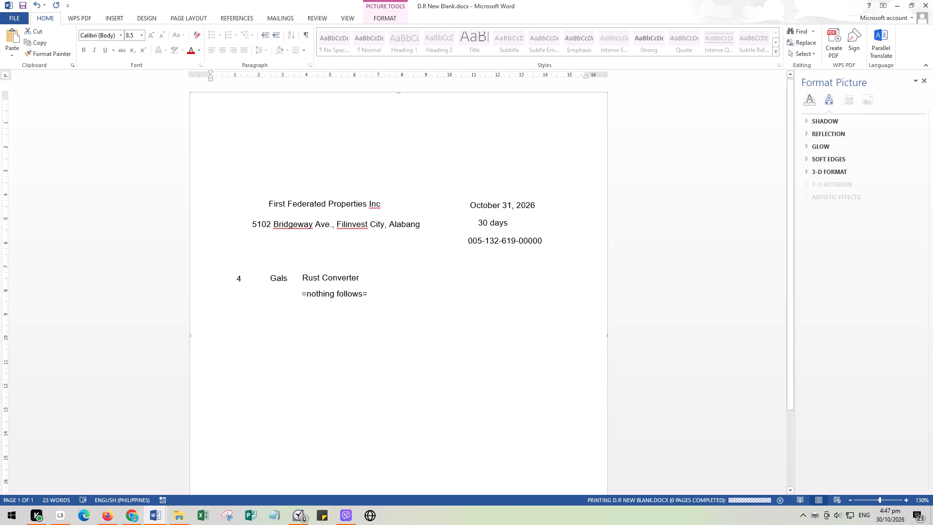
{"action": "key", "text": "Return"}
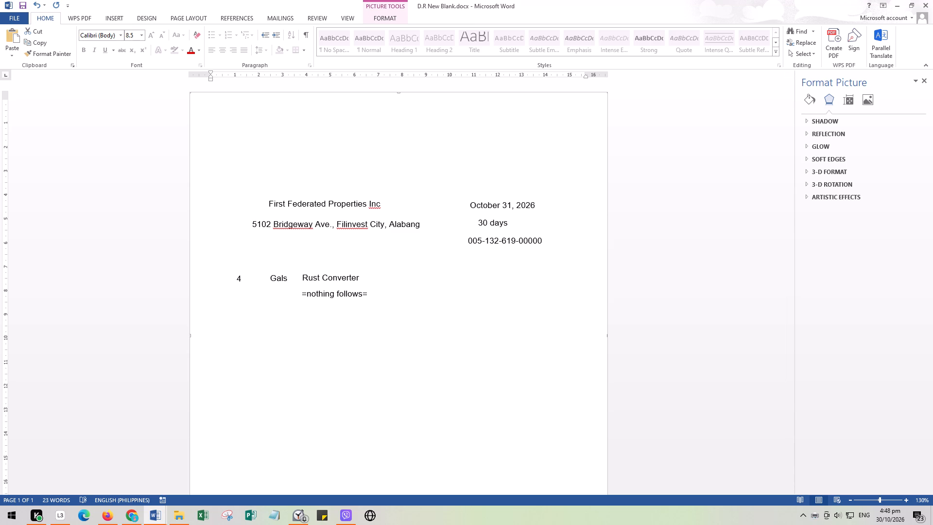
Undo the brightness change on the delivery receipt's background picture.
{"action": "key", "text": "ctrl+z"}
Save the delivery receipt as D.R First Federated (Vivere) in the NEW DELIVERY RECEIPT folder and close it.
{"action": "key", "text": "F12"}
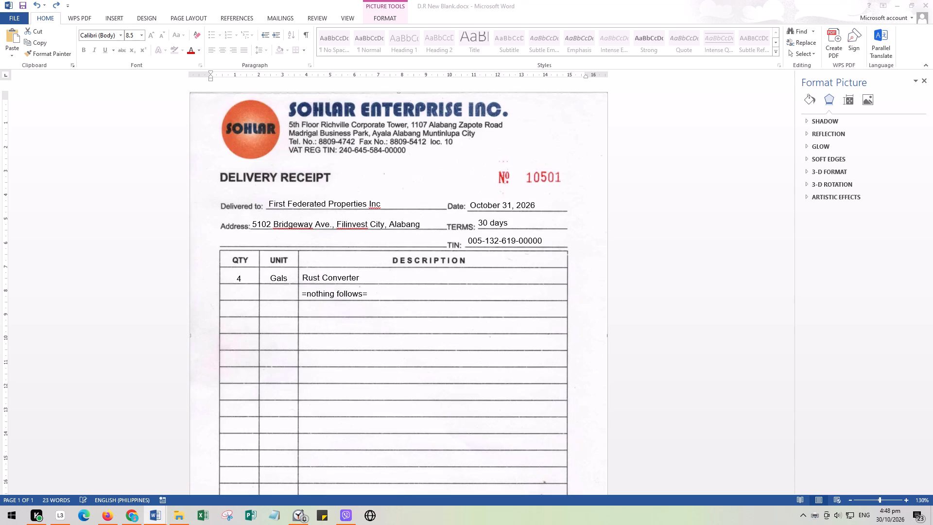
{"action": "key", "text": "Right"}
{"action": "key", "text": "BackSpace"}
{"action": "key", "text": "BackSpace"}
{"action": "key", "text": "BackSpace"}
{"action": "key", "text": "BackSpace"}
{"action": "key", "text": "BackSpace"}
{"action": "key", "text": "BackSpace"}
{"action": "key", "text": "BackSpace"}
{"action": "key", "text": "BackSpace"}
{"action": "key", "text": "BackSpace"}
{"action": "key", "text": "BackSpace"}
{"action": "key", "text": "BackSpace"}
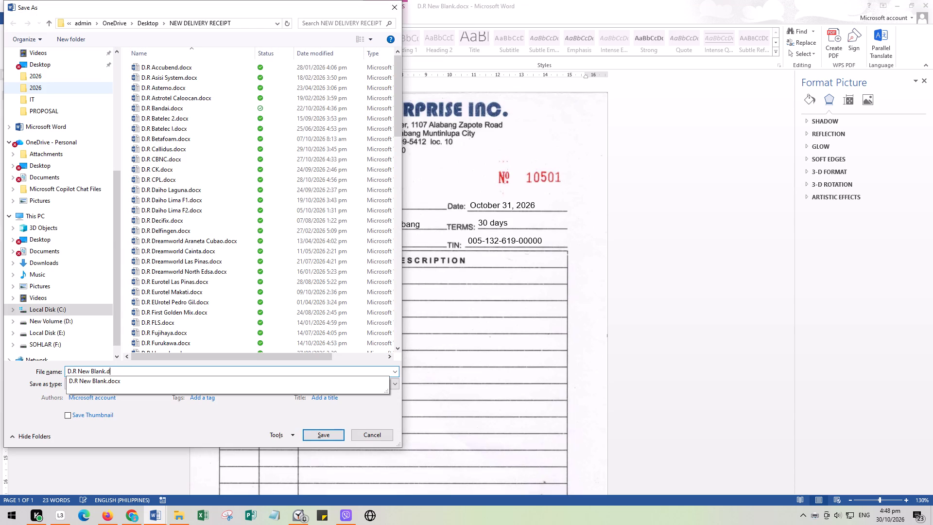
{"action": "key", "text": "BackSpace"}
{"action": "key", "text": "BackSpace"}
{"action": "key", "text": "BackSpace"}
{"action": "type", "text": "First D"}
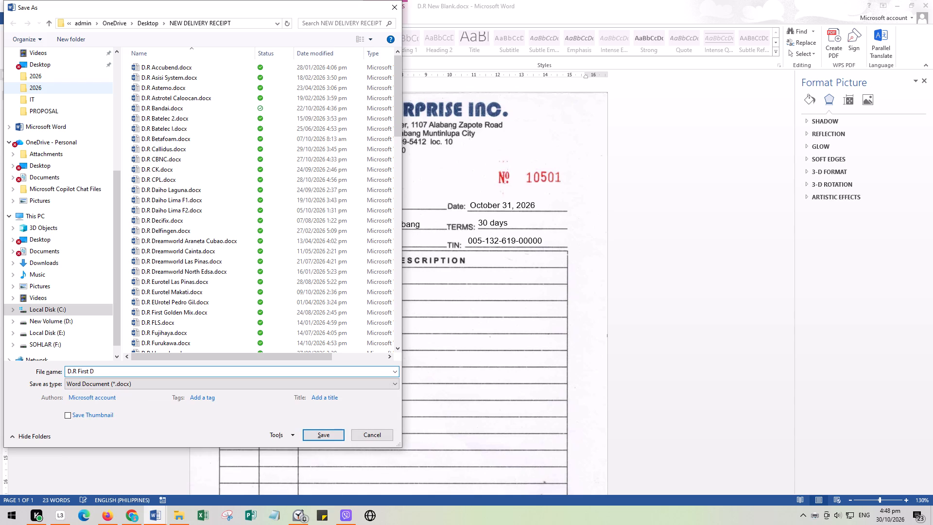
{"action": "key", "text": "BackSpace"}
{"action": "type", "text": "Federated (Vivere)"}
{"action": "key", "text": "Return"}
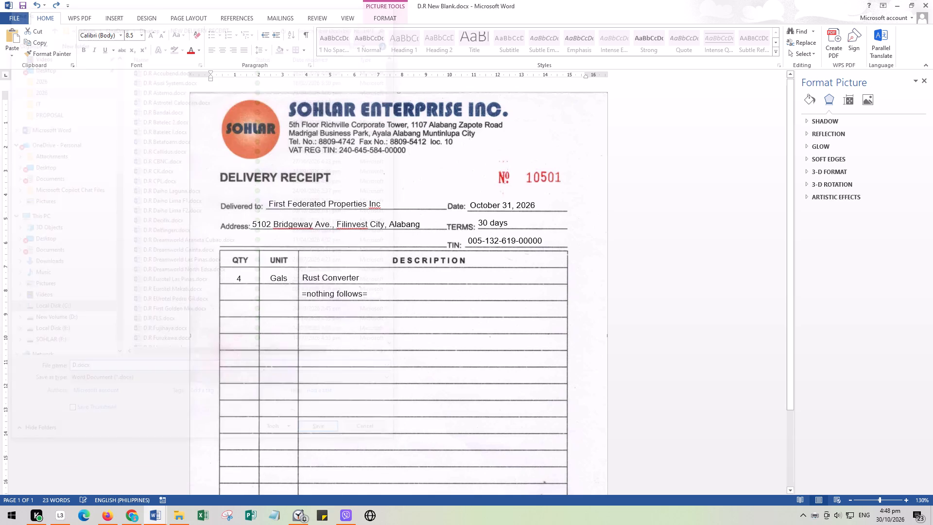
{"action": "left_click", "coordinate": [932, 0]}
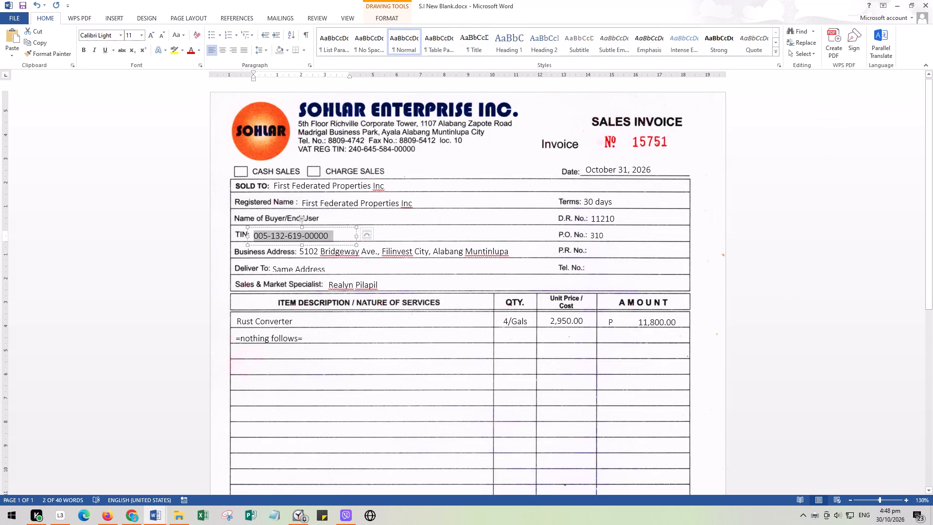
Set the brightness of the sales invoice's background form picture to 100% so only the filled-in text prints.
{"action": "left_click", "coordinate": [698, 204]}
{"action": "right_click", "coordinate": [698, 204]}
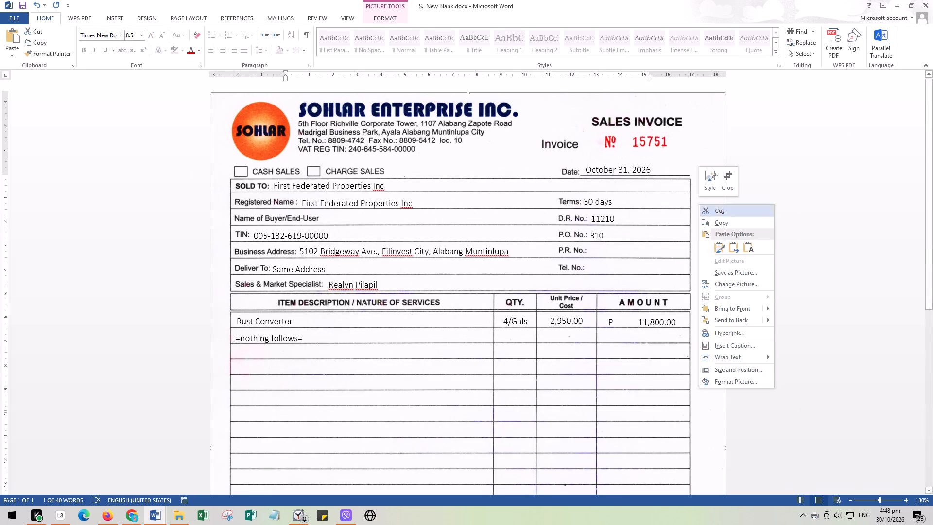
{"action": "left_click", "coordinate": [755, 378]}
{"action": "left_click", "coordinate": [869, 98]}
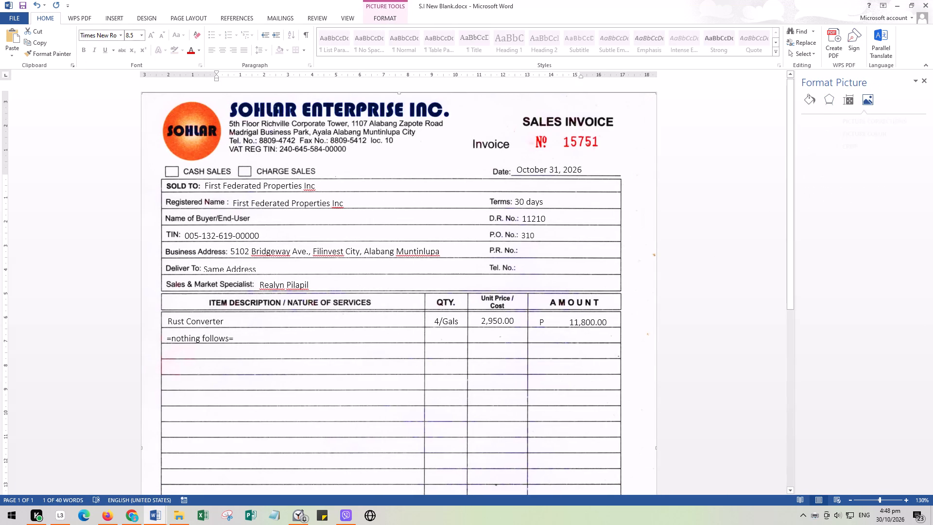
{"action": "left_click", "coordinate": [862, 121]}
{"action": "left_click_drag", "start_coordinate": [861, 200], "coordinate": [932, 205]}
{"action": "left_click_drag", "start_coordinate": [864, 201], "coordinate": [929, 199]}
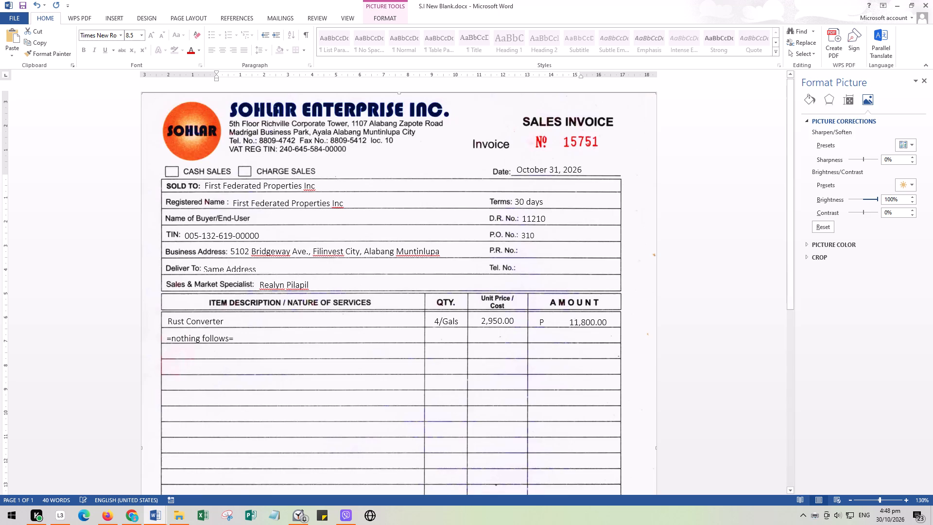
{"action": "left_click_drag", "start_coordinate": [929, 199], "coordinate": [931, 198]}
{"action": "scroll", "coordinate": [660, 365], "scroll_direction": "down", "scroll_amount": 1}
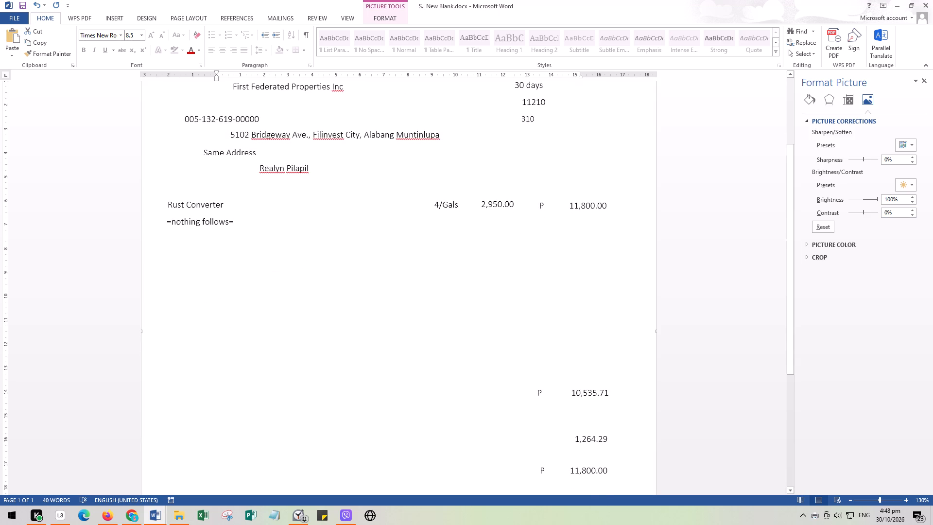
Print one copy of the sales invoice on the EPSON LQ-310 printer.
{"action": "key", "text": "ctrl+p"}
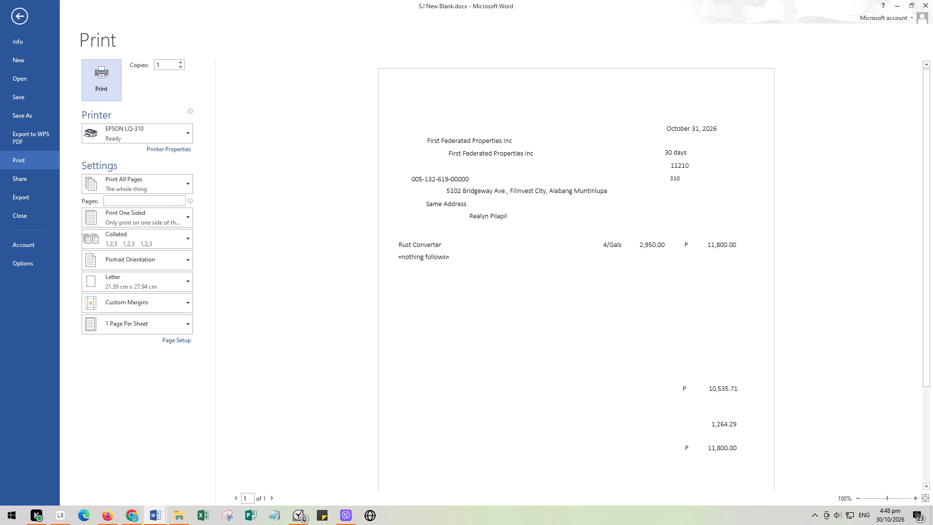
{"action": "key", "text": "ctrl+p"}
{"action": "key", "text": "Return"}
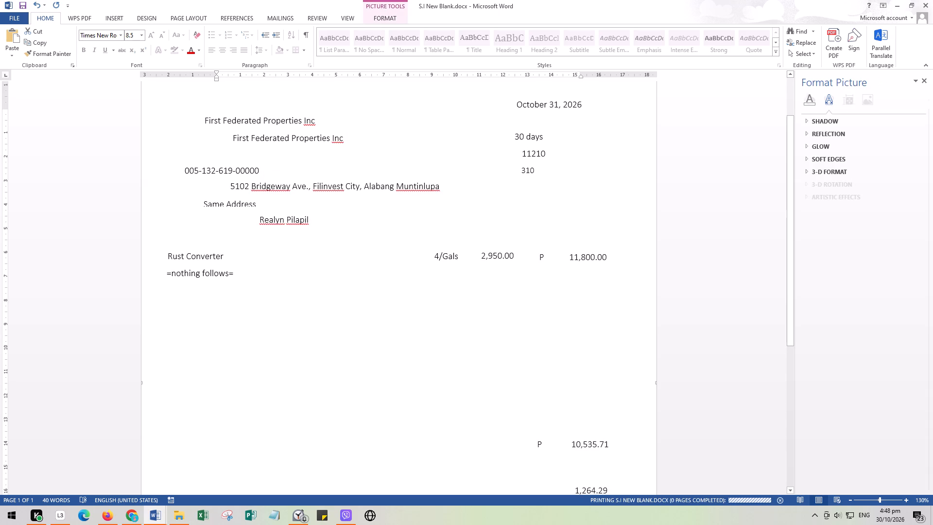
{"action": "key", "text": "Return"}
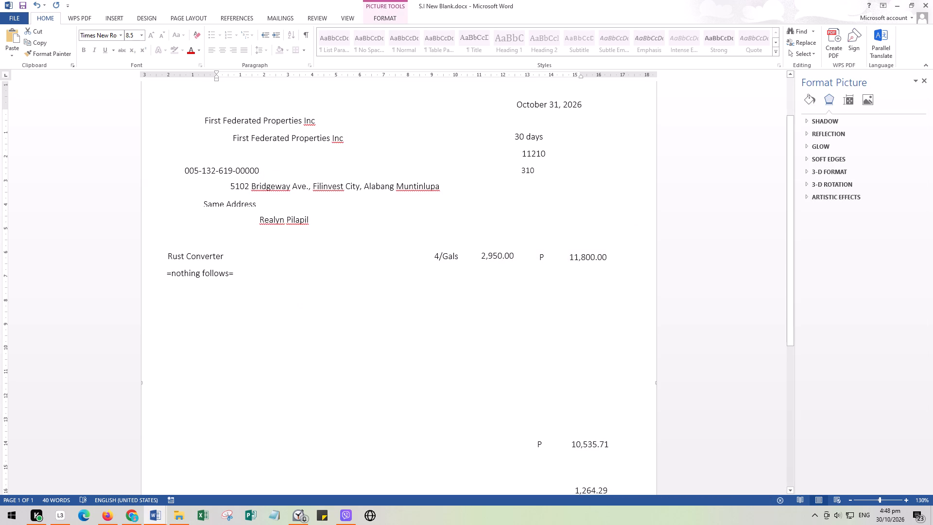
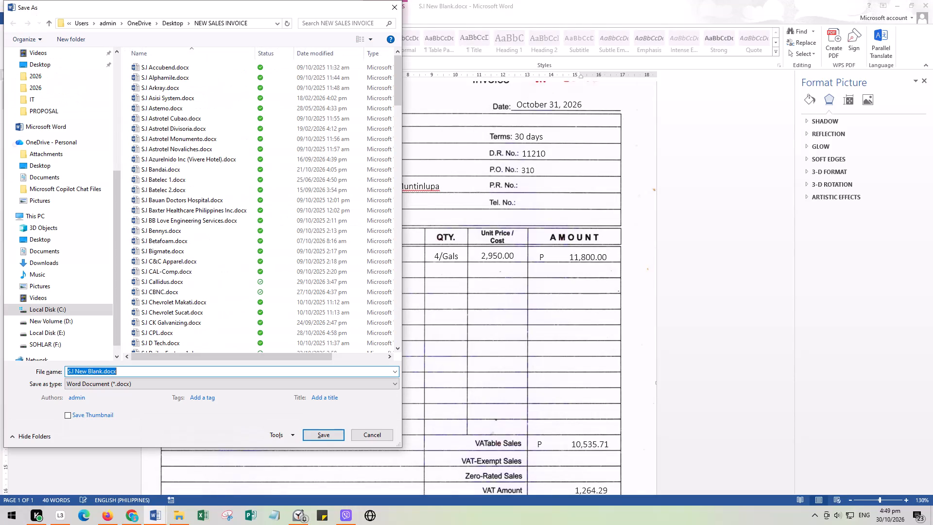
Save the sales invoice as S.I First Federated in the NEW SALES INVOICE folder and close it.
{"action": "key", "text": "Right"}
{"action": "key", "text": "BackSpace"}
{"action": "key", "text": "BackSpace"}
{"action": "key", "text": "BackSpace"}
{"action": "key", "text": "BackSpace"}
{"action": "key", "text": "BackSpace"}
{"action": "key", "text": "BackSpace"}
{"action": "key", "text": "BackSpace"}
{"action": "key", "text": "BackSpace"}
{"action": "key", "text": "BackSpace"}
{"action": "key", "text": "BackSpace"}
{"action": "key", "text": "BackSpace"}
{"action": "key", "text": "BackSpace"}
{"action": "key", "text": "BackSpace"}
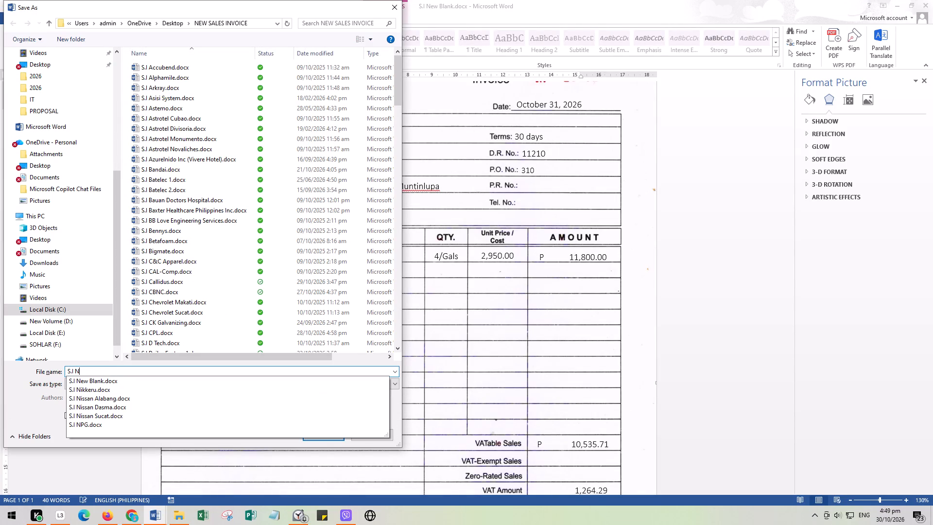
{"action": "key", "text": "BackSpace"}
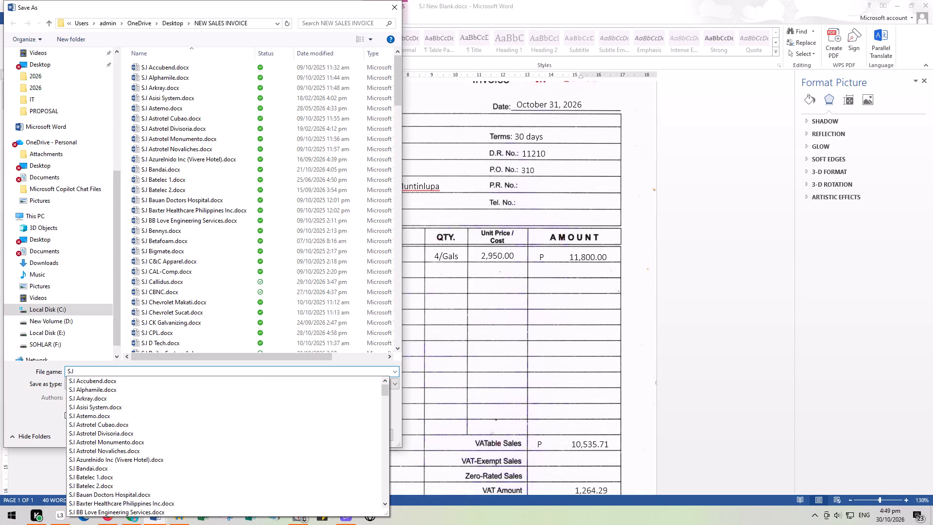
{"action": "type", "text": "First D"}
{"action": "key", "text": "BackSpace"}
{"action": "type", "text": "Federated"}
{"action": "key", "text": "shift+Return"}
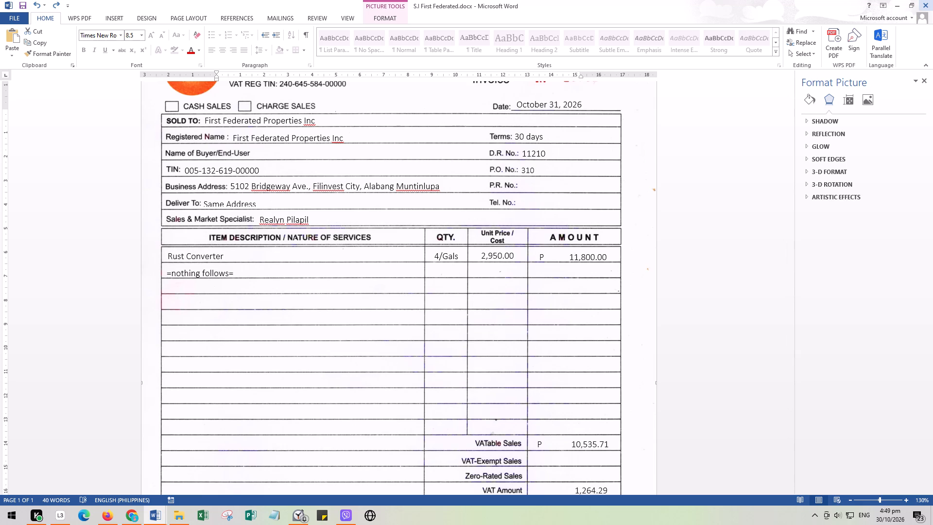
{"action": "key", "text": "alt+F4"}
{"action": "key", "text": "Return"}
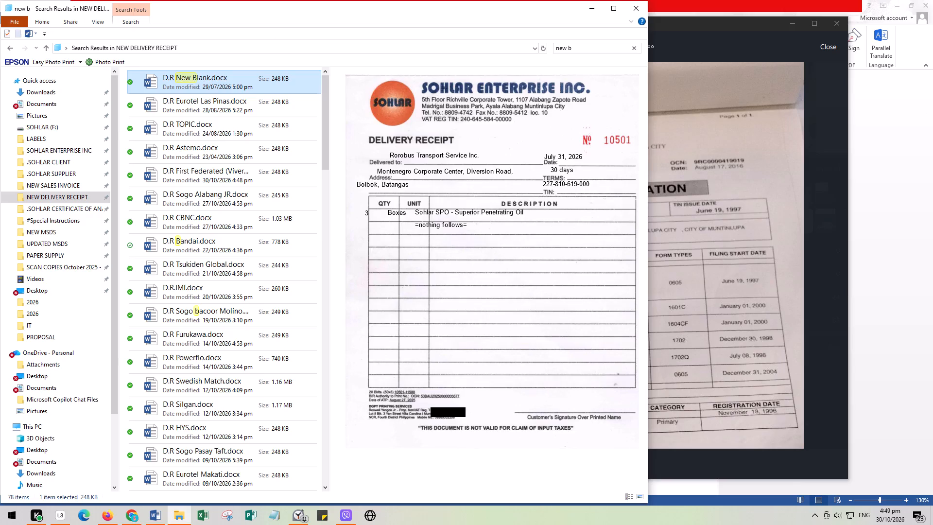
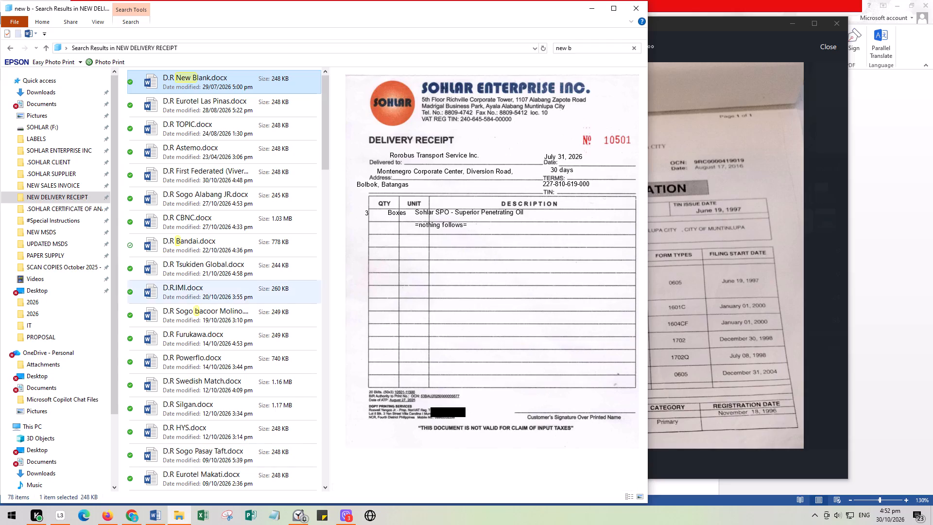
Open the S.I San Pedro Shipyard document from the NEW SALES INVOICE folder.
{"action": "left_click", "coordinate": [54, 188]}
{"action": "scroll", "coordinate": [232, 365], "scroll_direction": "down", "scroll_amount": 2}
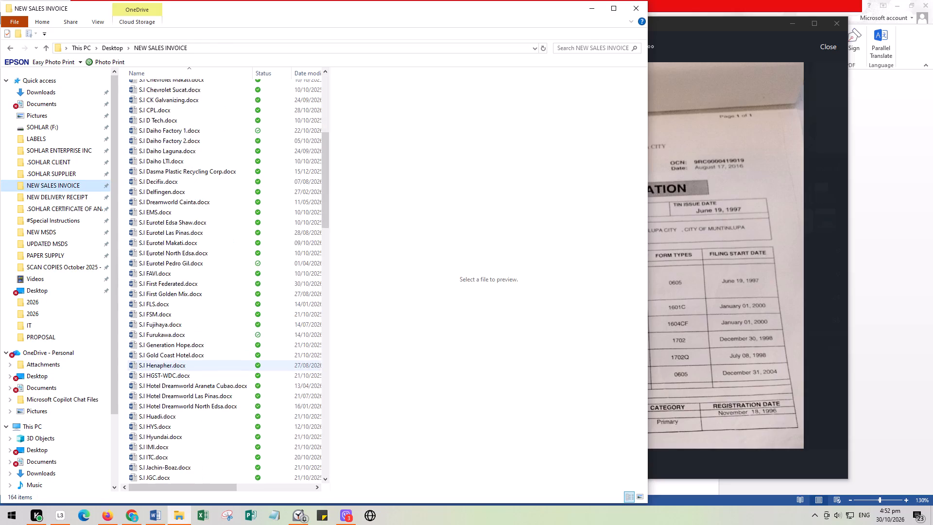
{"action": "scroll", "coordinate": [232, 365], "scroll_direction": "down", "scroll_amount": 5}
{"action": "scroll", "coordinate": [193, 439], "scroll_direction": "down", "scroll_amount": 3}
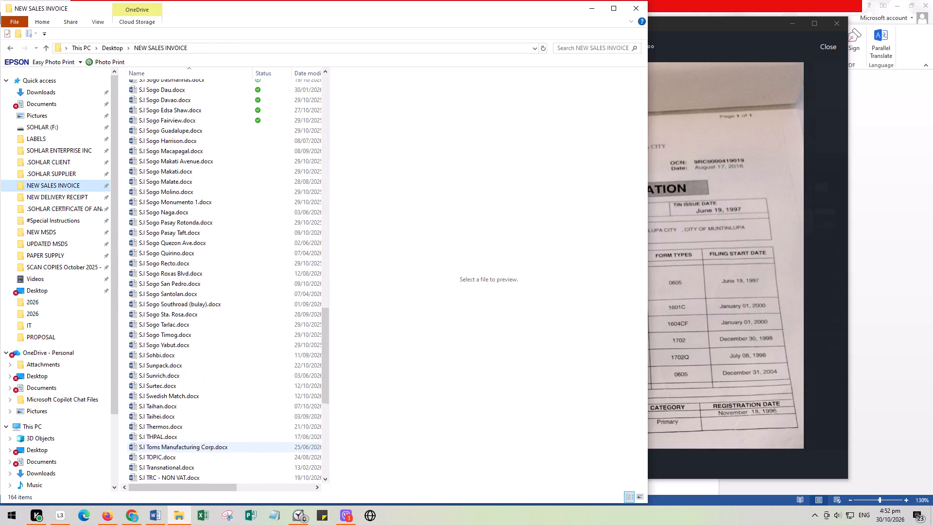
{"action": "scroll", "coordinate": [196, 445], "scroll_direction": "down", "scroll_amount": 7}
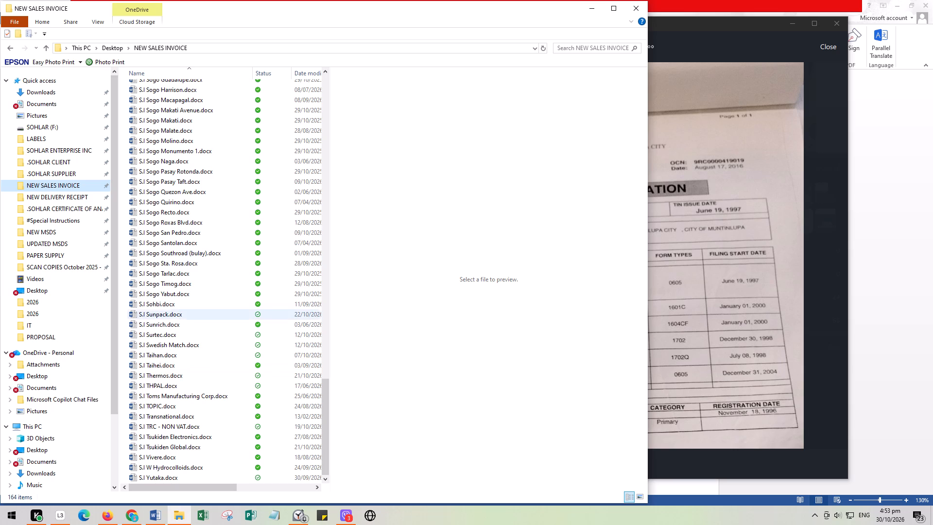
{"action": "scroll", "coordinate": [222, 315], "scroll_direction": "up", "scroll_amount": 3}
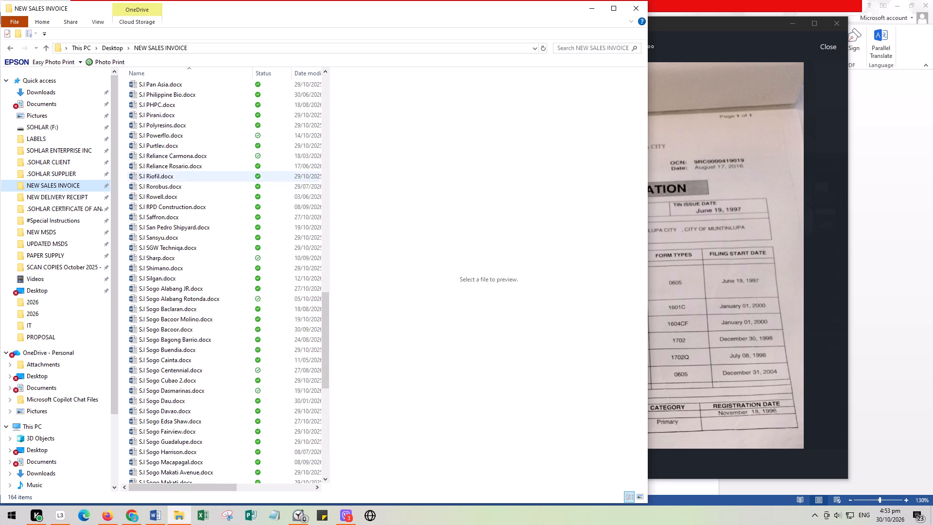
{"action": "double_click", "coordinate": [210, 230]}
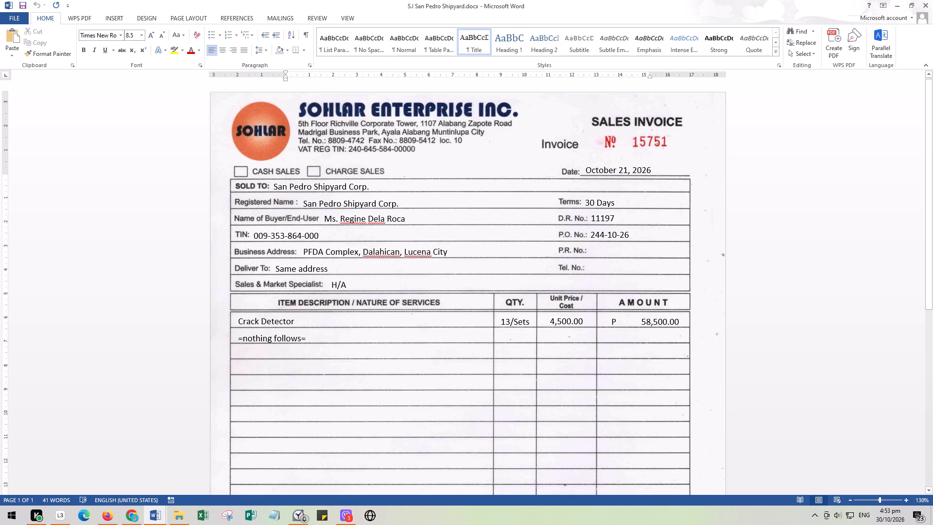
Change the month and day of the sales invoice date to November 3.
{"action": "left_click_drag", "start_coordinate": [625, 171], "coordinate": [584, 178]}
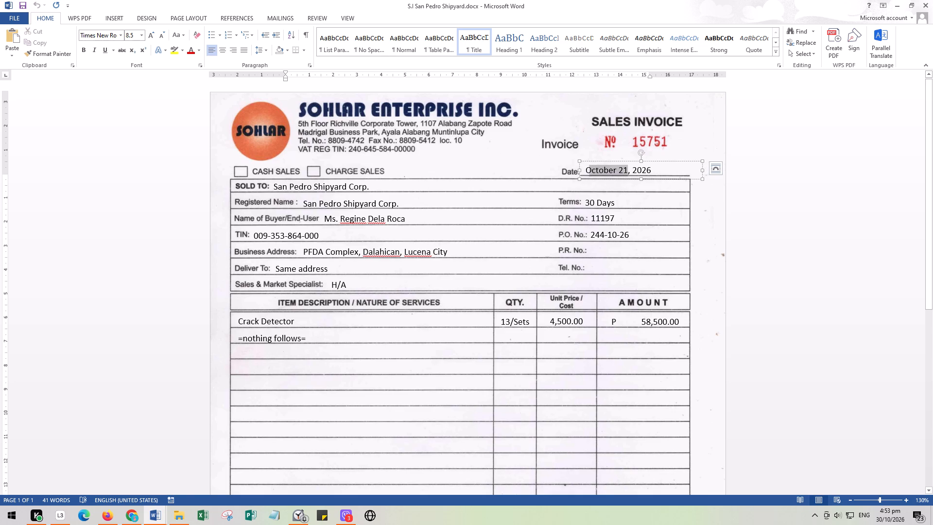
{"action": "left_click_drag", "start_coordinate": [584, 178], "coordinate": [558, 180]}
{"action": "left_click", "coordinate": [888, 511]}
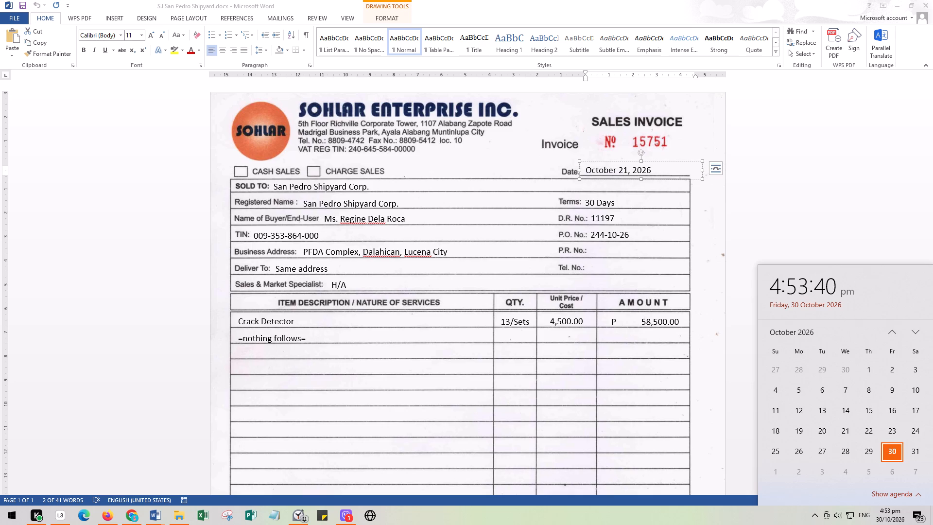
{"action": "left_click", "coordinate": [861, 225]}
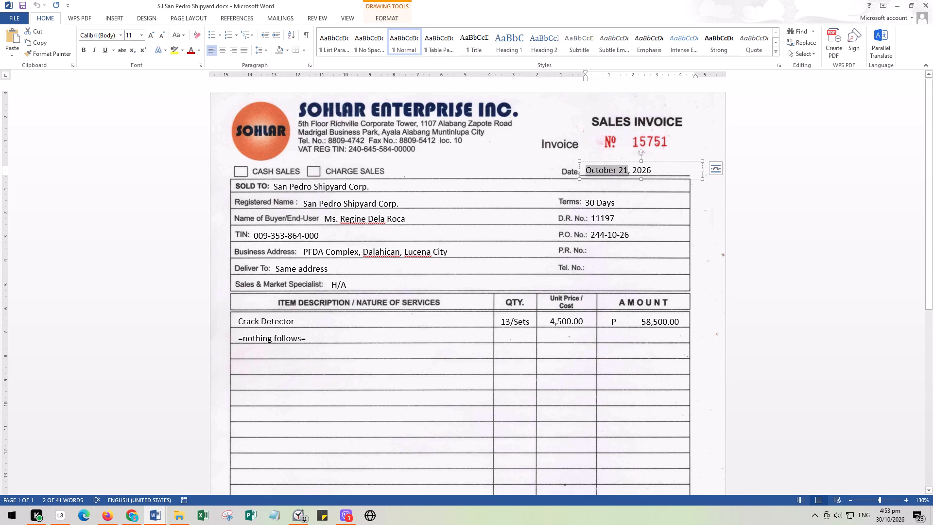
{"action": "type", "text": "November 3"}
{"action": "left_click", "coordinate": [797, 243]}
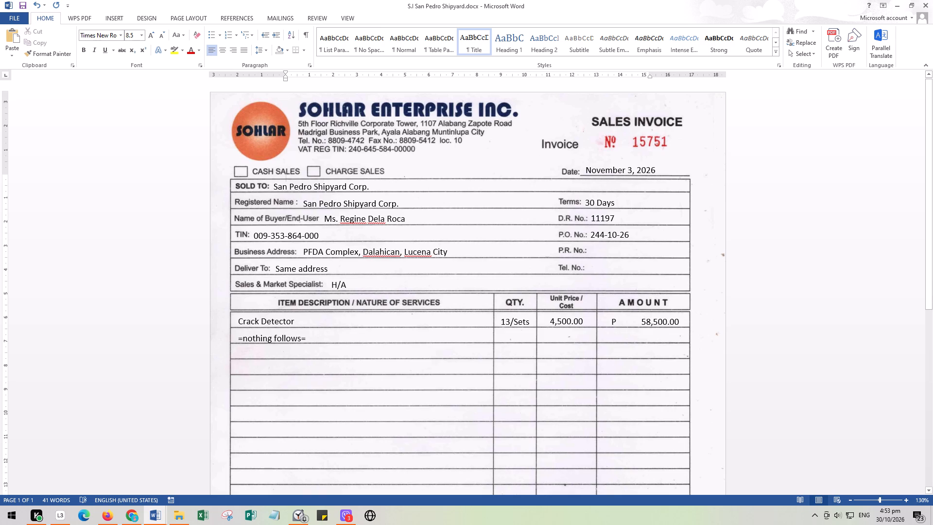
Set the invoice's D.R. No. to 11223 and its P.O. No. to 412-10-26.
{"action": "left_click_drag", "start_coordinate": [627, 218], "coordinate": [542, 219]}
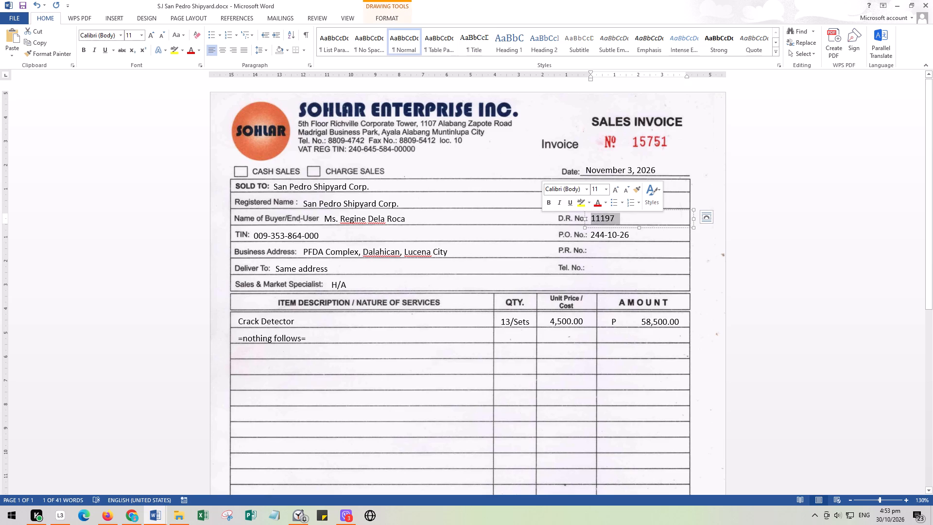
{"action": "type", "text": "11223"}
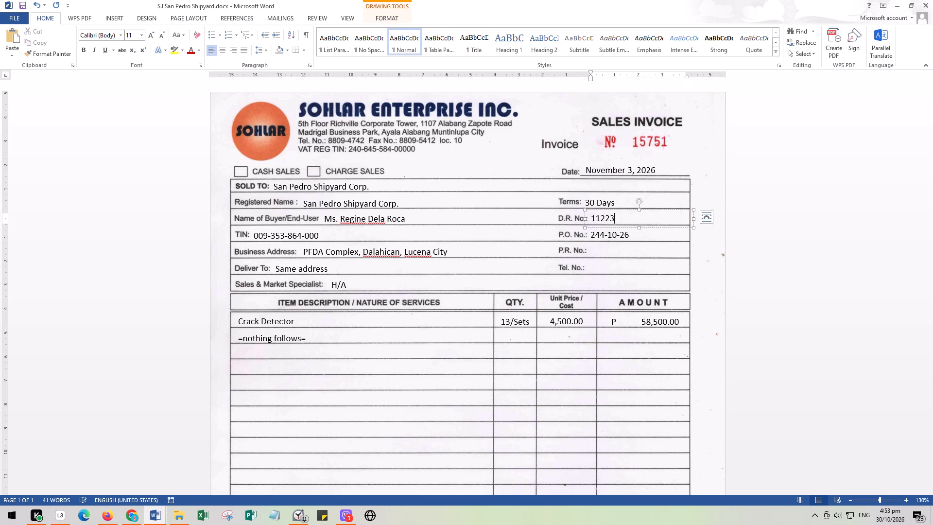
{"action": "left_click_drag", "start_coordinate": [643, 239], "coordinate": [579, 237]}
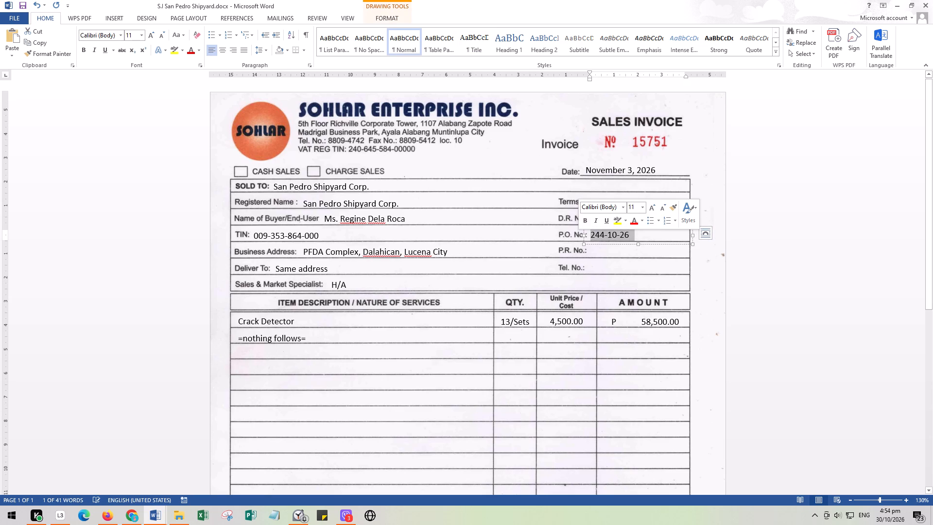
{"action": "type", "text": "412-10-26"}
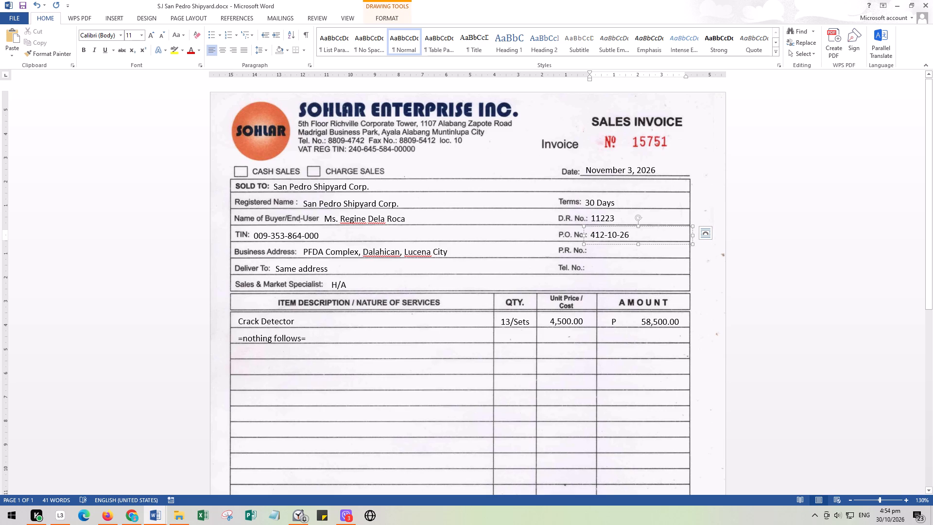
Move the "=nothing follows=" text from the second item row to the sixth and nudge its text box slightly upward.
{"action": "left_click", "coordinate": [279, 339]}
{"action": "key", "text": "ctrl+a"}
{"action": "key", "text": "ctrl+x"}
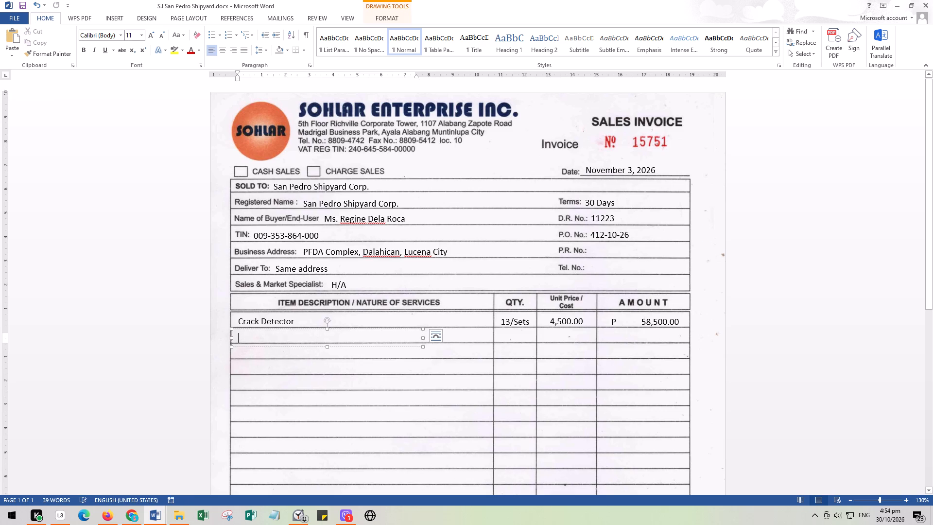
{"action": "left_click", "coordinate": [278, 350]}
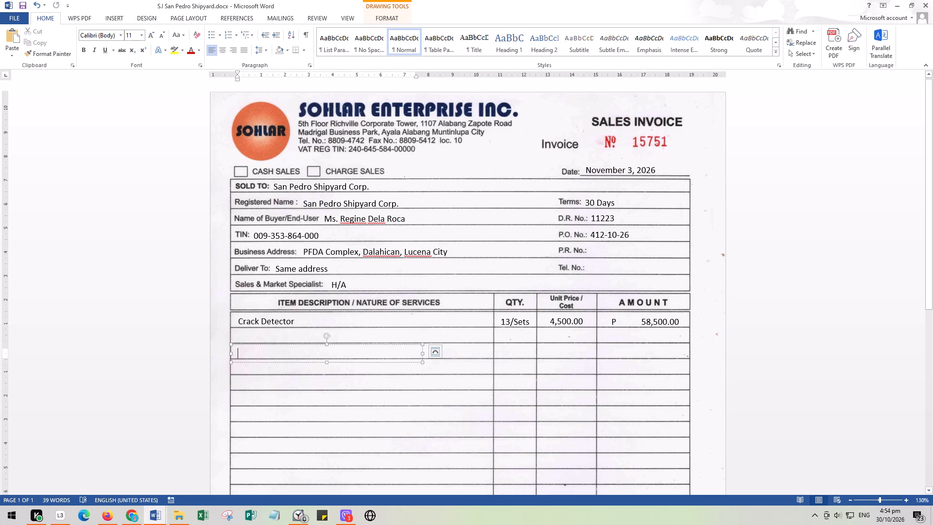
{"action": "left_click", "coordinate": [276, 366]}
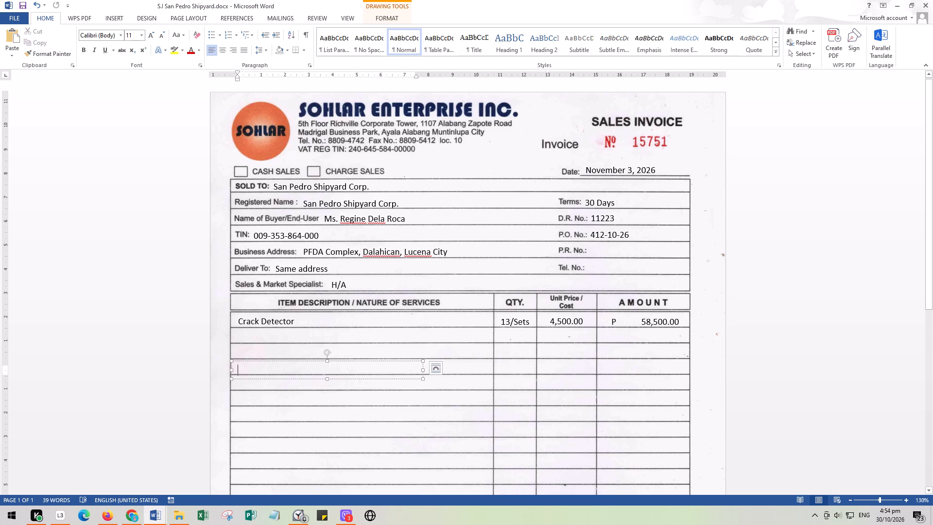
{"action": "left_click", "coordinate": [276, 385]}
{"action": "left_click", "coordinate": [274, 400]}
{"action": "key", "text": "ctrl+v"}
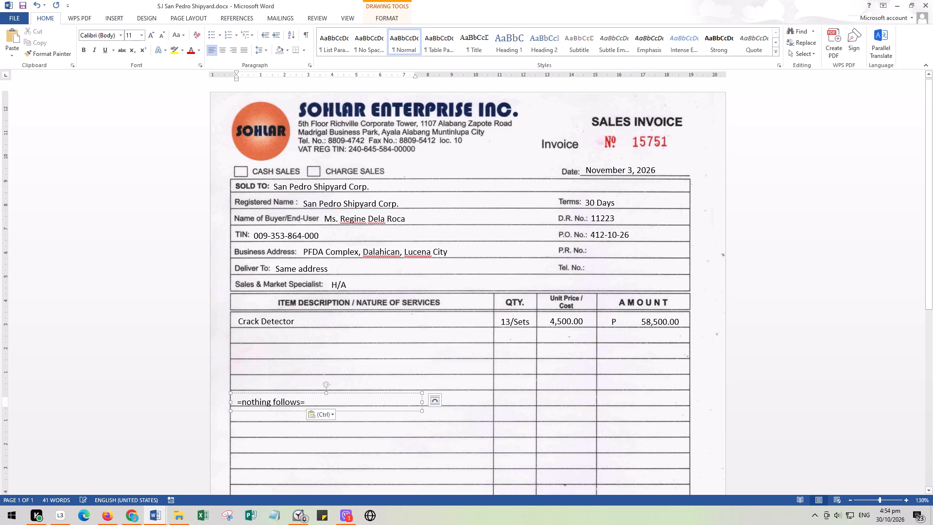
{"action": "left_click", "coordinate": [286, 392]}
{"action": "key", "text": "Up"}
{"action": "key", "text": "Up"}
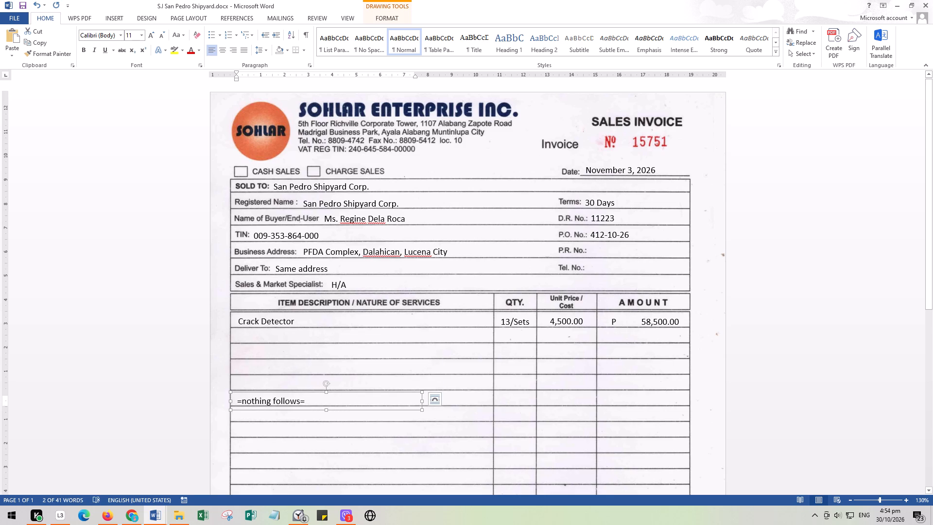
Replace the first item description with "Water Soluble Heady Duty Degreaser (Orange)".
{"action": "left_click", "coordinate": [294, 320]}
{"action": "key", "text": "ctrl+a"}
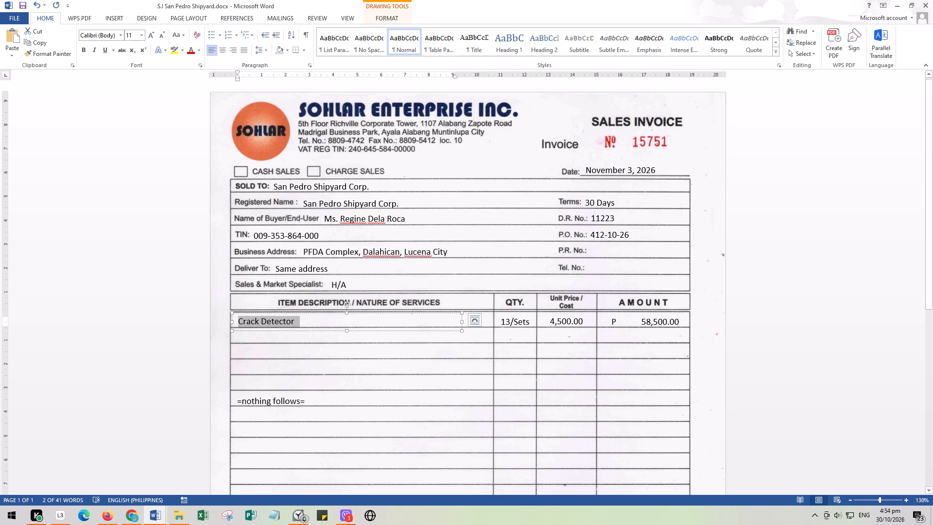
{"action": "type", "text": "Water SOlbu"}
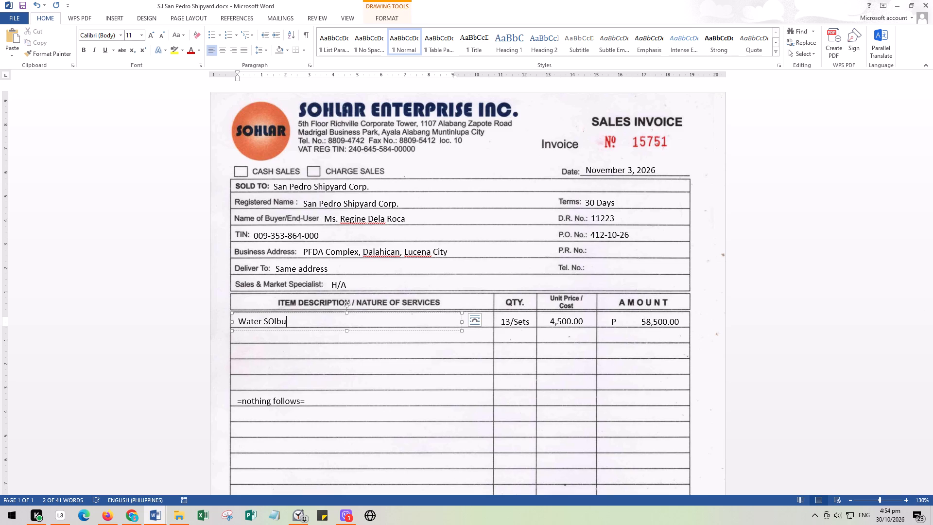
{"action": "key", "text": "BackSpace"}
{"action": "key", "text": "BackSpace"}
{"action": "key", "text": "BackSpace"}
{"action": "key", "text": "BackSpace"}
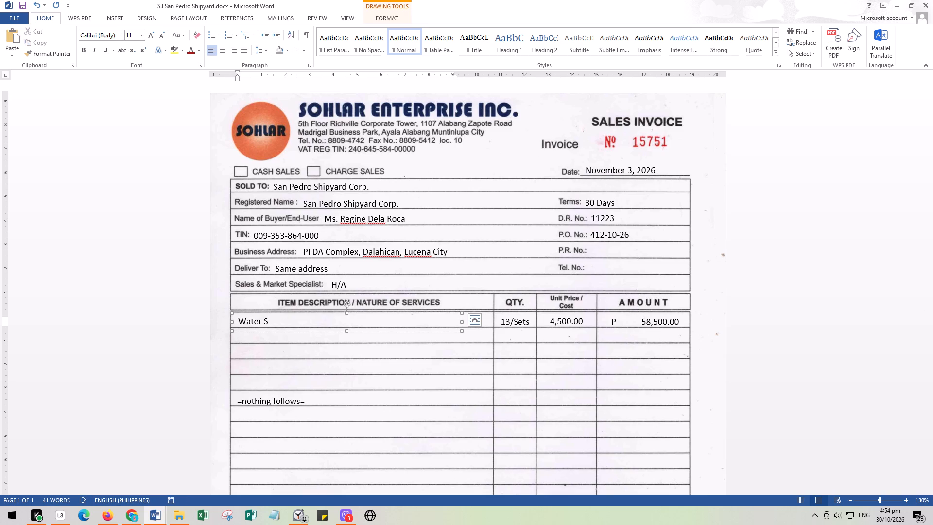
{"action": "type", "text": "oluble Heady"}
{"action": "key", "text": "space"}
{"action": "type", "text": "Duty Degreaer"}
{"action": "key", "text": "BackSpace"}
{"action": "key", "text": "BackSpace"}
{"action": "type", "text": "ser (Orange)"}
Enter "Sohlar SPO – Superior Penetrating Oil" as the second item description.
{"action": "left_click", "coordinate": [288, 336]}
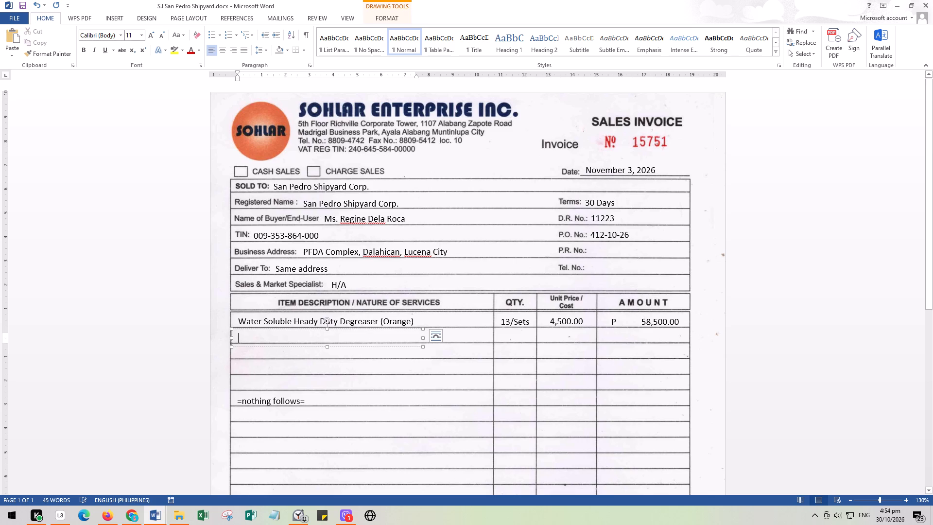
{"action": "type", "text": "Sohlar SPO - Superior Penetra"}
{"action": "type", "text": "ting Oil"}
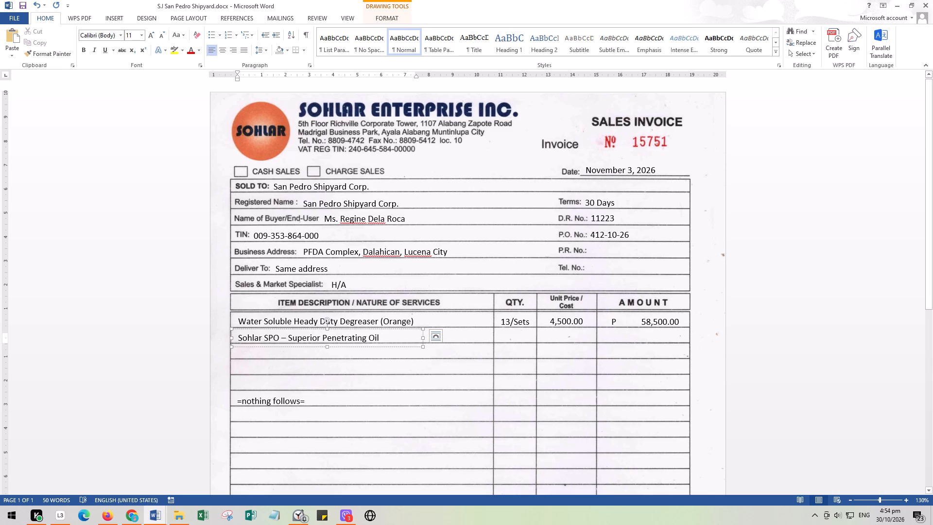
Enter "American Grease Bentone Amber" as the third item description.
{"action": "left_click", "coordinate": [319, 354]}
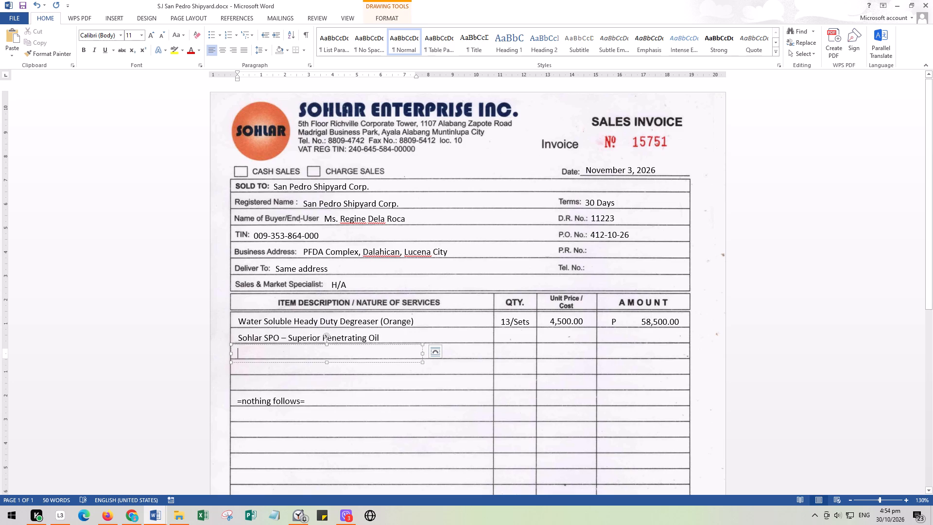
{"action": "type", "text": "American Gr"}
{"action": "type", "text": "easeBent"}
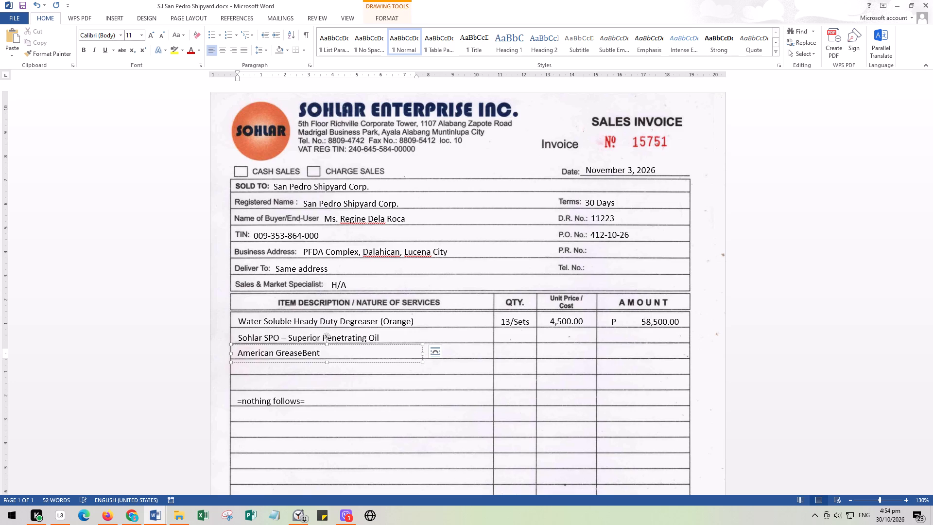
{"action": "key", "text": "BackSpace"}
{"action": "key", "text": "BackSpace"}
{"action": "key", "text": "BackSpace"}
{"action": "key", "text": "BackSpace"}
{"action": "key", "text": "space"}
{"action": "type", "text": "Bentoine"}
{"action": "key", "text": "space"}
{"action": "key", "text": "BackSpace"}
{"action": "key", "text": "BackSpace"}
{"action": "key", "text": "BackSpace"}
{"action": "key", "text": "BackSpace"}
{"action": "type", "text": "ne Amver"}
{"action": "key", "text": "BackSpace"}
{"action": "key", "text": "BackSpace"}
{"action": "key", "text": "BackSpace"}
{"action": "key", "text": "BackSpace"}
{"action": "type", "text": "be"}
{"action": "key", "text": "BackSpace"}
{"action": "key", "text": "BackSpace"}
{"action": "type", "text": "me"}
{"action": "key", "text": "BackSpace"}
{"action": "type", "text": "ber"}
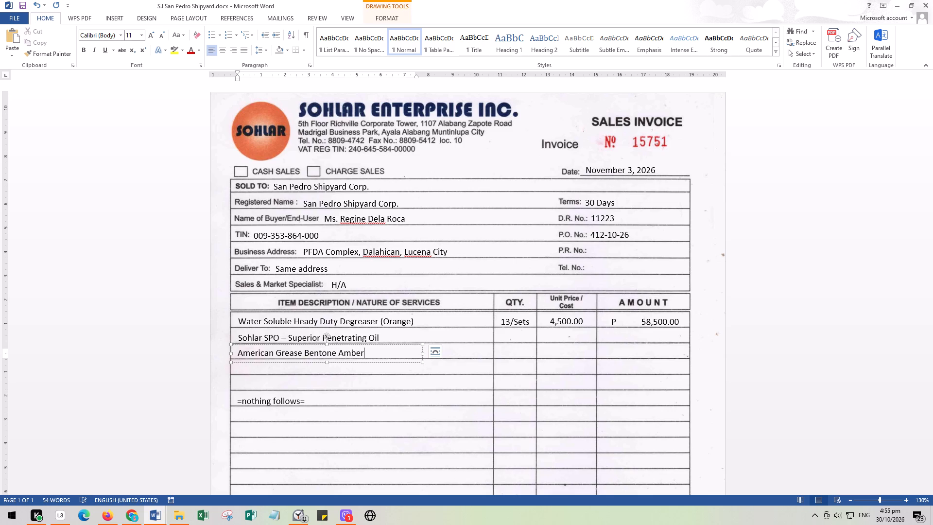
Enter "Rock Oil Synthetic Cutting Oil" as the fourth item description and nudge its text box into alignment.
{"action": "left_click", "coordinate": [314, 372]}
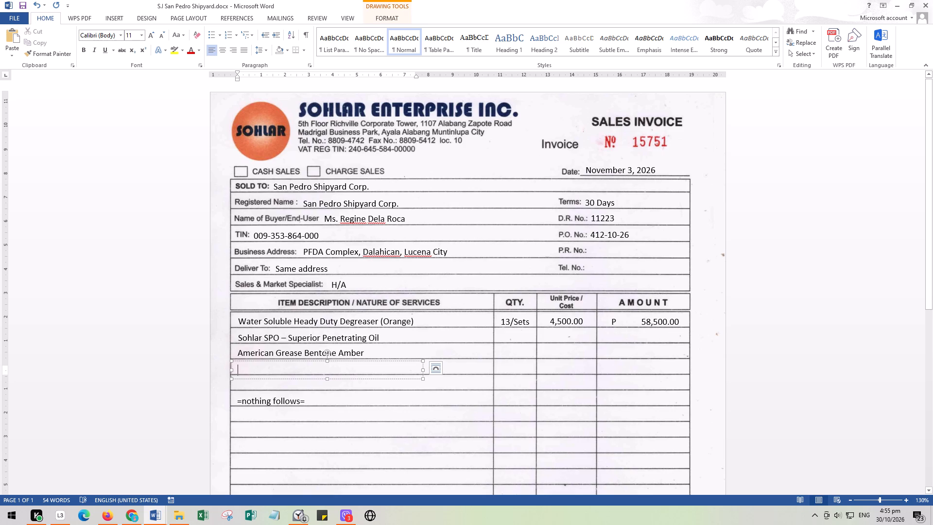
{"action": "type", "text": "Rock Oil Synthetic"}
{"action": "key", "text": "space"}
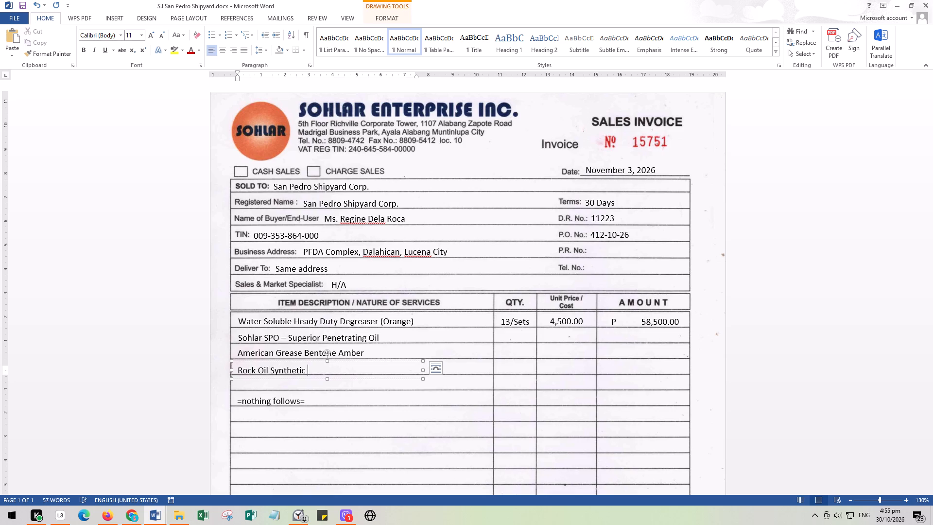
{"action": "type", "text": "Cutting Oil"}
{"action": "left_click", "coordinate": [357, 363]}
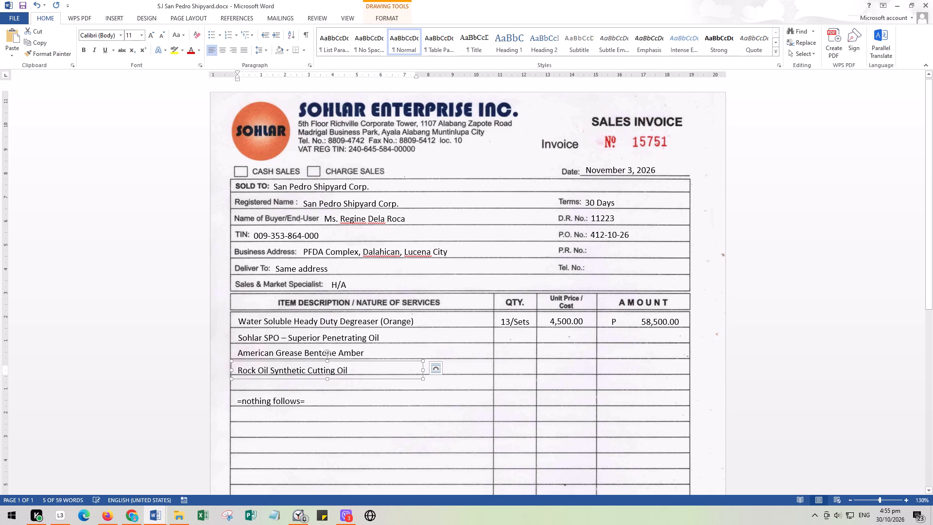
{"action": "key", "text": "Up"}
{"action": "key", "text": "Down"}
{"action": "key", "text": "Left"}
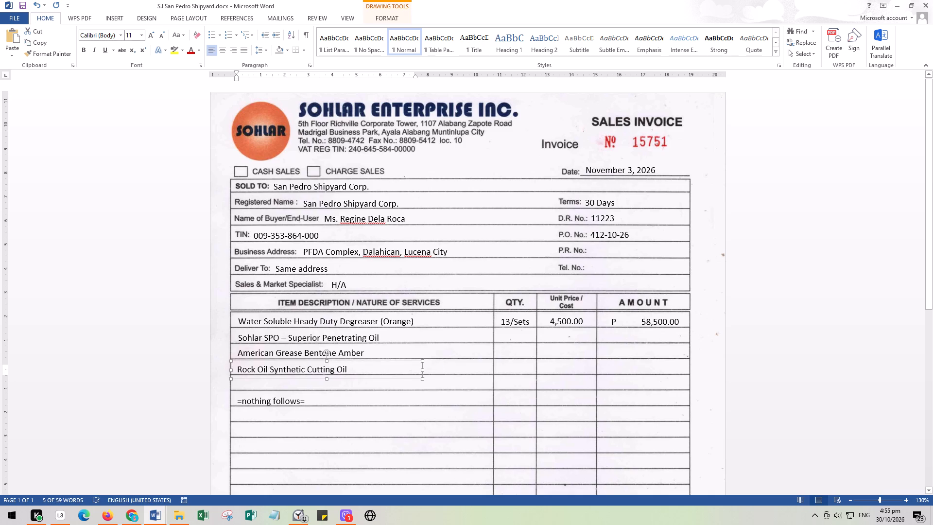
Enter "Waterless Hand Cleaner" as the fifth item description.
{"action": "left_click", "coordinate": [257, 383]}
{"action": "type", "text": "Waterless Hand Cleaner"}
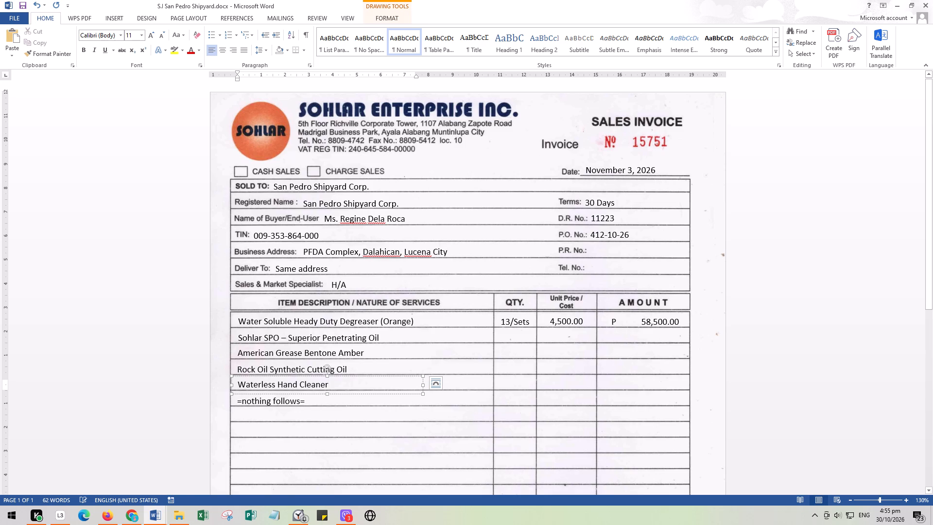
Nudge the "Waterless Hand Cleaner" text box slightly down so it lines up with its invoice row.
{"action": "left_click", "coordinate": [351, 377]}
{"action": "key", "text": "Down"}
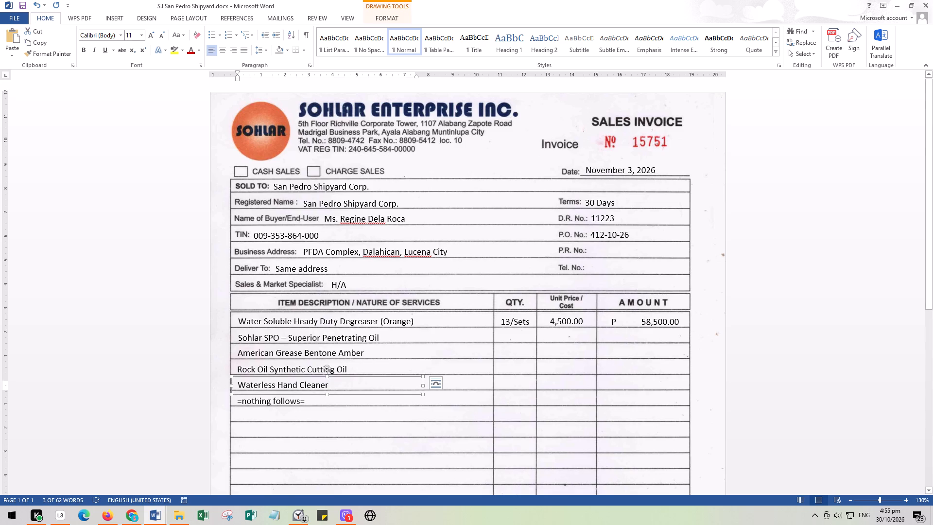
Fill in the quantities of the five items in order: 10/Pails, 14/Cans, 6/Pails, 1/Pail and 7/Pcs.
{"action": "left_click", "coordinate": [523, 321]}
{"action": "key", "text": "ctrl+a"}
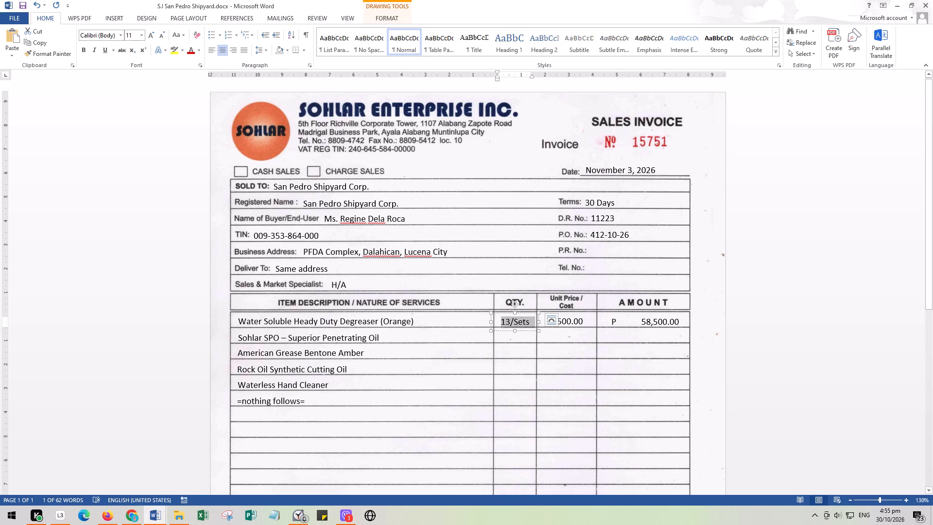
{"action": "type", "text": "10/Pails"}
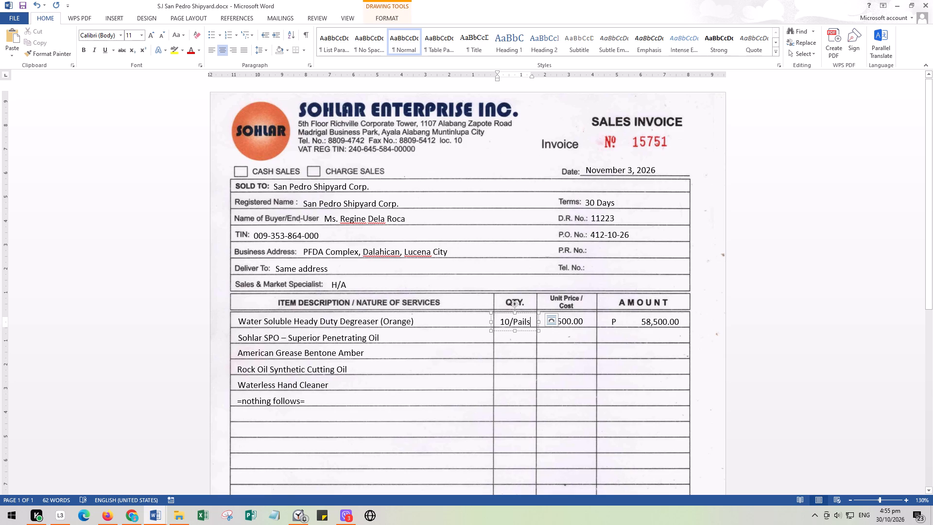
{"action": "left_click", "coordinate": [517, 340]}
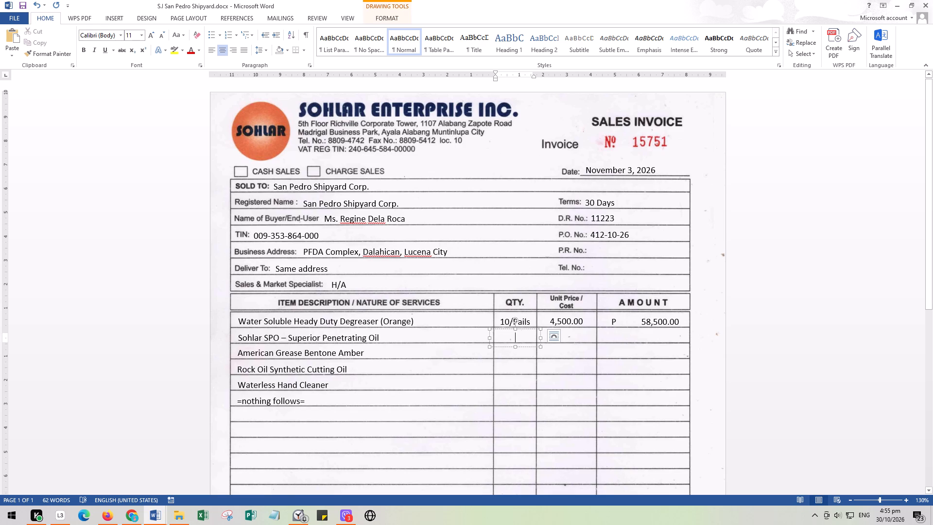
{"action": "type", "text": "14/Cans"}
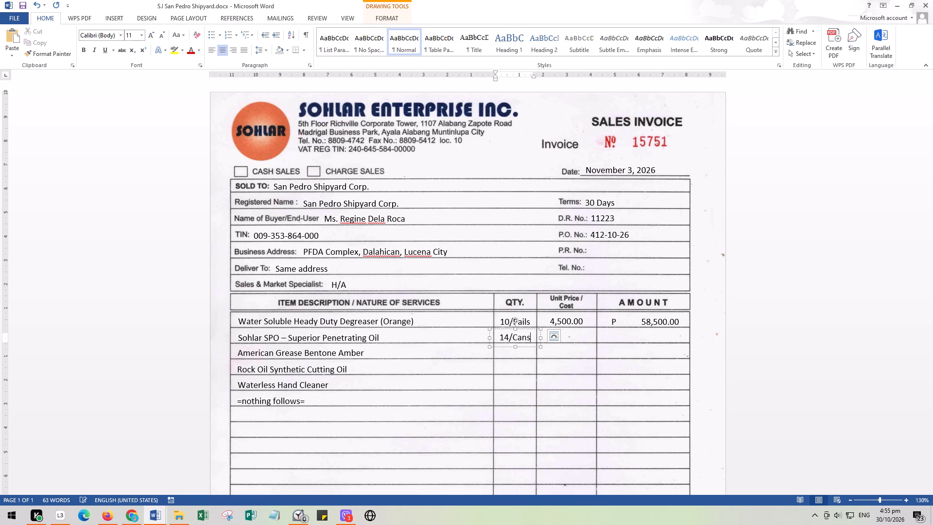
{"action": "left_click", "coordinate": [521, 355]}
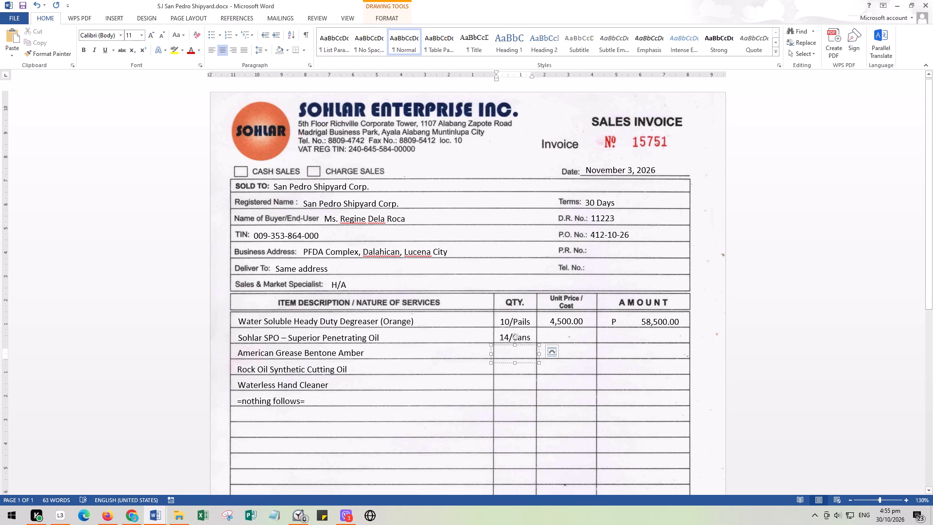
{"action": "type", "text": "6/Pails"}
{"action": "left_click", "coordinate": [521, 368]}
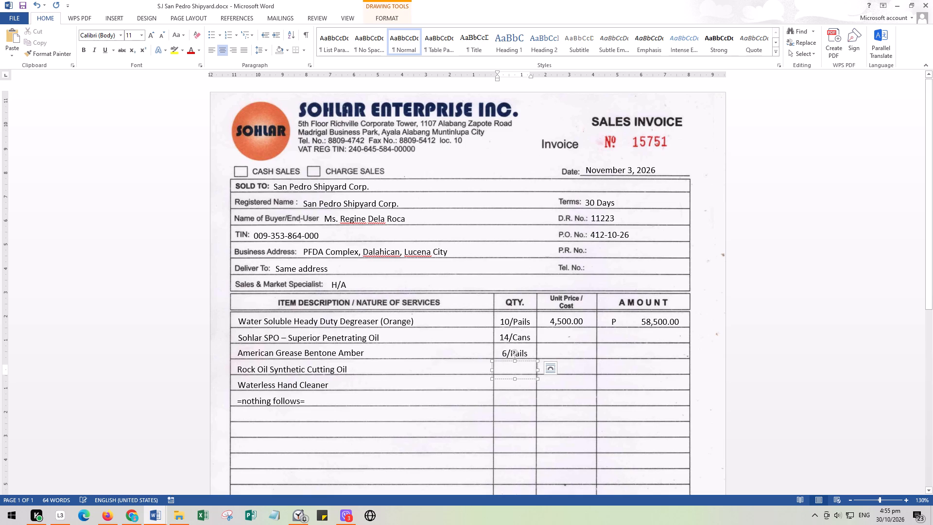
{"action": "type", "text": "1/Pail"}
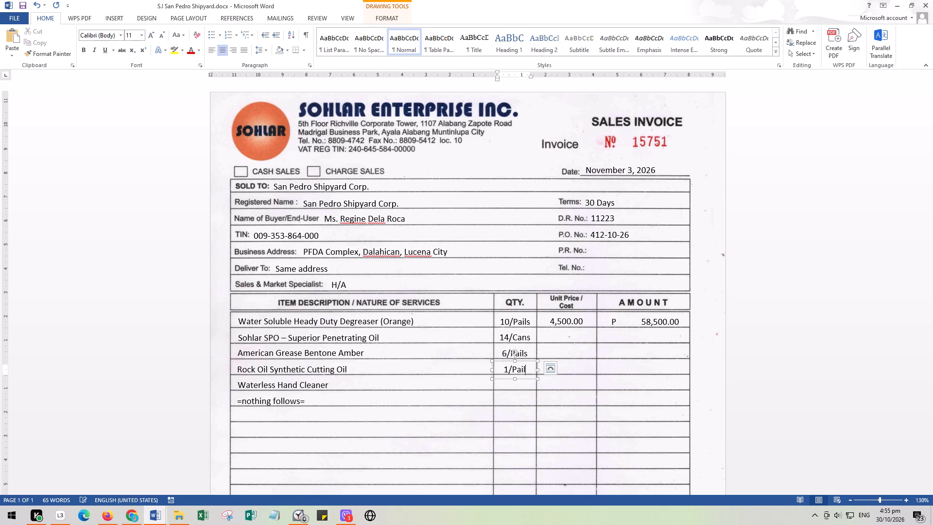
{"action": "left_click", "coordinate": [516, 384]}
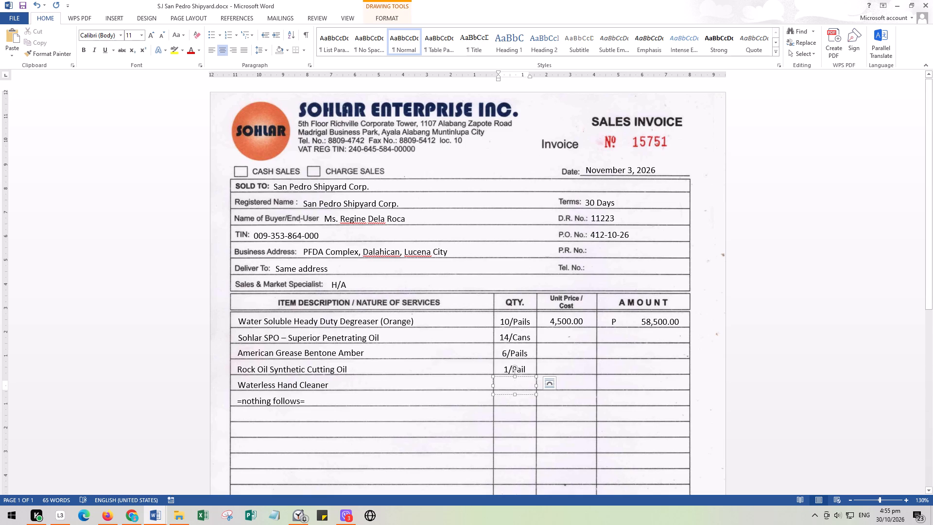
{"action": "type", "text": "7/Pcs."}
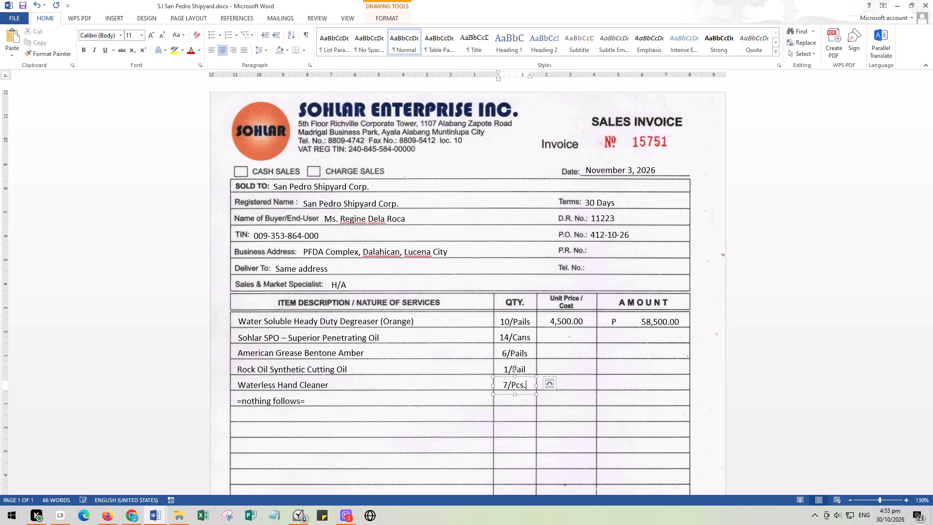
Fill in the unit prices of the five items in order: 12,800.00, 545.00, 18,800.00, 18,900.00 and 560.00.
{"action": "left_click", "coordinate": [573, 319]}
{"action": "key", "text": "ctrl+a"}
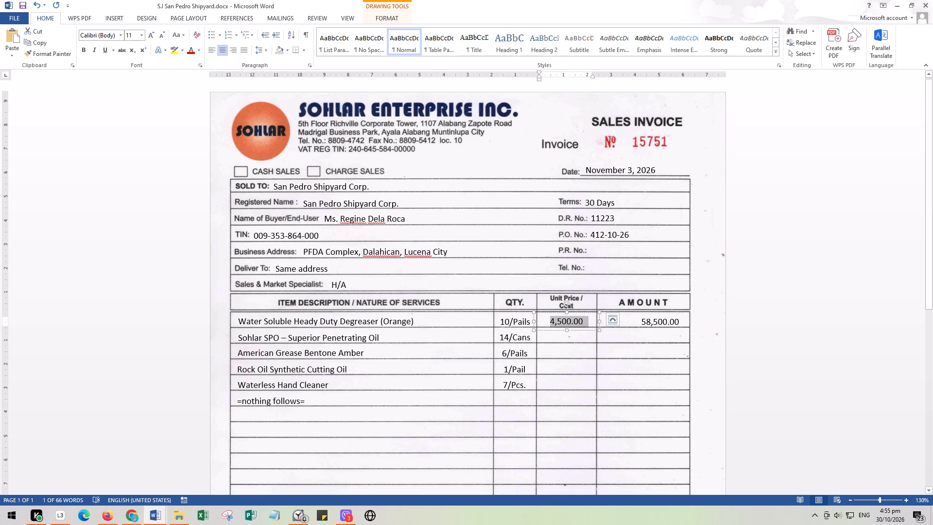
{"action": "type", "text": "12,800.00"}
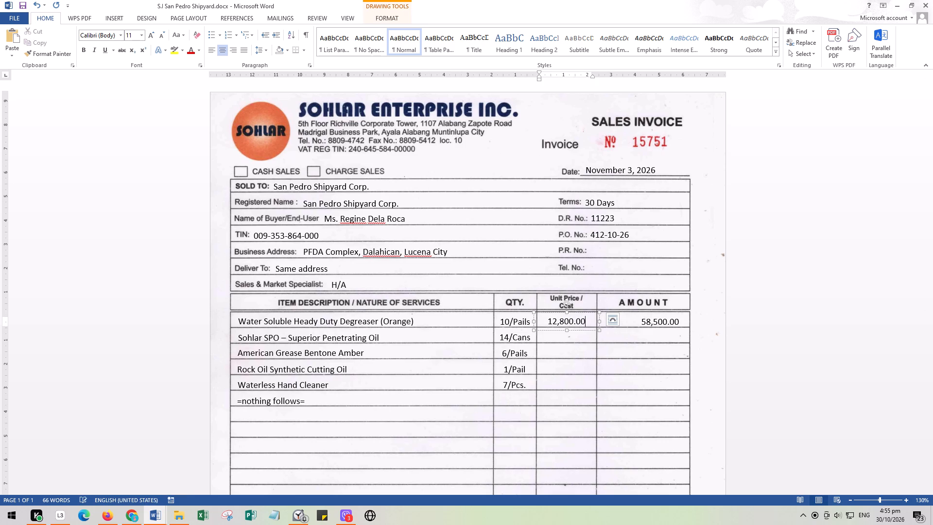
{"action": "left_click", "coordinate": [568, 333]}
{"action": "type", "text": "545.00"}
{"action": "left_click", "coordinate": [567, 356]}
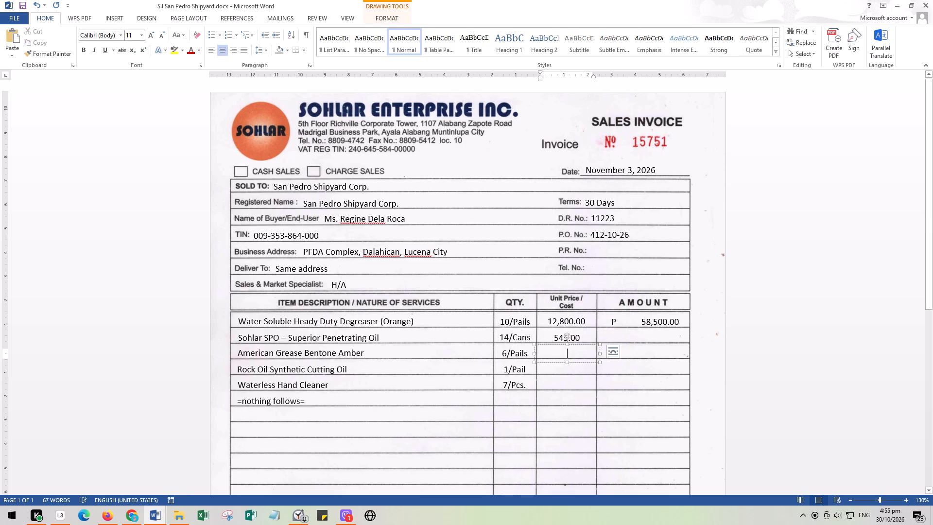
{"action": "type", "text": "18,800.00"}
{"action": "left_click", "coordinate": [569, 368]}
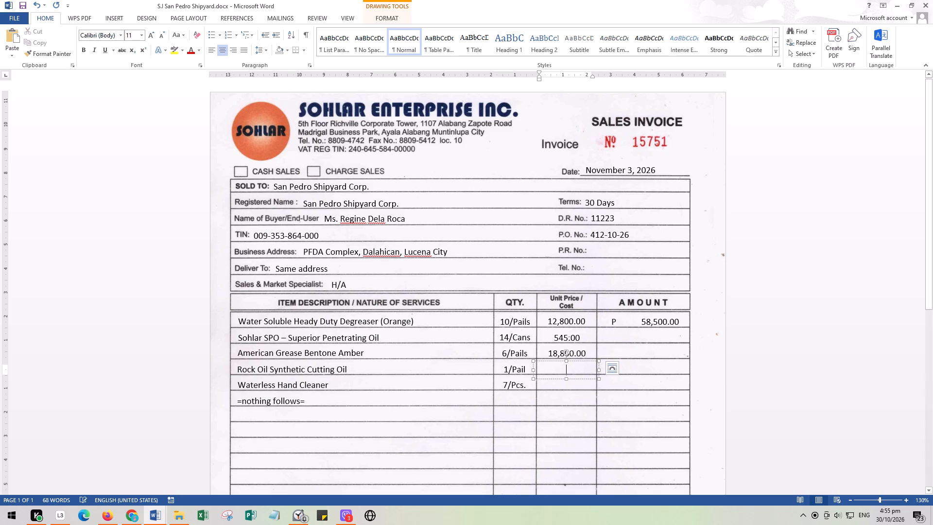
{"action": "type", "text": "189"}
{"action": "key", "text": "BackSpace"}
{"action": "type", "text": ",900.00"}
{"action": "left_click", "coordinate": [564, 386]}
{"action": "key", "text": "ctrl+a"}
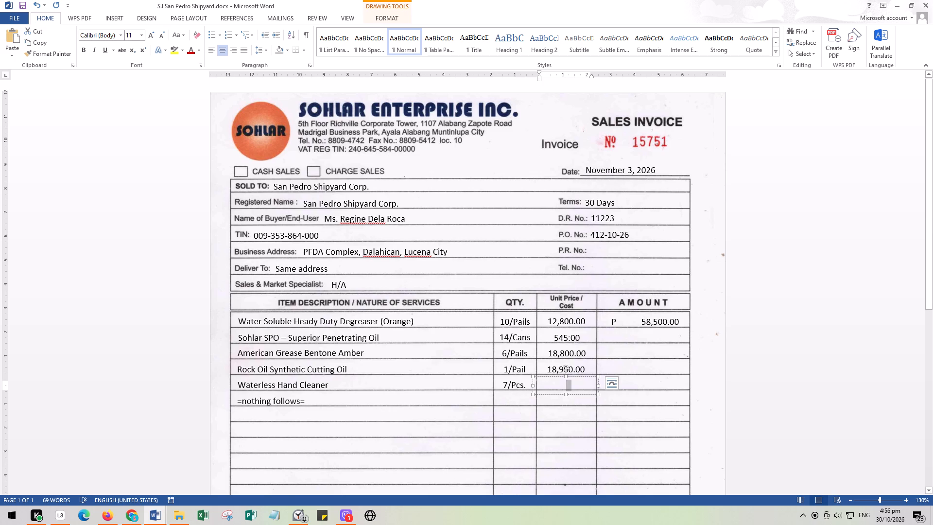
{"action": "type", "text": "560.00"}
Fill in the amounts of the five items in order: 128,000.00, 7,630.00, 112,800.00, 18,900.00 and 3,920.00, keeping the P before the first.
{"action": "left_click_drag", "start_coordinate": [683, 323], "coordinate": [644, 319]}
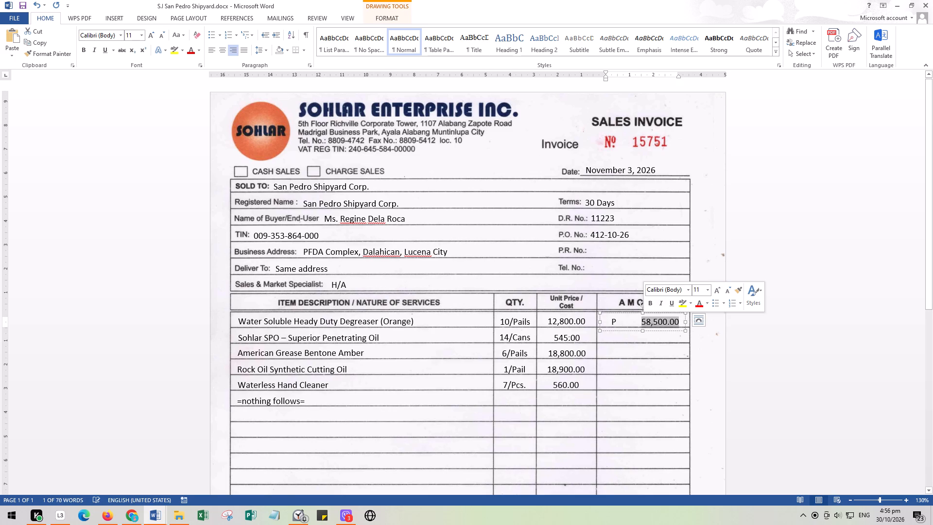
{"action": "type", "text": "128,000.00"}
{"action": "left_click", "coordinate": [676, 336]}
{"action": "left_click", "coordinate": [678, 336]}
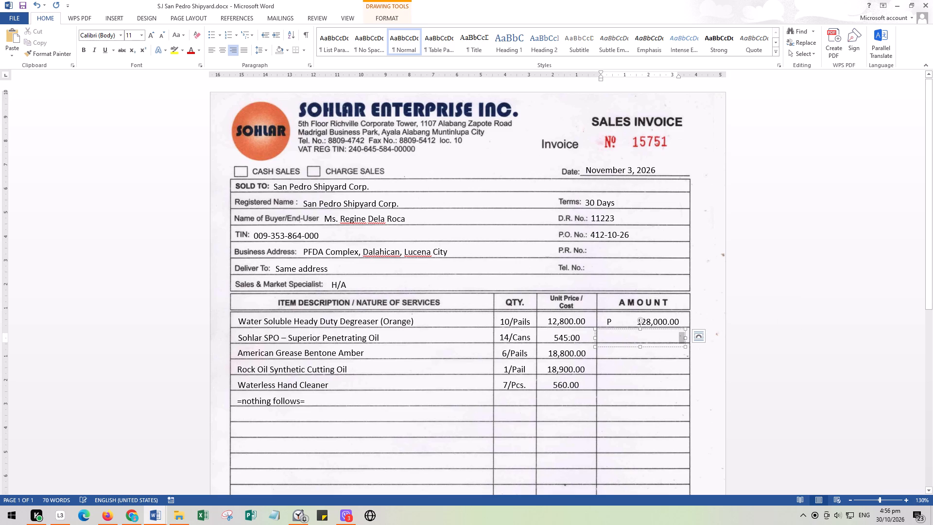
{"action": "type", "text": "7,630.00"}
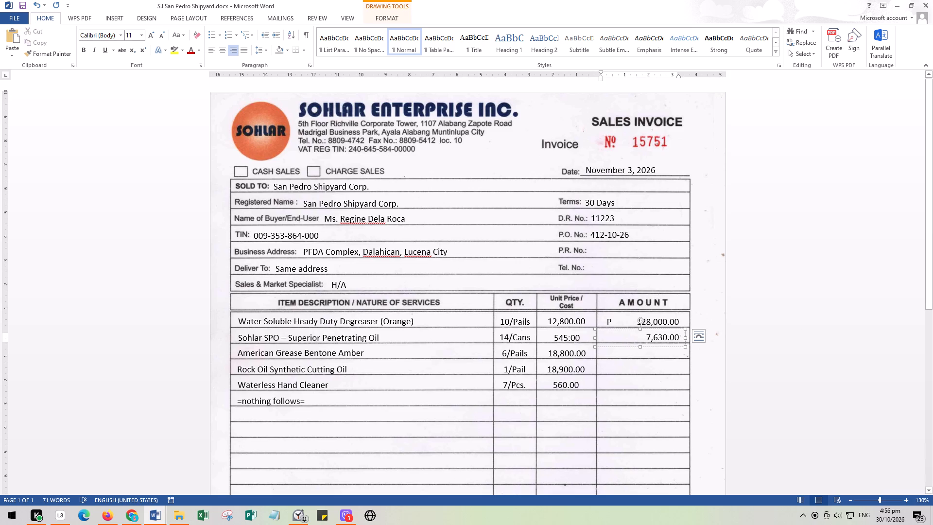
{"action": "left_click", "coordinate": [679, 355]}
{"action": "type", "text": "112,800.00"}
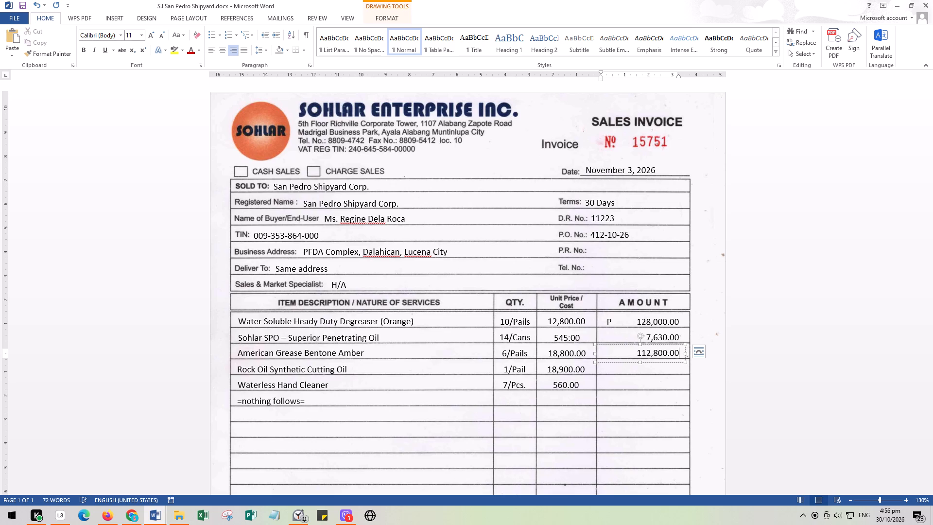
{"action": "left_click", "coordinate": [679, 371]}
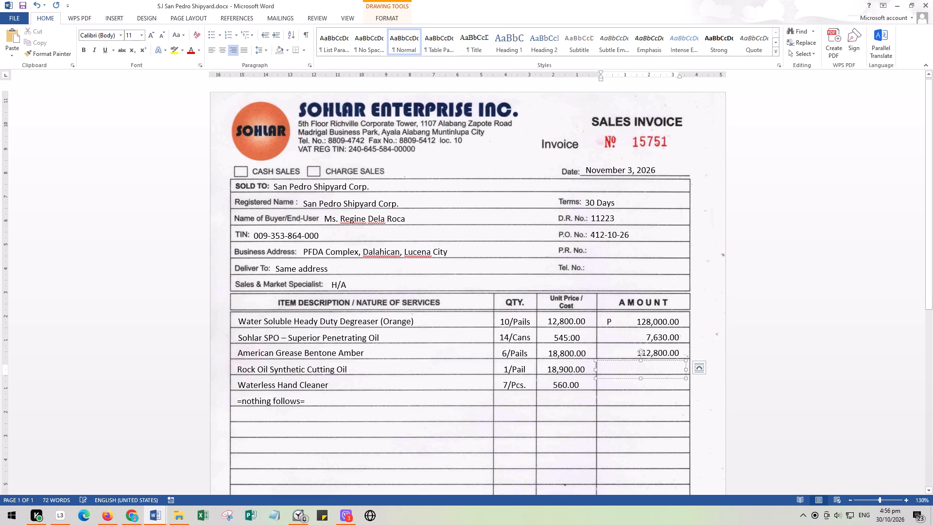
{"action": "type", "text": "18,900.00"}
{"action": "left_click", "coordinate": [677, 388]}
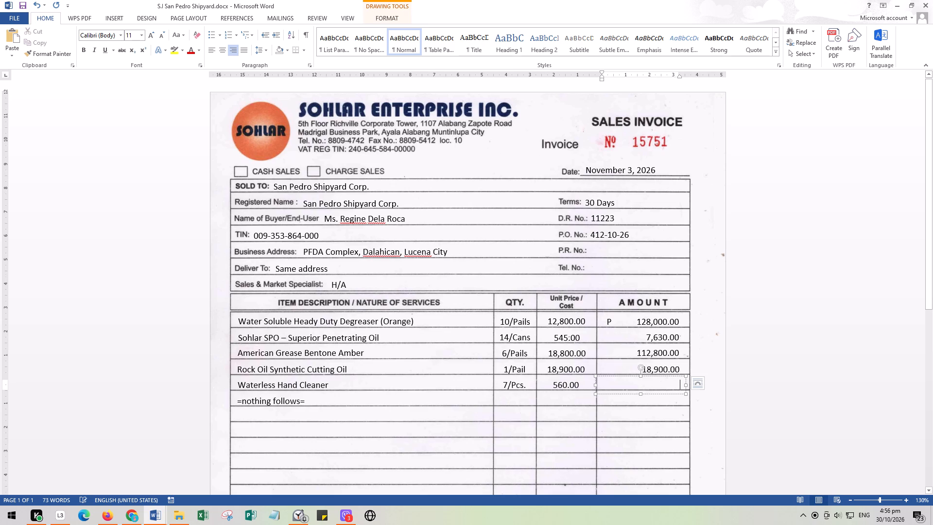
{"action": "type", "text": "3,920.00"}
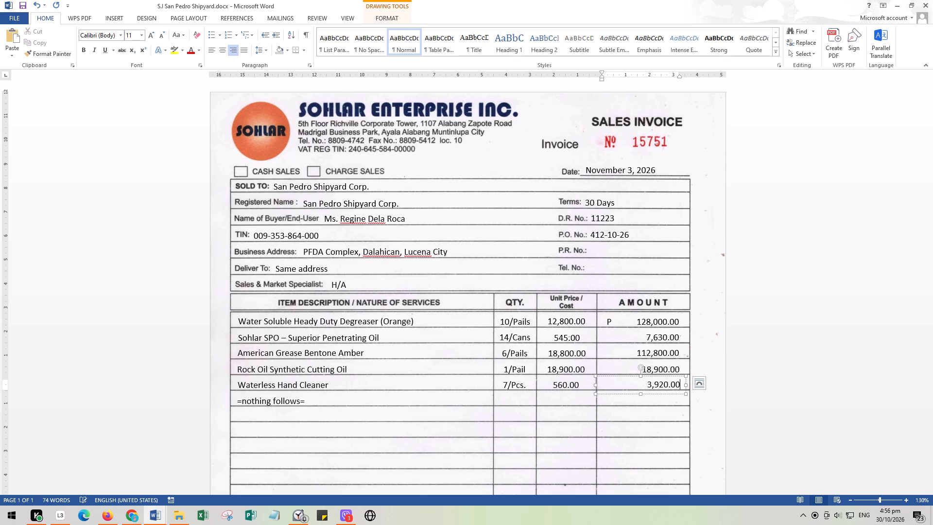
{"action": "left_click", "coordinate": [750, 346]}
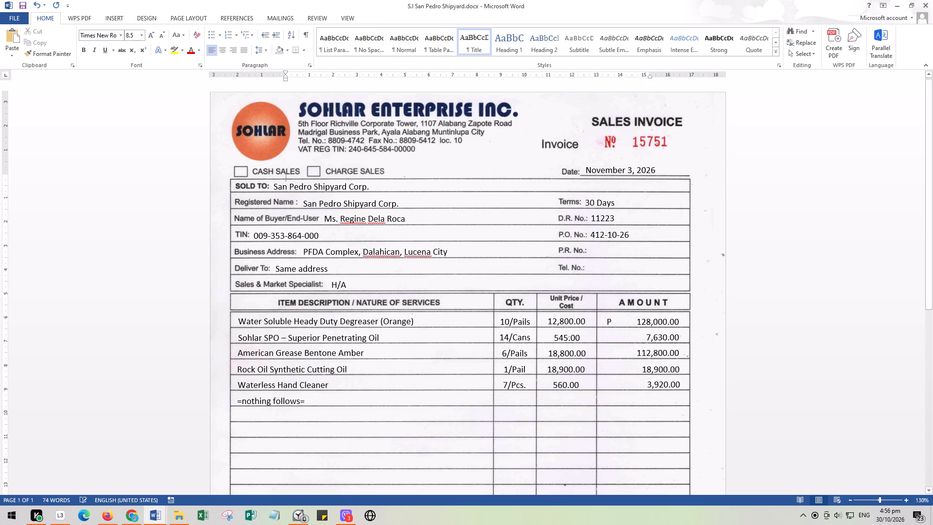
Set the invoice's Total Amount Due to 271,250.00, keeping the P sign in front.
{"action": "scroll", "coordinate": [772, 348], "scroll_direction": "down", "scroll_amount": 1}
{"action": "left_click_drag", "start_coordinate": [685, 471], "coordinate": [647, 470]}
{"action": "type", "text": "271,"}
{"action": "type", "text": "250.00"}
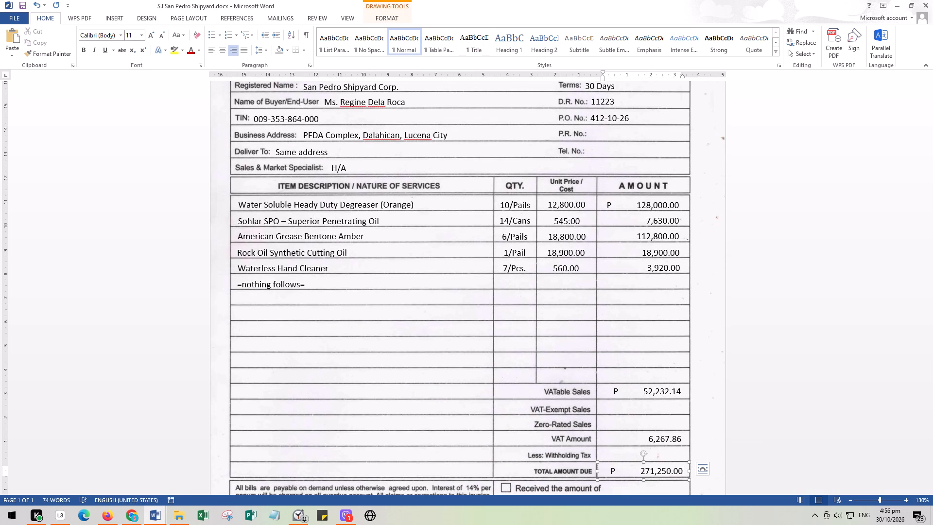
Open Calculator and place its window clear of the invoice's quantity, price and amount columns.
{"action": "left_click", "coordinate": [0, 524]}
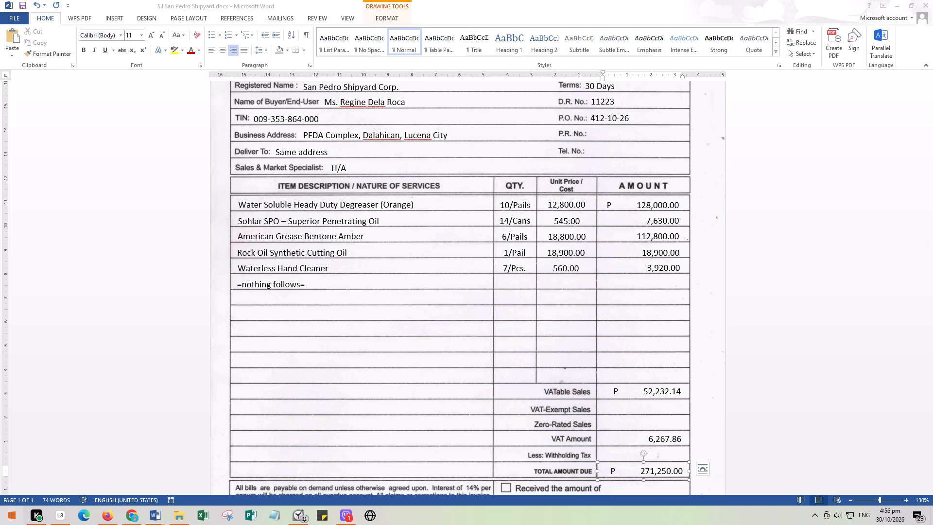
{"action": "left_click", "coordinate": [258, 470]}
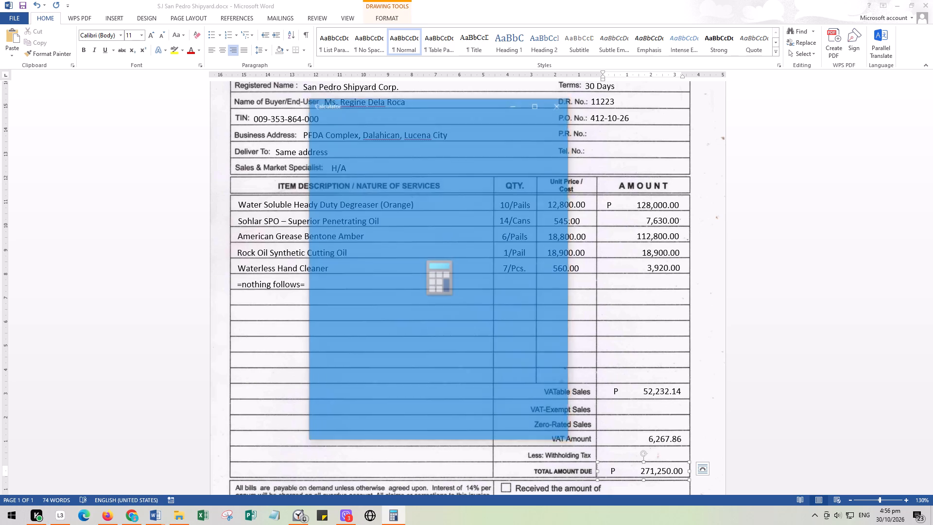
{"action": "left_click_drag", "start_coordinate": [429, 105], "coordinate": [210, 72]}
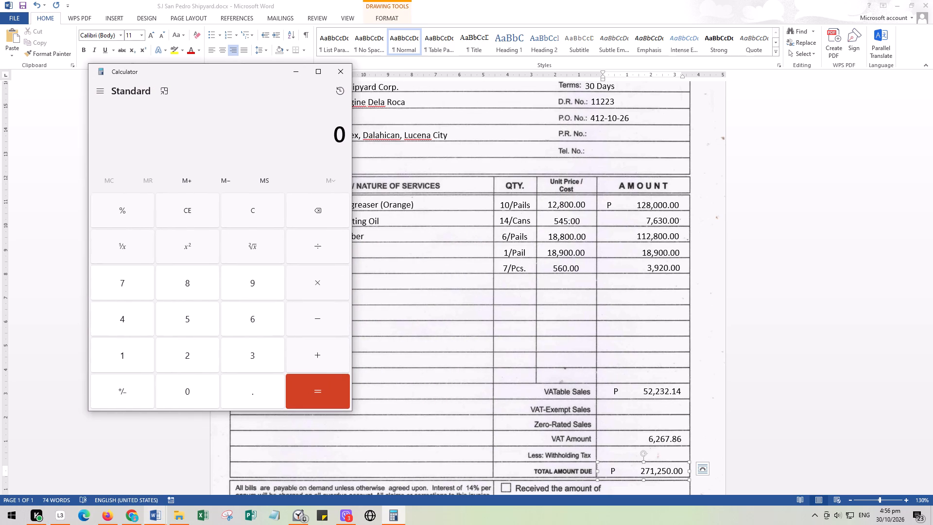
Switch to Facebook in Chrome and reply "Sige" in the open blue-themed chat.
{"action": "left_click", "coordinate": [138, 522]}
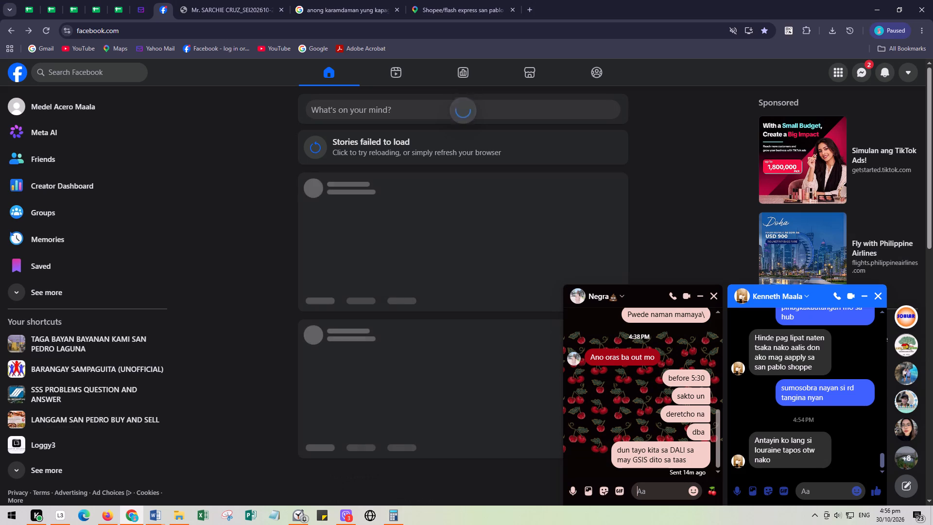
{"action": "left_click", "coordinate": [709, 215]}
{"action": "left_click", "coordinate": [854, 425]}
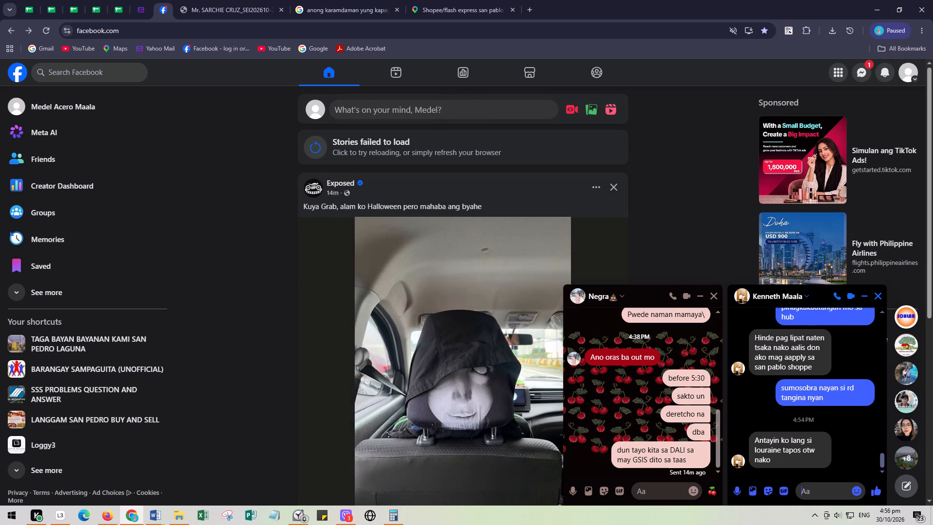
{"action": "left_click", "coordinate": [826, 491]}
{"action": "left_click", "coordinate": [829, 490]}
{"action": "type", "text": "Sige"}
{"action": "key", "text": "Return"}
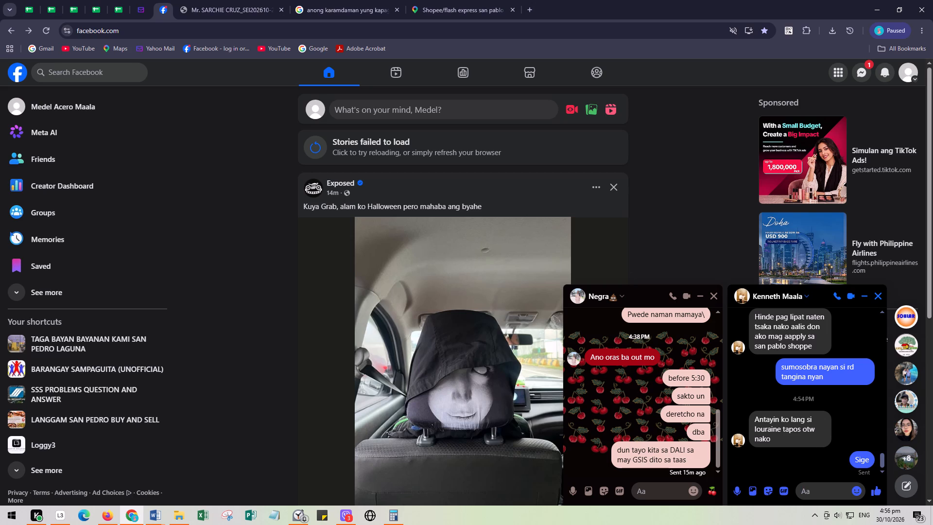
Send three follow-up messages in the same chat: "Dapat pinadala mo na sila don e", "Kasi baka deretcho na tayo sementeryo" and "nila dred".
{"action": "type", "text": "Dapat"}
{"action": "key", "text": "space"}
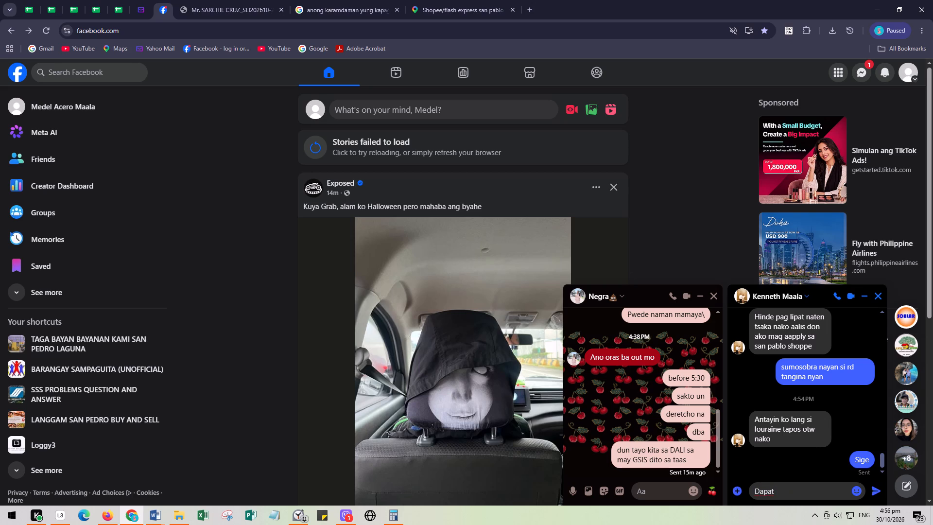
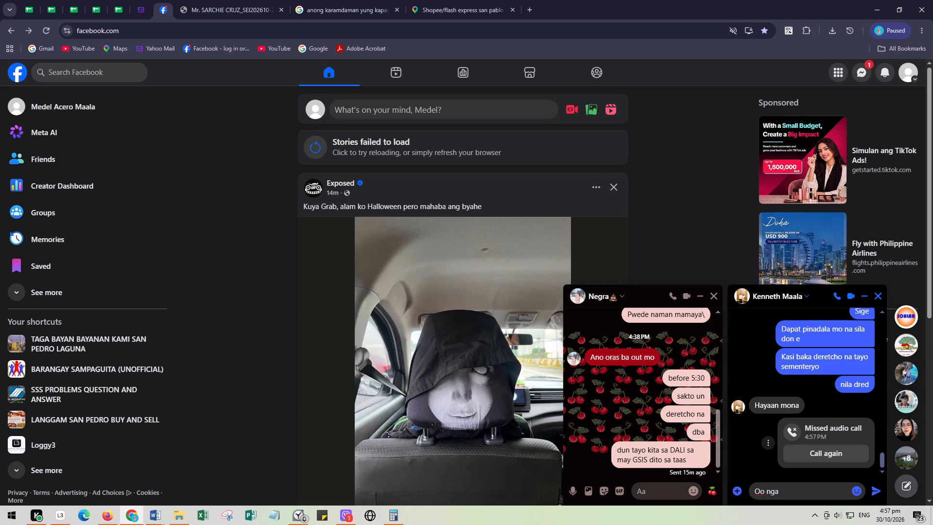
Replace the unsent draft in Kenneth's chat with "Anong hayaan mo na?" and send it.
{"action": "key", "text": "ctrl+a"}
{"action": "key", "text": "BackSpace"}
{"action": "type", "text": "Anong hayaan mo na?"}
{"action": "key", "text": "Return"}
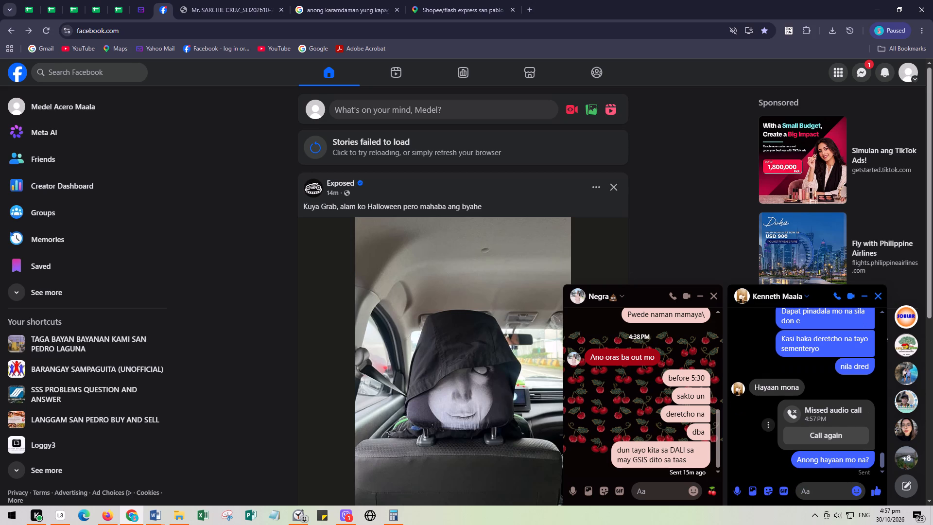
{"action": "left_click", "coordinate": [861, 71]}
{"action": "left_click", "coordinate": [810, 217]}
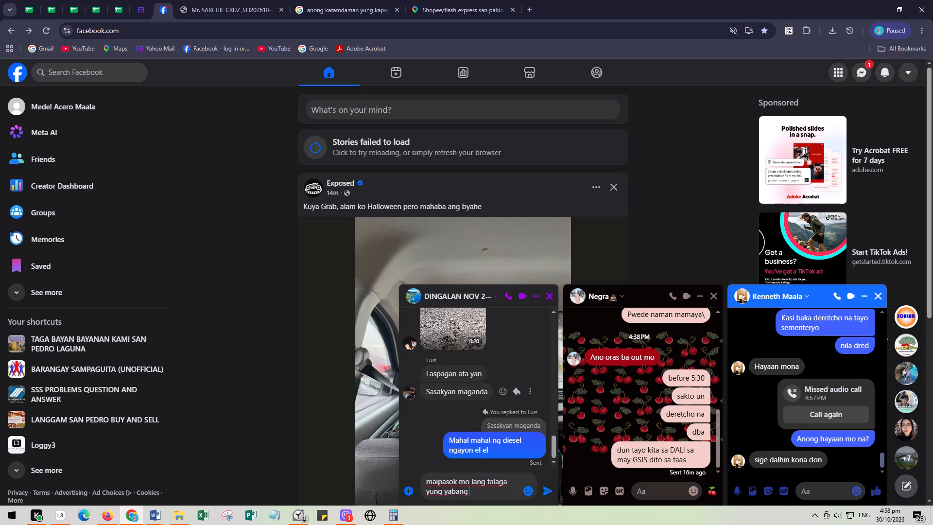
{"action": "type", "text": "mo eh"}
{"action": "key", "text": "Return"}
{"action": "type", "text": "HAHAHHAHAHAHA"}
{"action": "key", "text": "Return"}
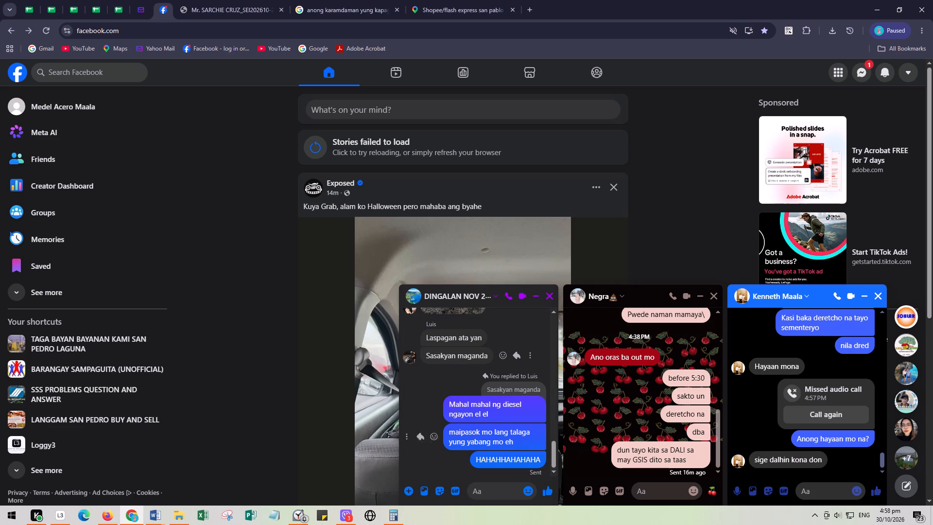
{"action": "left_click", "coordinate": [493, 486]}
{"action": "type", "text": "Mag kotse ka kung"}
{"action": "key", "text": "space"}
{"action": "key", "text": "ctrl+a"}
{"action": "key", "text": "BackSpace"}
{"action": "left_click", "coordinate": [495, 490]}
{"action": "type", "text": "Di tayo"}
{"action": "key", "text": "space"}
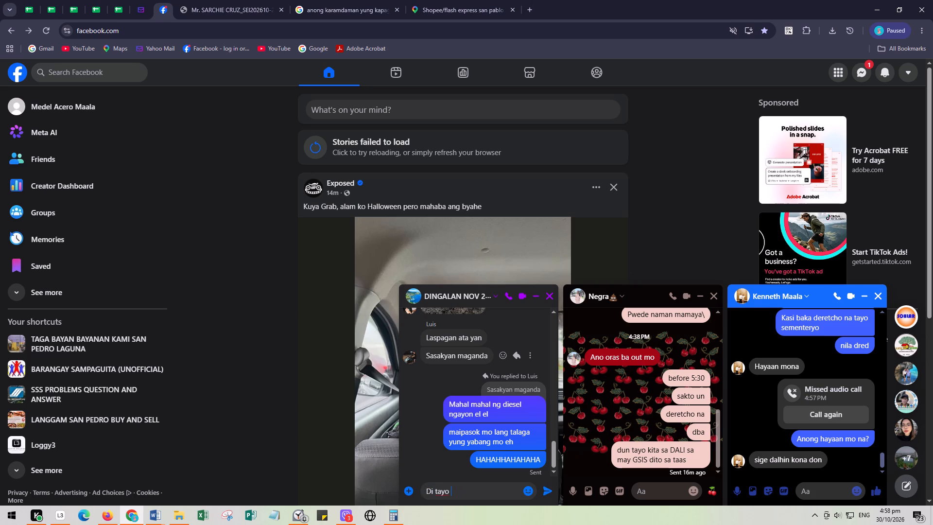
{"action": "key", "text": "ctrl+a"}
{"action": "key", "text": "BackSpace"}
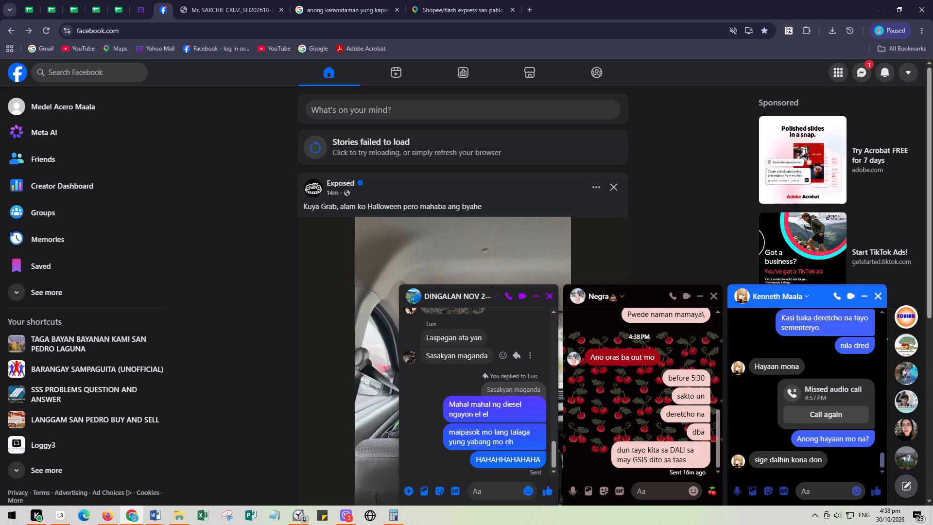
Close the Negra chat and answer Kenneth's latest message with a thumbs-up.
{"action": "left_click", "coordinate": [712, 296]}
{"action": "left_click", "coordinate": [850, 471]}
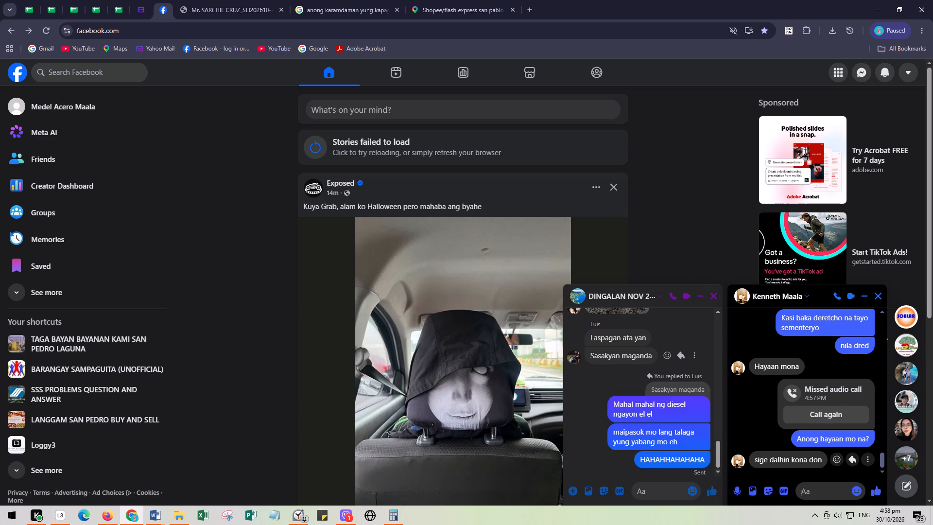
{"action": "left_click", "coordinate": [872, 490]}
{"action": "left_click", "coordinate": [669, 193]}
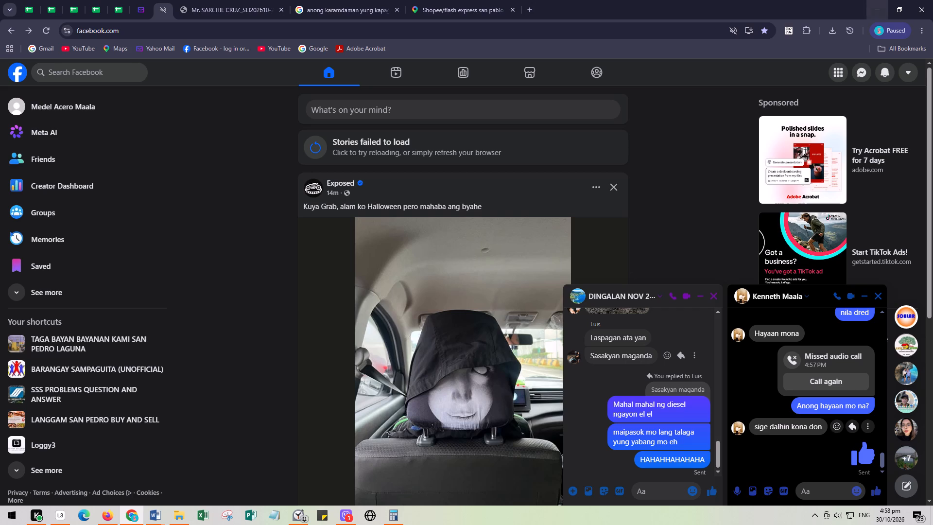
Switch from the browser to Calculator, clear it and enter the invoice's total amount due, 271250.
{"action": "left_click", "coordinate": [876, 1]}
{"action": "left_click_drag", "start_coordinate": [271, 74], "coordinate": [243, 73]}
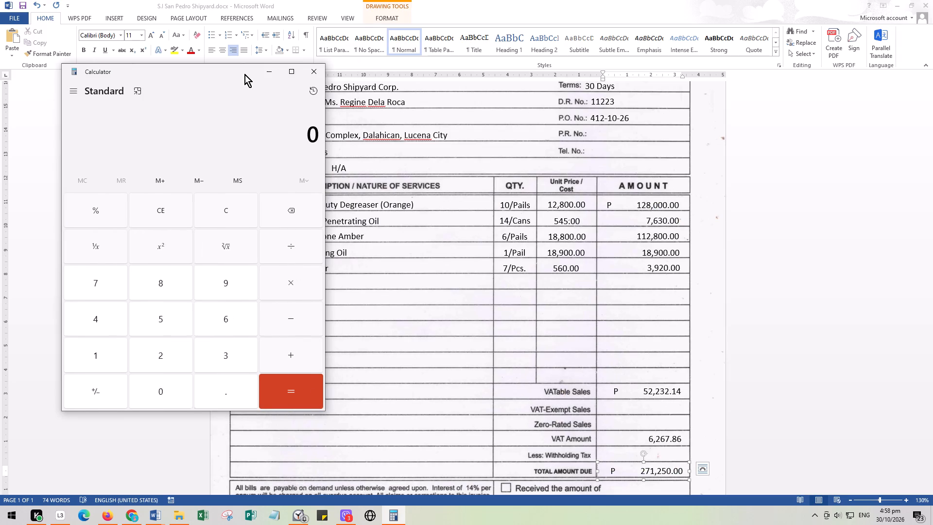
{"action": "left_click_drag", "start_coordinate": [243, 73], "coordinate": [240, 73]}
{"action": "triple_click", "coordinate": [226, 204]}
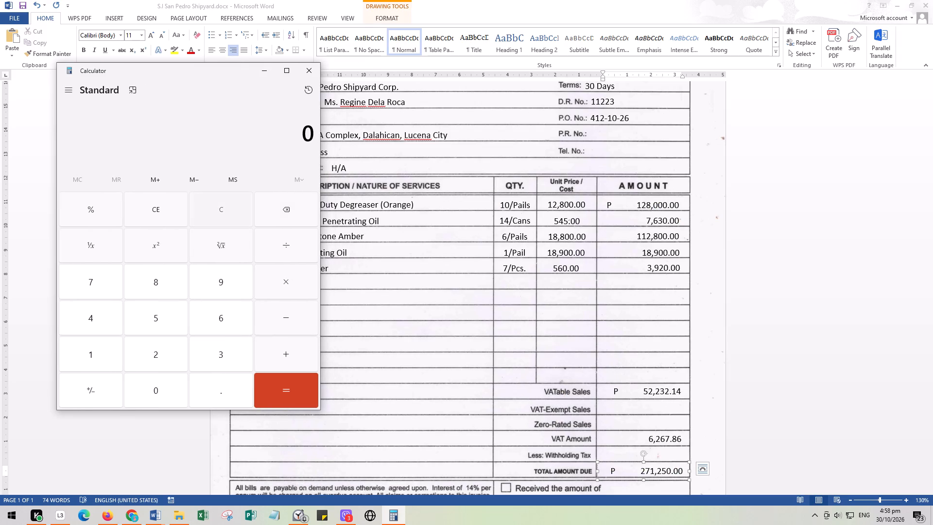
{"action": "left_click", "coordinate": [226, 204]}
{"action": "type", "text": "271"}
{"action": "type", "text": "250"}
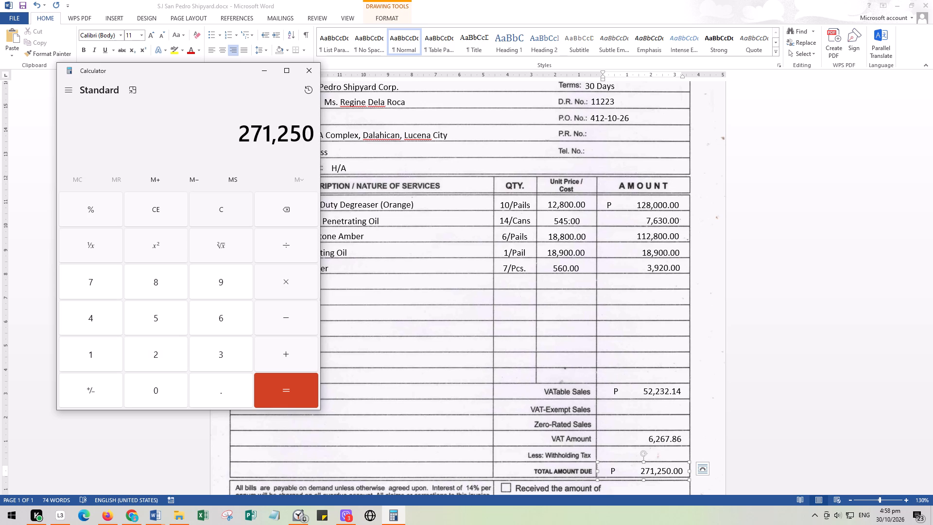
Divide 271,250 by 1.12 in the calculator and set the invoice's VATable Sales to 242,187.50, keeping the P in front.
{"action": "type", "text": "/1.12"}
{"action": "key", "text": "Return"}
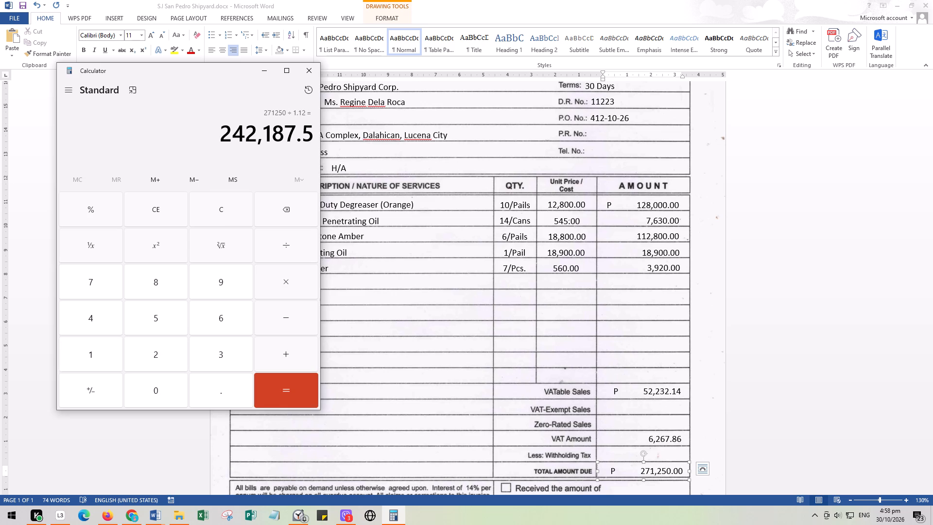
{"action": "left_click", "coordinate": [218, 133]}
{"action": "left_click_drag", "start_coordinate": [222, 136], "coordinate": [312, 140]}
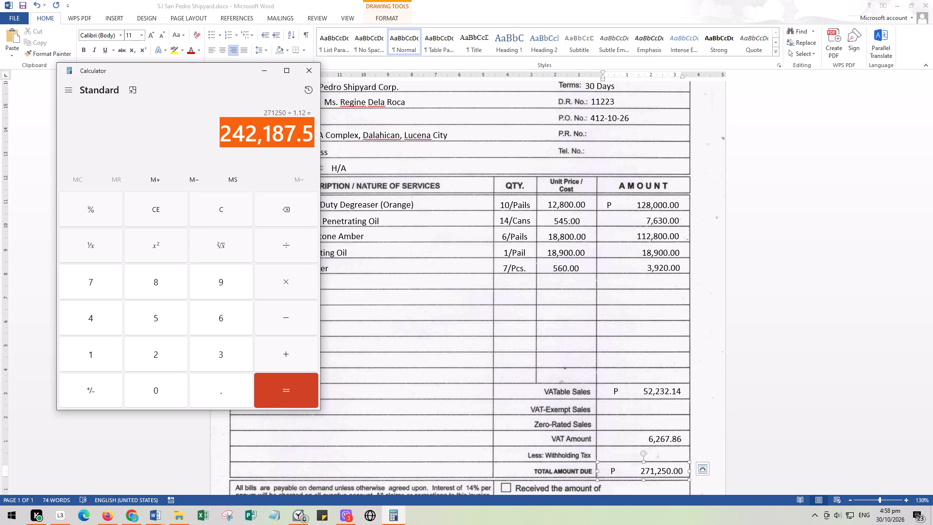
{"action": "key", "text": "ctrl+c"}
{"action": "key", "text": "ctrl+c"}
{"action": "key", "text": "ctrl+c"}
{"action": "left_click", "coordinate": [667, 396]}
{"action": "left_click_drag", "start_coordinate": [681, 390], "coordinate": [647, 392]}
{"action": "key", "text": "ctrl+v"}
{"action": "key", "text": "0"}
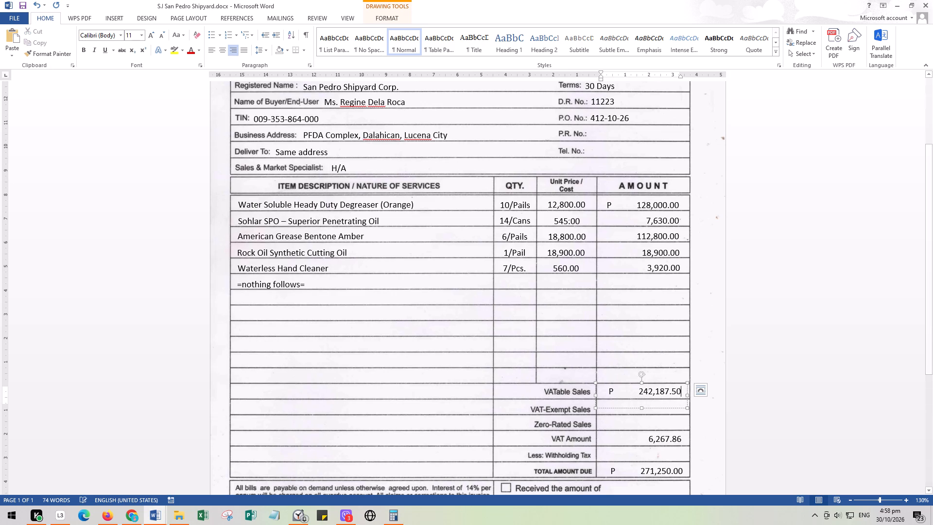
Subtract 271,250 from the VATable Sales figure in the calculator and set the invoice's VAT Amount to 29,062.50 without a minus sign.
{"action": "key", "text": "alt+Tab"}
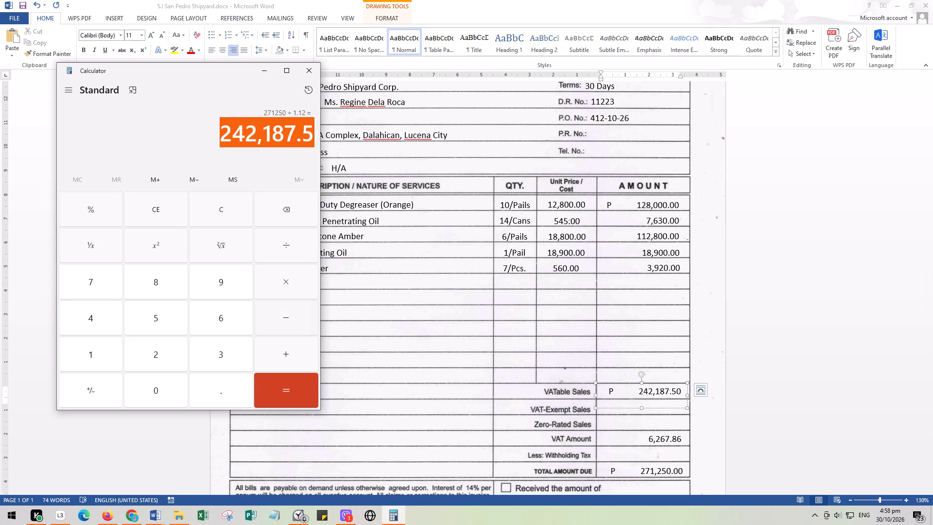
{"action": "left_click", "coordinate": [270, 320]}
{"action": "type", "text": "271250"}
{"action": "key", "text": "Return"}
{"action": "left_click_drag", "start_coordinate": [230, 138], "coordinate": [238, 138]}
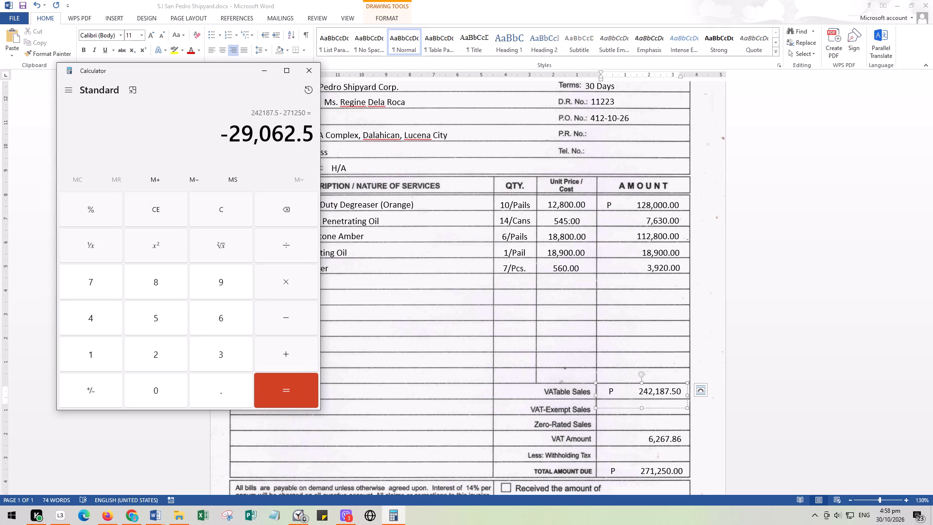
{"action": "left_click_drag", "start_coordinate": [238, 138], "coordinate": [310, 138]}
{"action": "key", "text": "ctrl+c"}
{"action": "key", "text": "alt+Tab"}
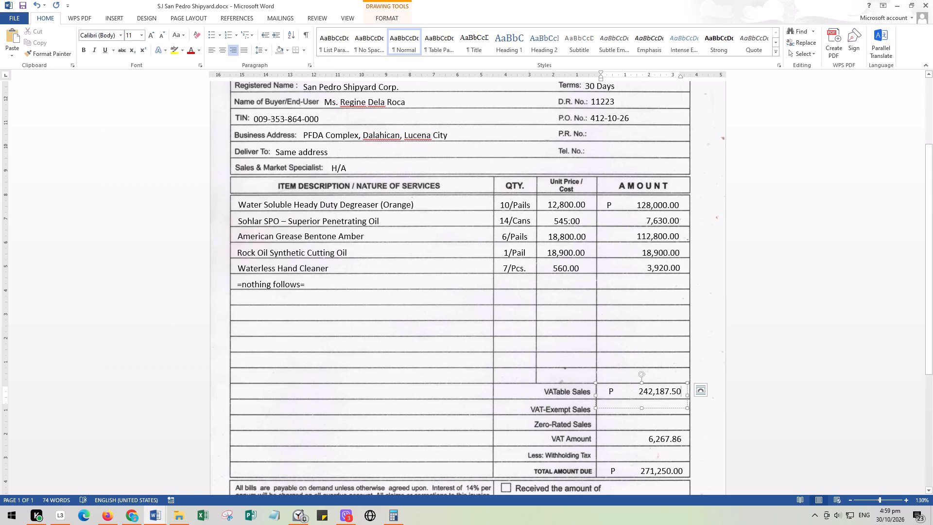
{"action": "left_click", "coordinate": [668, 437]}
{"action": "key", "text": "ctrl+a"}
{"action": "key", "text": "ctrl+v"}
{"action": "key", "text": "0"}
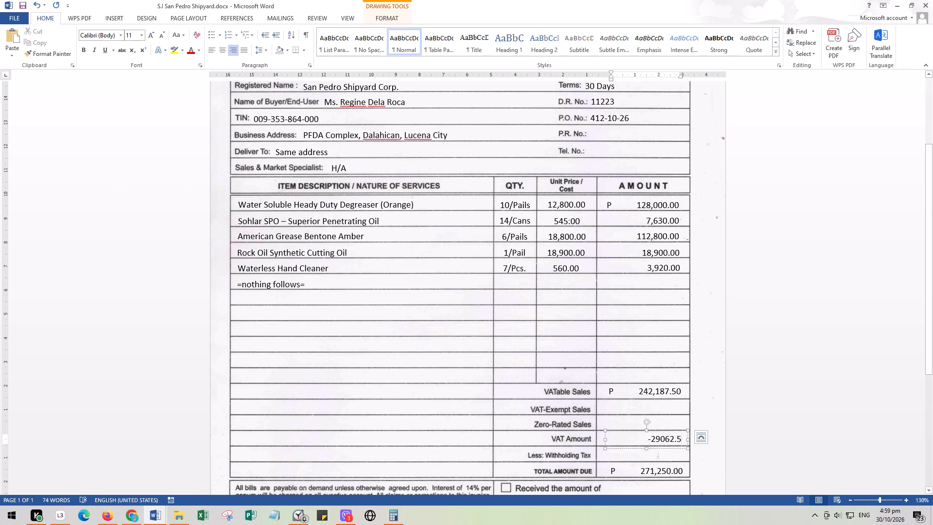
{"action": "key", "text": "alt+Tab"}
{"action": "key", "text": "alt+Tab"}
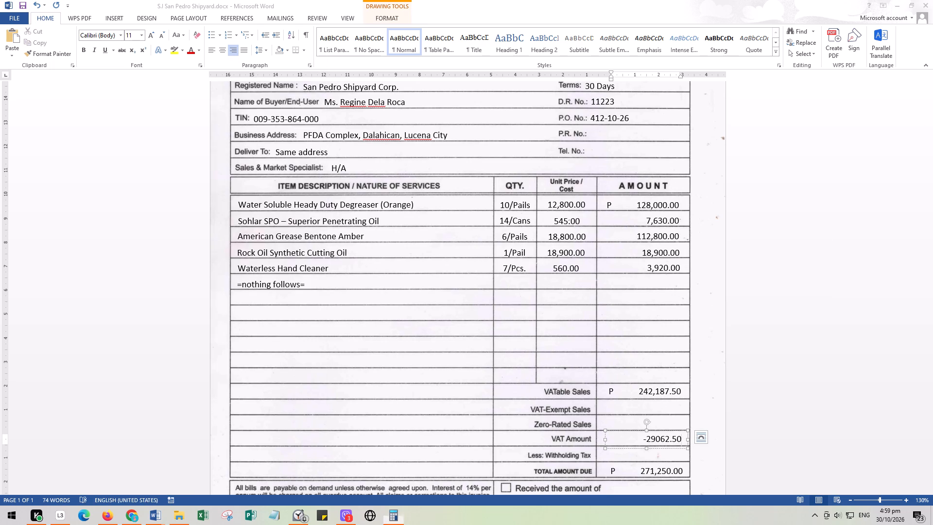
{"action": "left_click", "coordinate": [656, 440]}
{"action": "key", "text": "comma"}
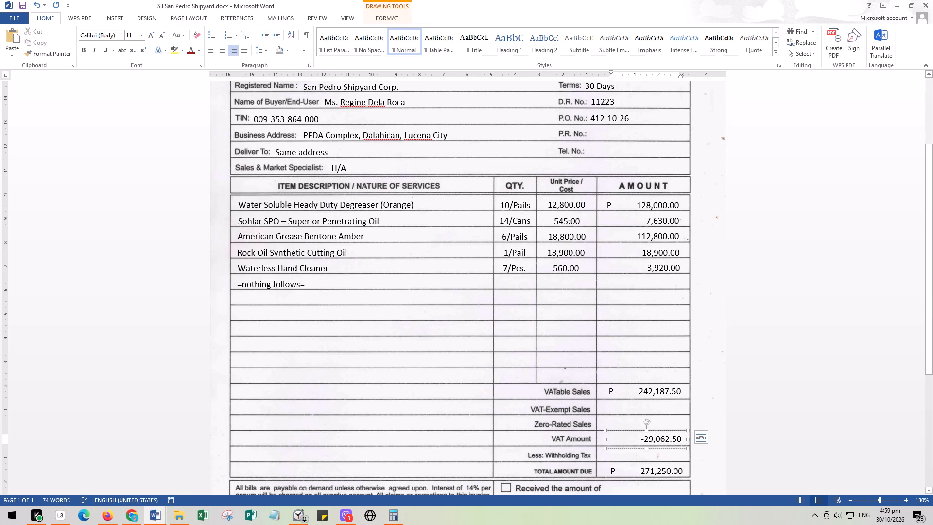
{"action": "left_click_drag", "start_coordinate": [645, 441], "coordinate": [640, 443]}
{"action": "key", "text": "BackSpace"}
Recheck the VAT figures by recalculating 271250/1.12 minus 271250, close the calculator and review the whole invoice.
{"action": "key", "text": "alt+Tab"}
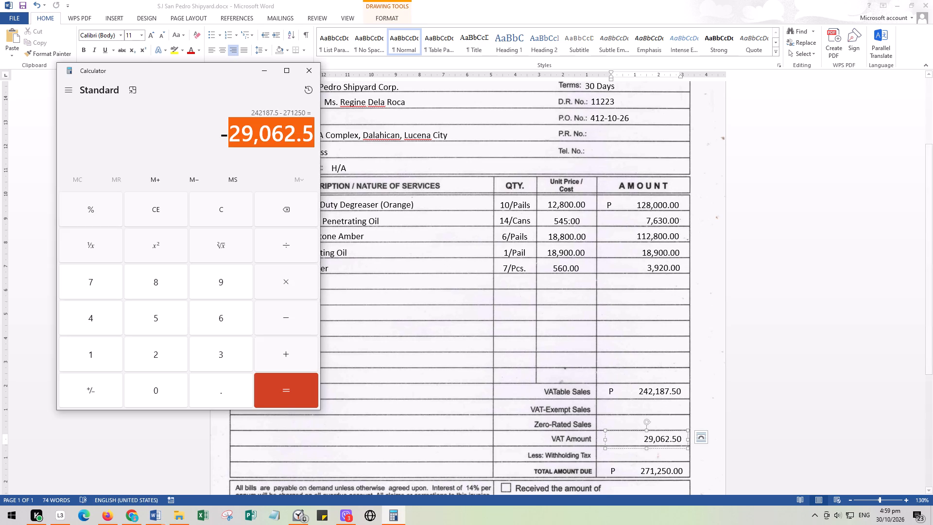
{"action": "double_click", "coordinate": [218, 210]}
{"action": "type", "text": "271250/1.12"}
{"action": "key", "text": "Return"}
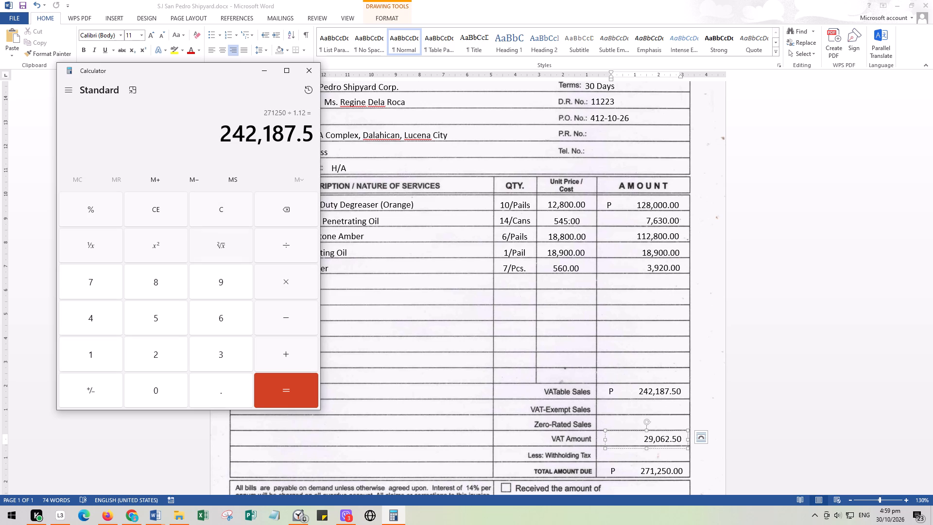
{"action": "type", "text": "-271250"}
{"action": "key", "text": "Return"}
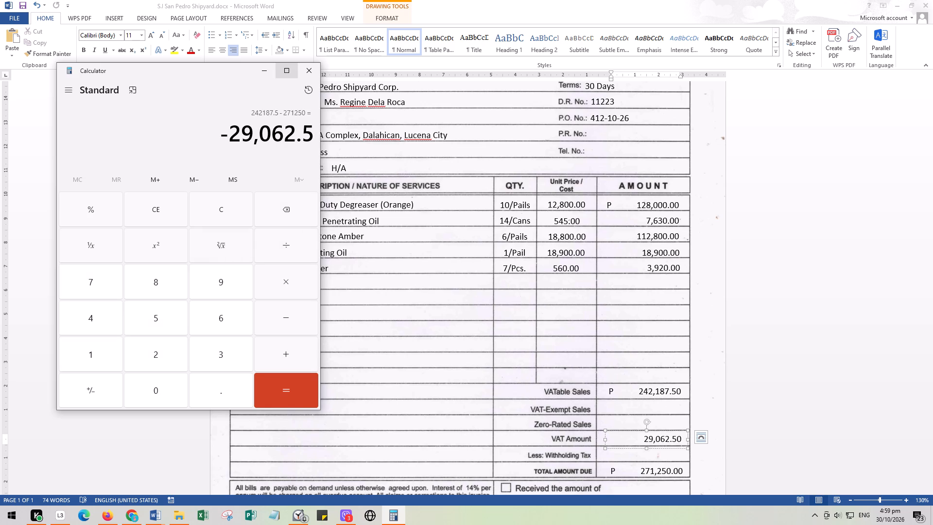
{"action": "left_click", "coordinate": [303, 67]}
{"action": "left_click", "coordinate": [820, 302]}
{"action": "scroll", "coordinate": [818, 297], "scroll_direction": "up", "scroll_amount": 2}
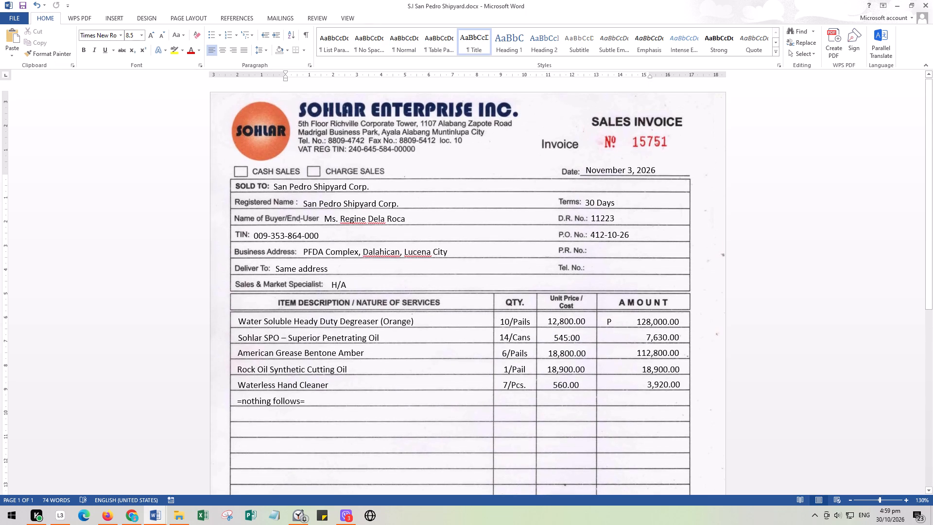
{"action": "left_click", "coordinate": [825, 377]}
{"action": "scroll", "coordinate": [825, 377], "scroll_direction": "down", "scroll_amount": 4}
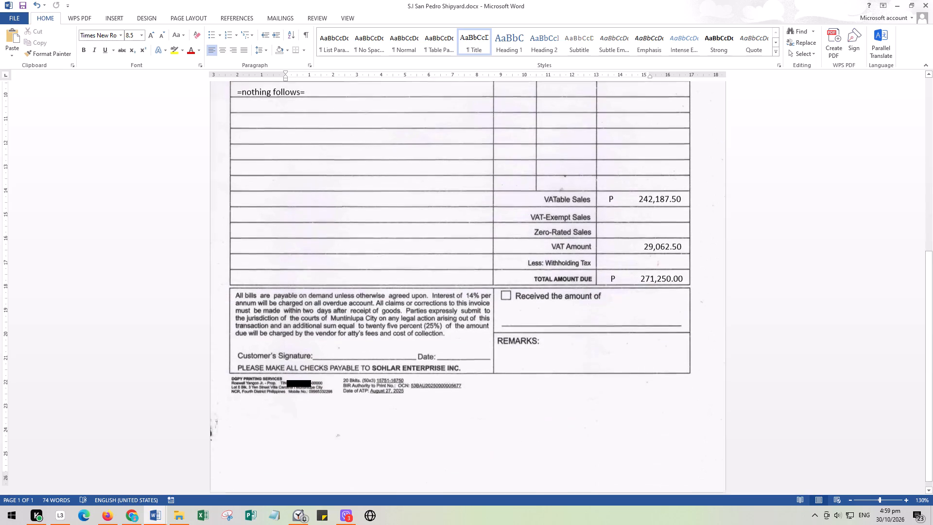
Search the NEW DELIVERY RECEIPT folder for "san pedro" and open the D.R San Pedro Shipyard document.
{"action": "left_click", "coordinate": [150, 524]}
{"action": "left_click", "coordinate": [136, 345]}
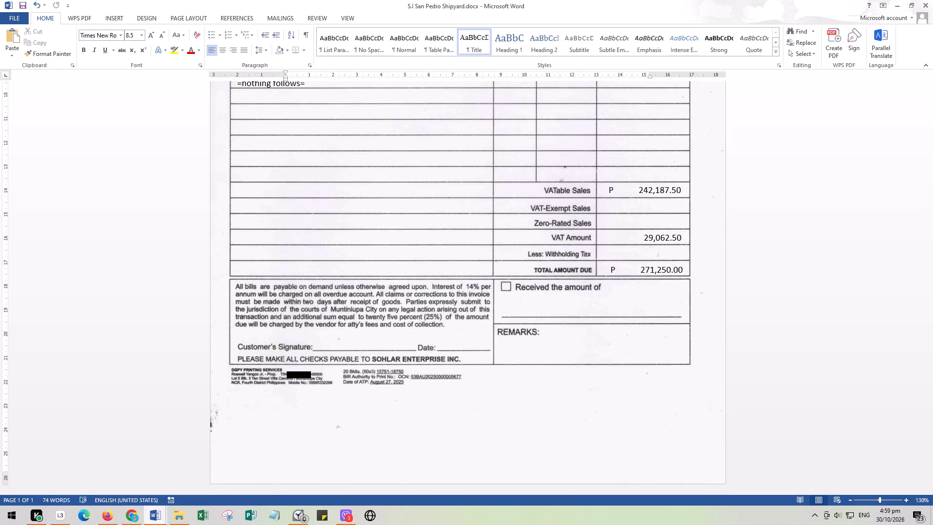
{"action": "left_click", "coordinate": [178, 524]}
{"action": "double_click", "coordinate": [78, 202]}
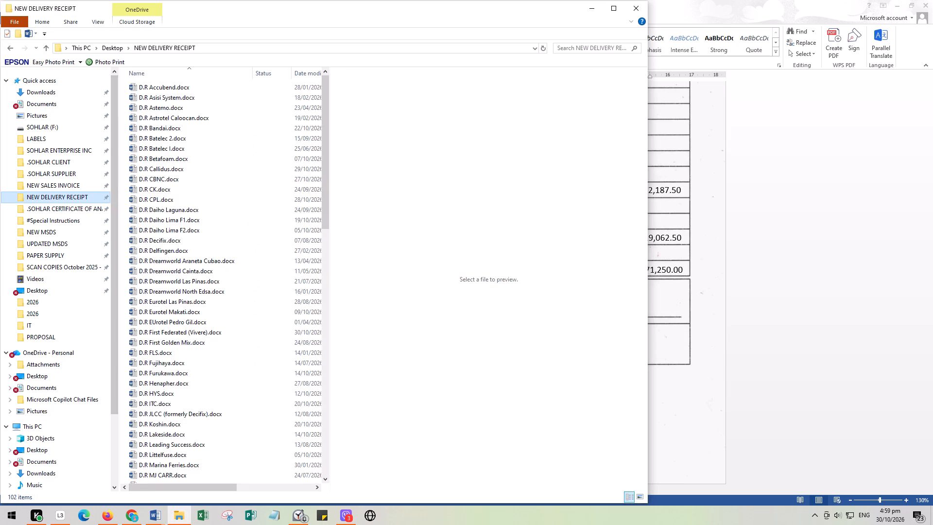
{"action": "left_click", "coordinate": [575, 48]}
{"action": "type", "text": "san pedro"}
{"action": "double_click", "coordinate": [252, 83]}
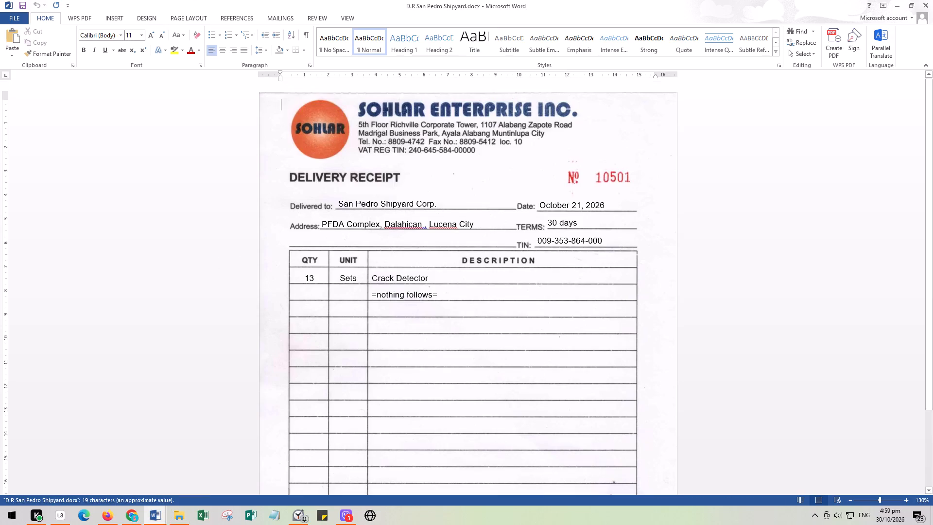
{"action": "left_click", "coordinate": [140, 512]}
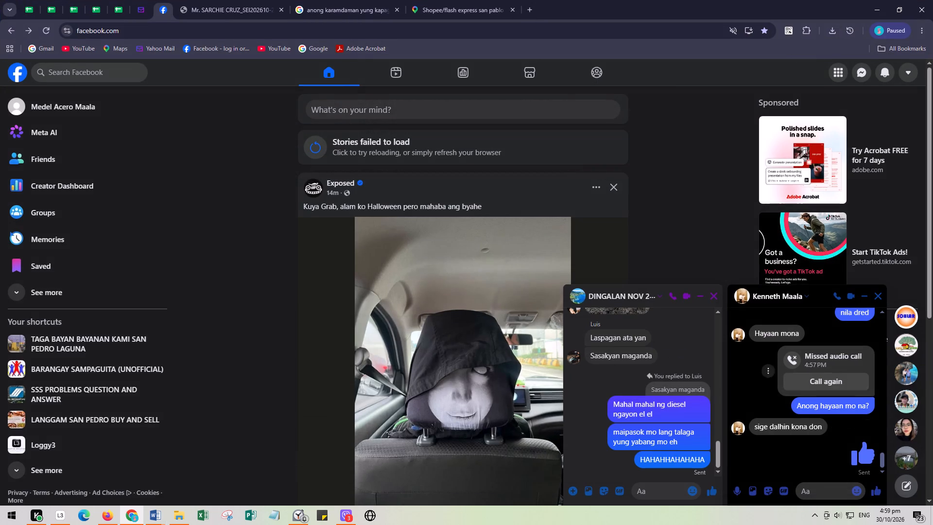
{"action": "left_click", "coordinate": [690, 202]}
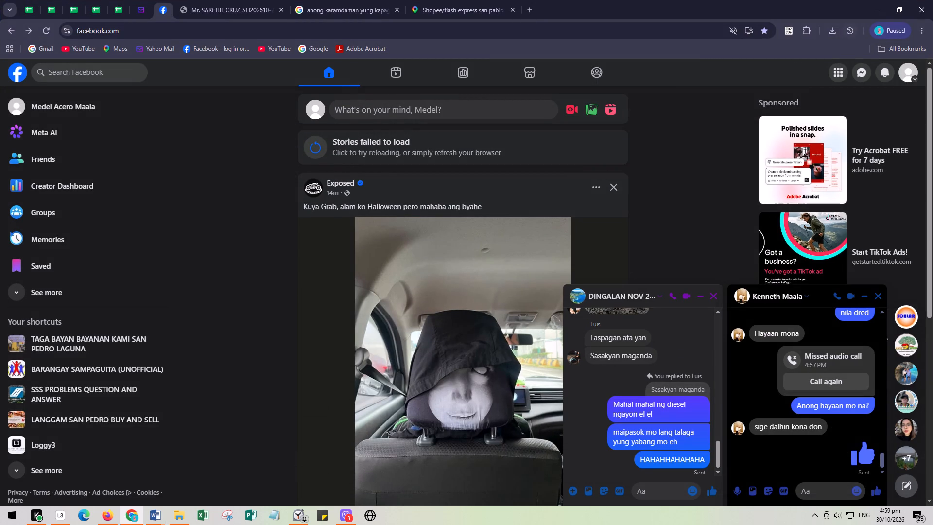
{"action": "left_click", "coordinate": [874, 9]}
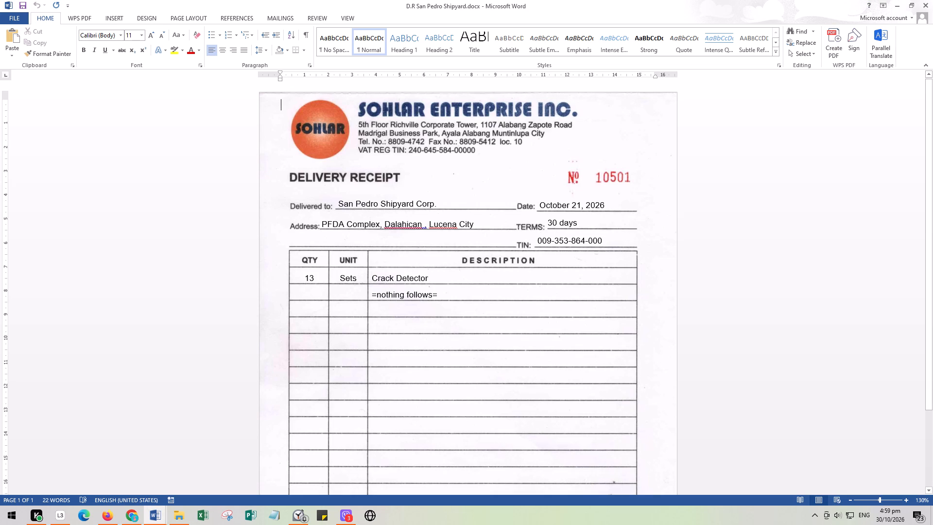
Switch to Facebook in Chrome and send "Ninga", "Bili ka daw ng siomai isang pack" and "Pork" in the private one-on-one chat.
{"action": "left_click", "coordinate": [126, 518]}
{"action": "left_click", "coordinate": [829, 491]}
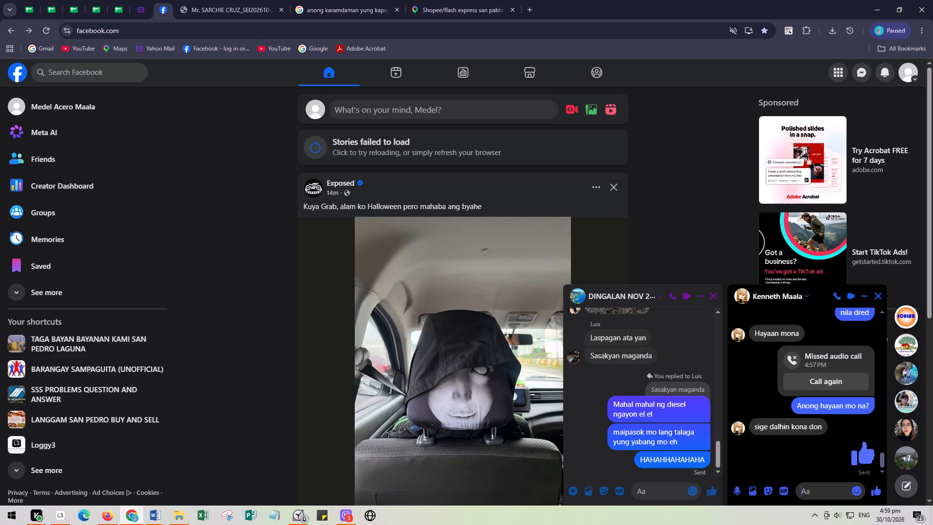
{"action": "left_click", "coordinate": [826, 494]}
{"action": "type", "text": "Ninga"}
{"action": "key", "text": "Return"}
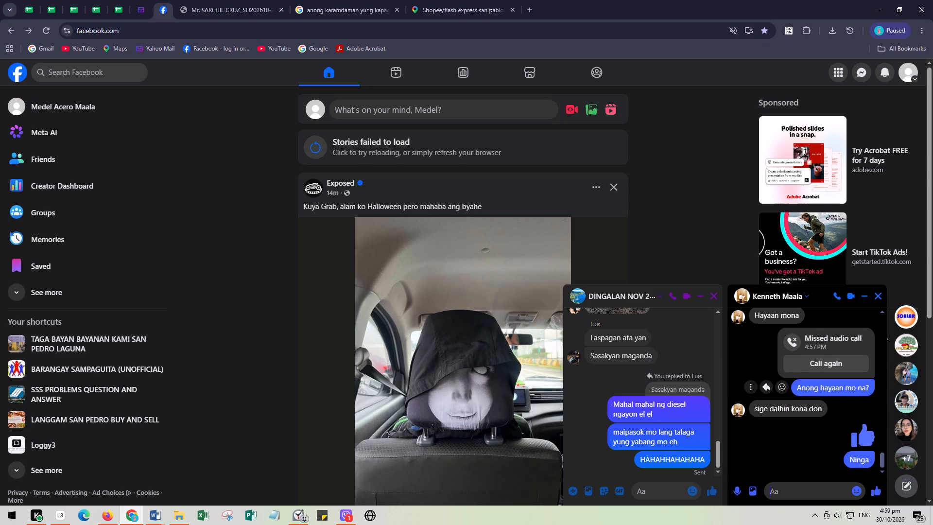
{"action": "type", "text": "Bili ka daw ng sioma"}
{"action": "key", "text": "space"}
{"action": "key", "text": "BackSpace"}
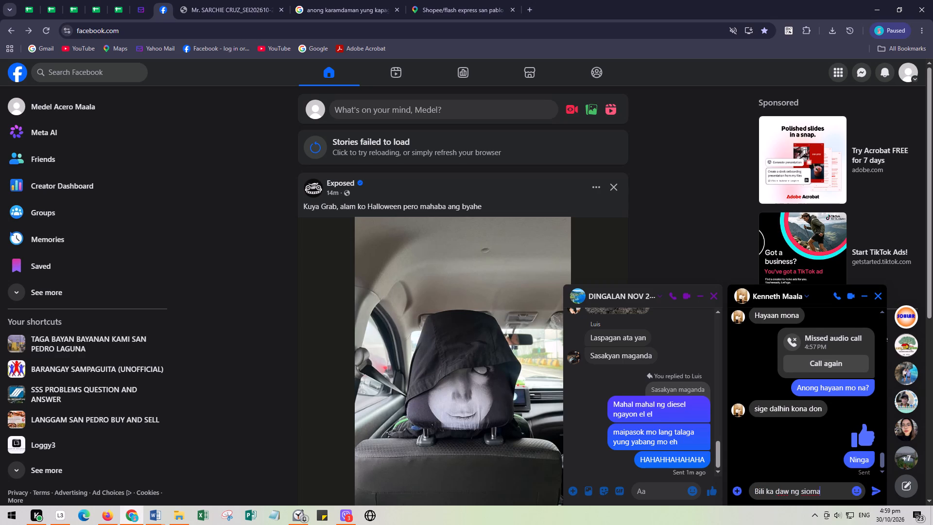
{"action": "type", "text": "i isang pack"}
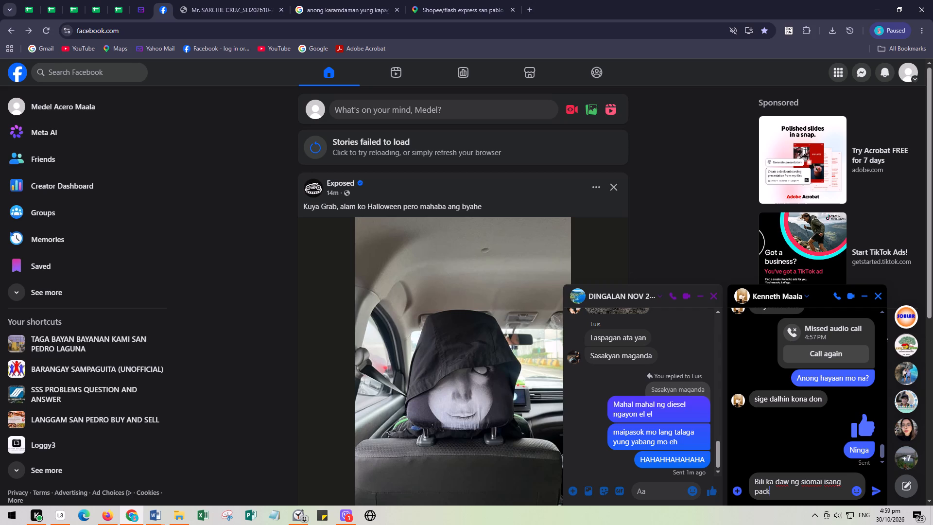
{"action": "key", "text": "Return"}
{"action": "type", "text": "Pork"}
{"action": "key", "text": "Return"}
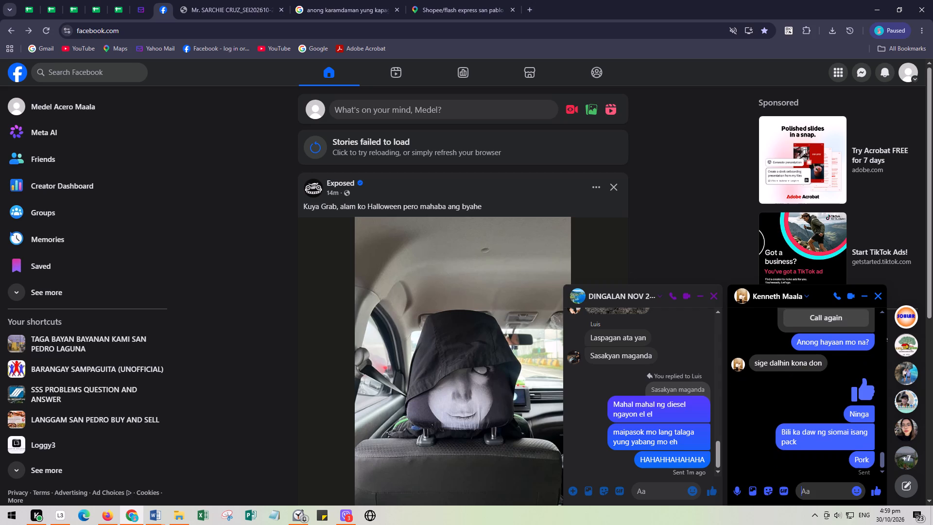
Send "tapos 70 pesos na tinapay assorted ikaw na bahala" in the same private chat.
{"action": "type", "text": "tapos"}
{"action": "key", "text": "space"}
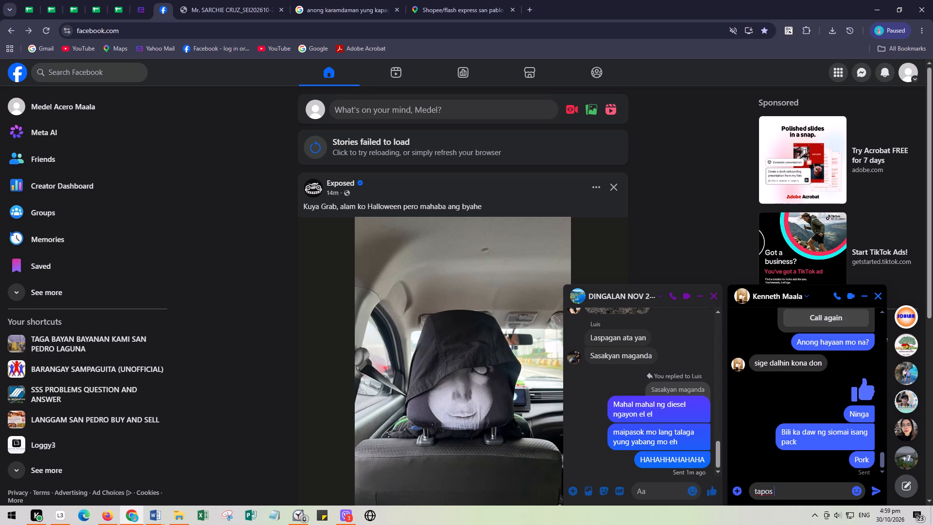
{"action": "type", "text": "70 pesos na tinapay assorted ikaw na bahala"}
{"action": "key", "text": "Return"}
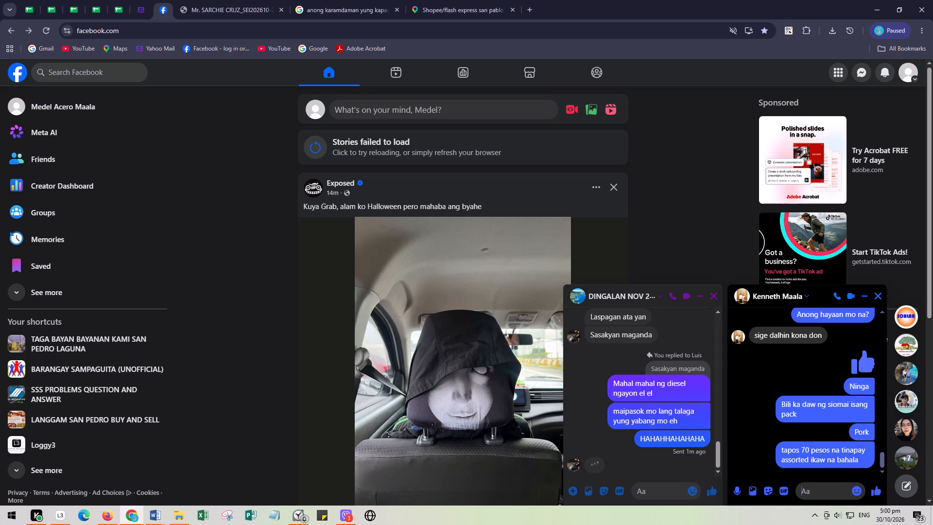
{"action": "left_click", "coordinate": [658, 223]}
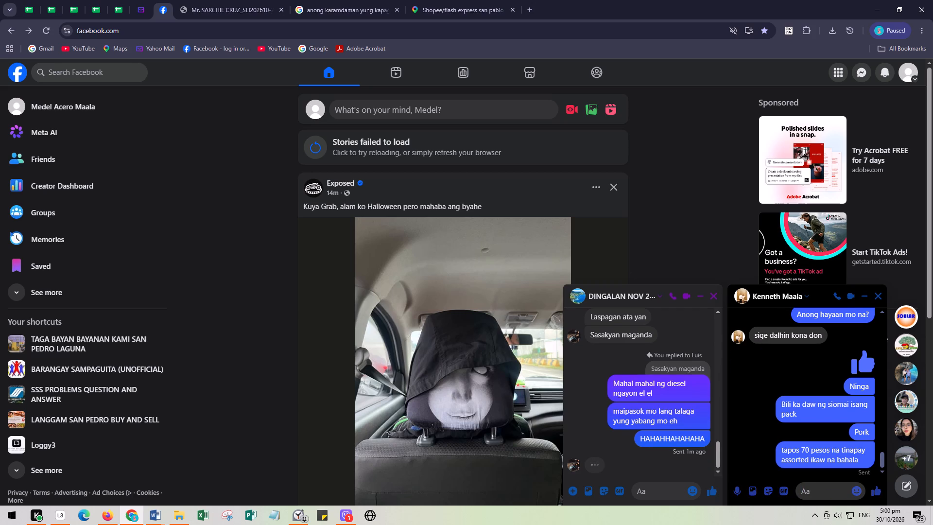
{"action": "left_click", "coordinate": [674, 246]}
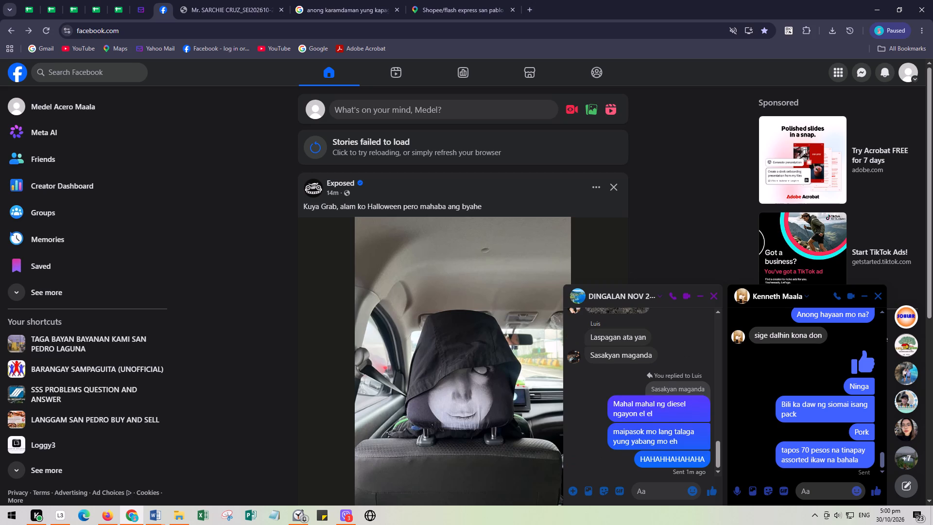
{"action": "left_click", "coordinate": [674, 246]}
Reply to Luis's "Hahaha pagod kasi yan laspagan" message in the Dingalan group chat with "malamang. long ride talaga ang nais".
{"action": "left_click", "coordinate": [676, 478]}
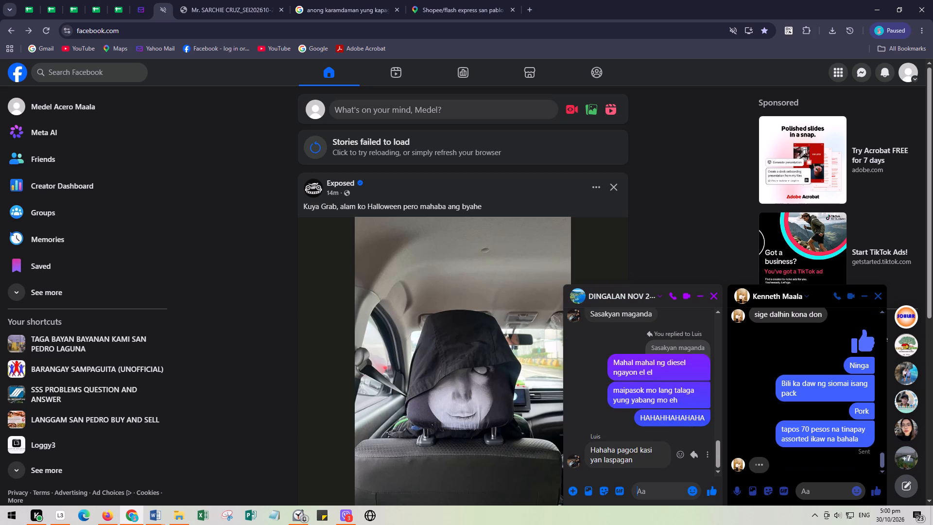
{"action": "left_click", "coordinate": [690, 459]}
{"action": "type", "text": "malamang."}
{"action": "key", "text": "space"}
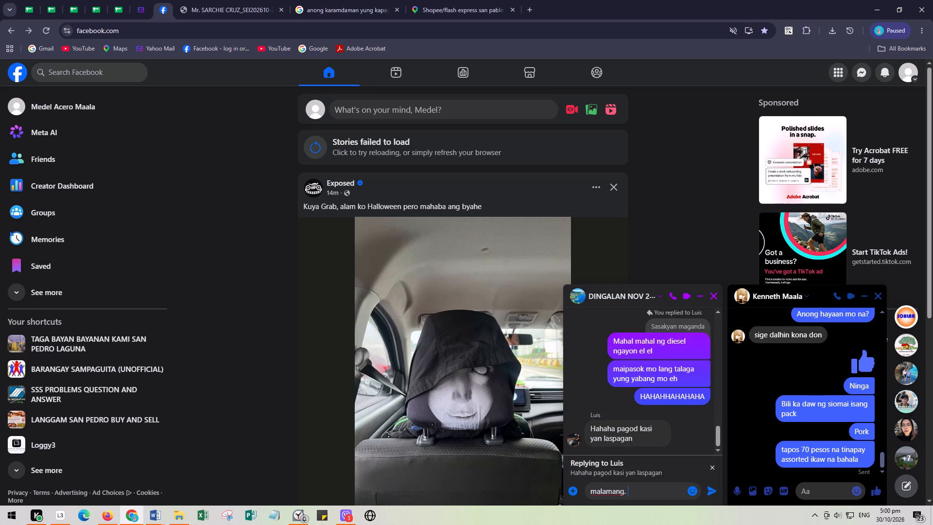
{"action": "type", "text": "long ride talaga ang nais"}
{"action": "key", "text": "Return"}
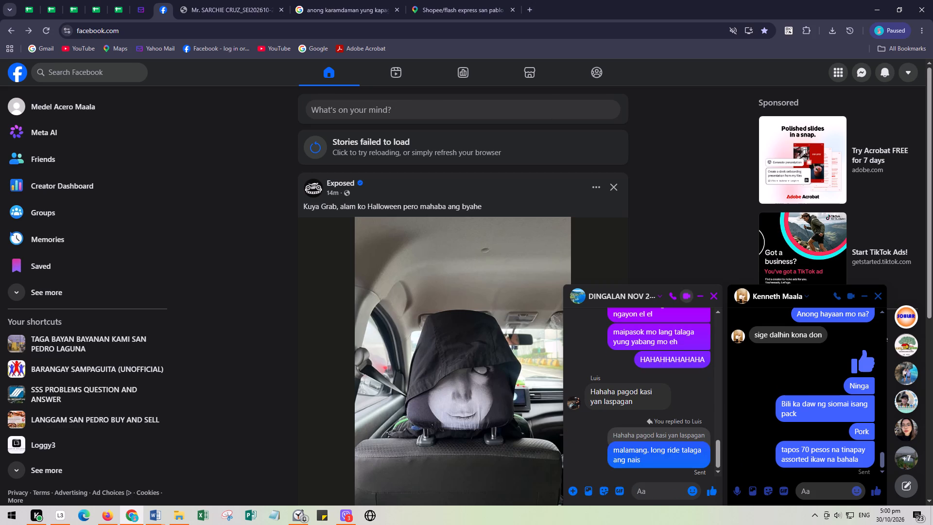
Send the message "pagod talaga un" in the Dingalan group chat.
{"action": "left_click", "coordinate": [685, 206]}
{"action": "left_click", "coordinate": [646, 487]}
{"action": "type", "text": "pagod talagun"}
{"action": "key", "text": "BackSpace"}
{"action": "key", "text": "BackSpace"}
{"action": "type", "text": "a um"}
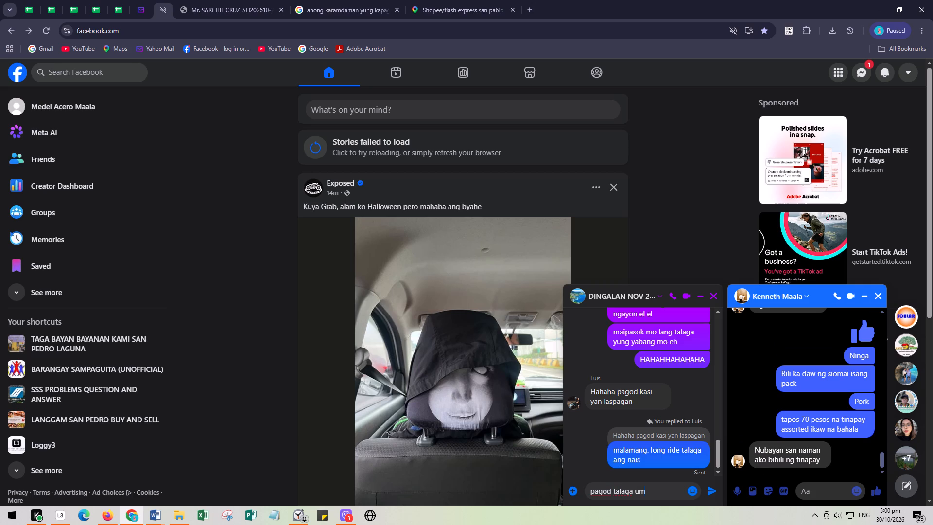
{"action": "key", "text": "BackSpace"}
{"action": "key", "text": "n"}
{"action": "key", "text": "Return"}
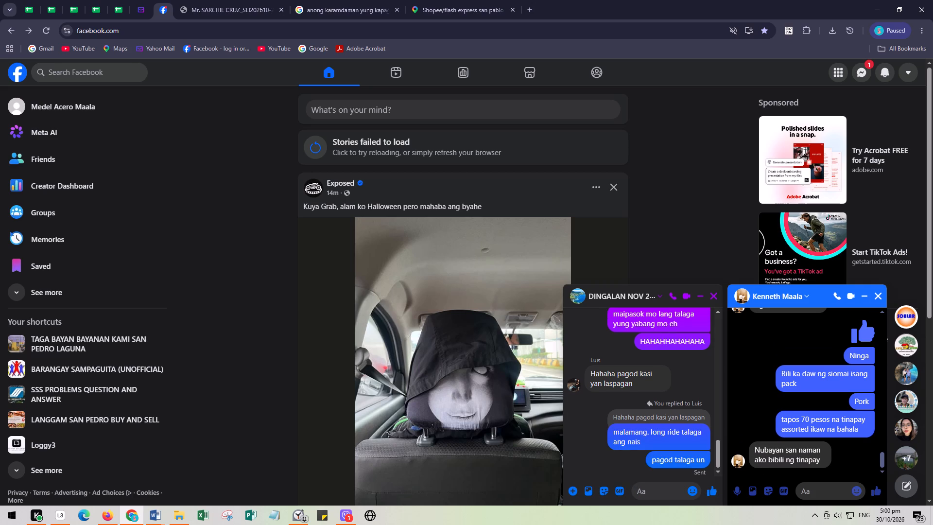
Answer in the private chat with "dun sa may tapat ng parkspring", "sa may entry ng parkspring" and "dito sa may dali", and return to Word.
{"action": "left_click", "coordinate": [822, 491]}
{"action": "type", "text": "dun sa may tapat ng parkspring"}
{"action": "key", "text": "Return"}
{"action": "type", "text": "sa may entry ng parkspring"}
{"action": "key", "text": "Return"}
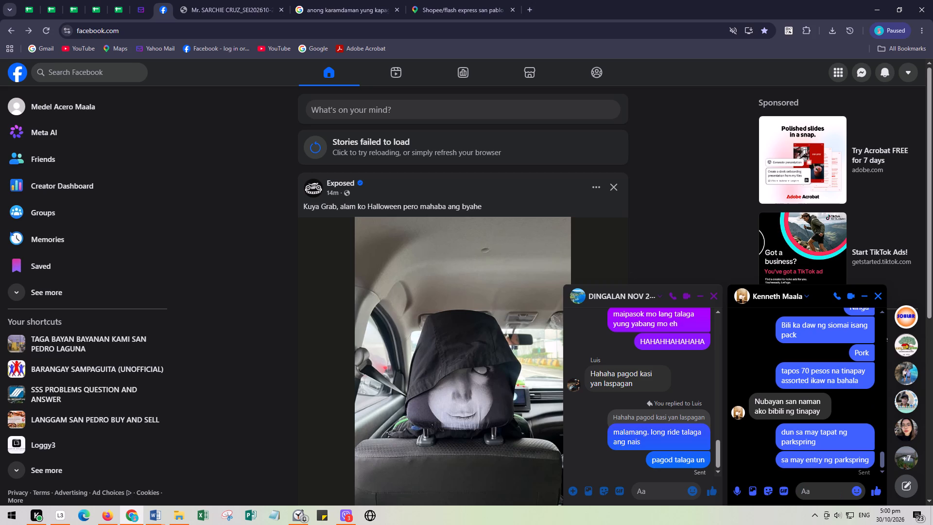
{"action": "left_click", "coordinate": [821, 494]}
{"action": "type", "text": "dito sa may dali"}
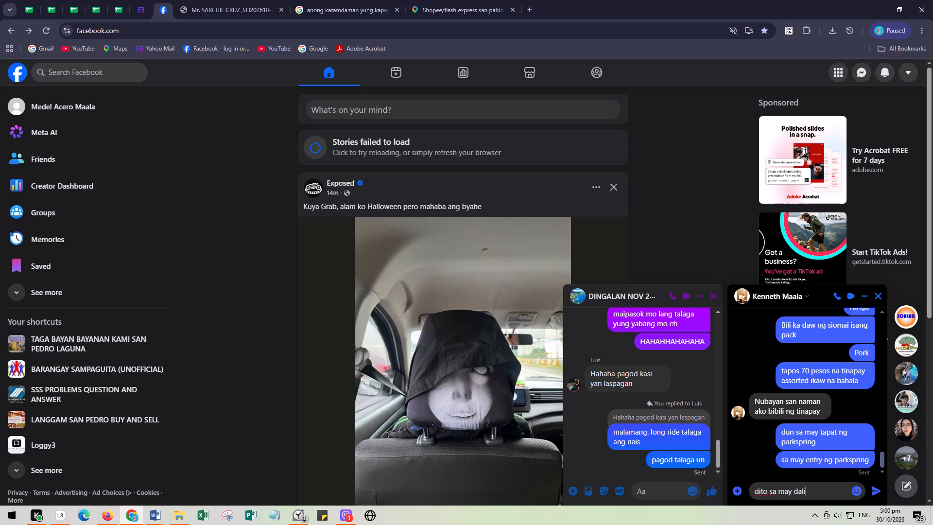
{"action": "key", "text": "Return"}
{"action": "left_click", "coordinate": [701, 170]}
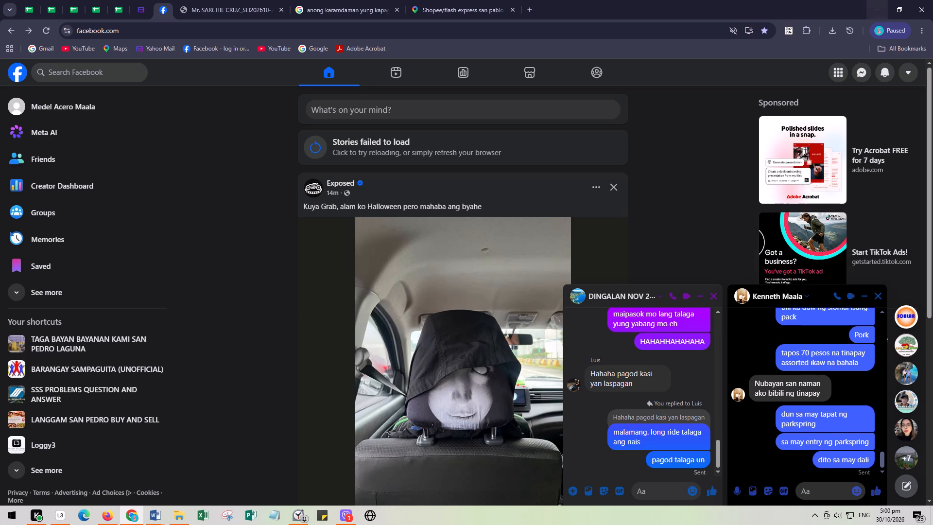
{"action": "left_click", "coordinate": [871, 6]}
Move the "=nothing follows=" text from the delivery receipt's second description row to its sixth row.
{"action": "left_click", "coordinate": [419, 297]}
{"action": "key", "text": "ctrl+a"}
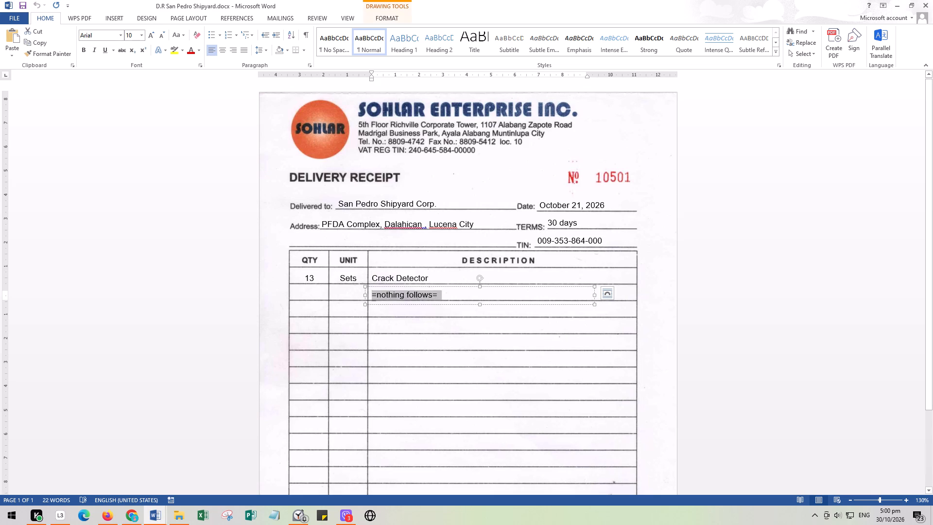
{"action": "key", "text": "ctrl+x"}
{"action": "left_click", "coordinate": [410, 311]}
{"action": "left_click", "coordinate": [404, 331]}
{"action": "left_click", "coordinate": [404, 339]}
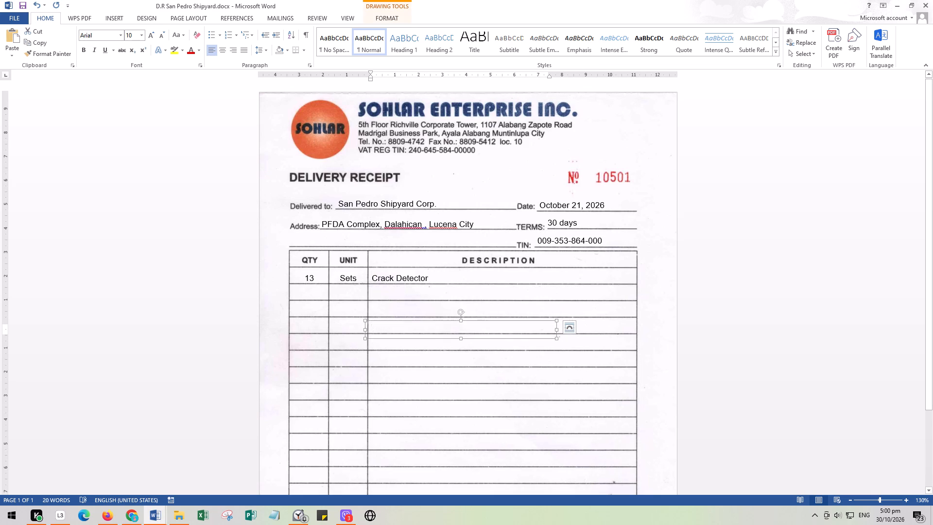
{"action": "left_click", "coordinate": [405, 350]}
{"action": "left_click", "coordinate": [402, 363]}
{"action": "key", "text": "ctrl+v"}
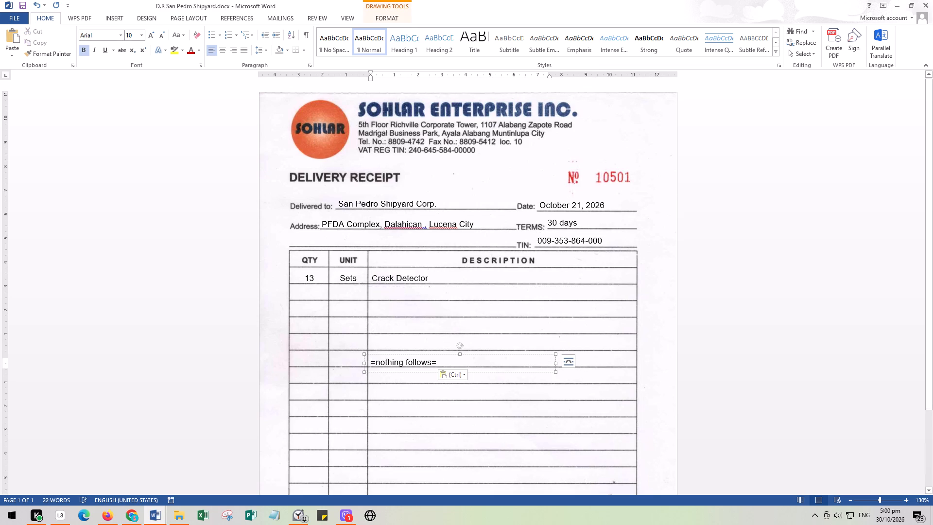
Replace "Crack Detector" in the delivery receipt's first description row with "Water Soluble Heady Duty Degreaser (Orange)", copied from the San Pedro sales invoice.
{"action": "left_click", "coordinate": [159, 519]}
{"action": "left_click", "coordinate": [152, 472]}
{"action": "scroll", "coordinate": [347, 348], "scroll_direction": "up", "scroll_amount": 3}
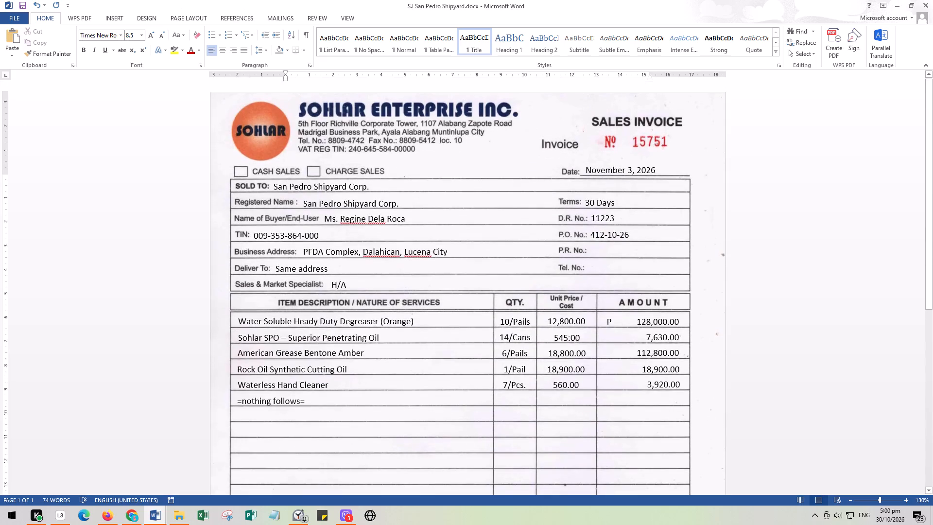
{"action": "left_click", "coordinate": [346, 326]}
{"action": "key", "text": "ctrl+a"}
{"action": "key", "text": "ctrl+c"}
{"action": "key", "text": "alt+Tab"}
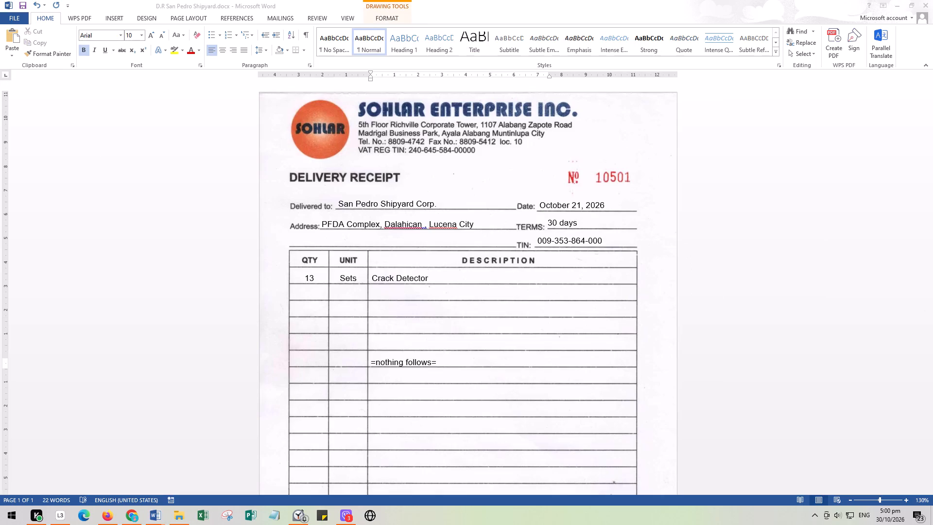
{"action": "left_click", "coordinate": [431, 281]}
{"action": "key", "text": "ctrl+a"}
{"action": "key", "text": "ctrl+v"}
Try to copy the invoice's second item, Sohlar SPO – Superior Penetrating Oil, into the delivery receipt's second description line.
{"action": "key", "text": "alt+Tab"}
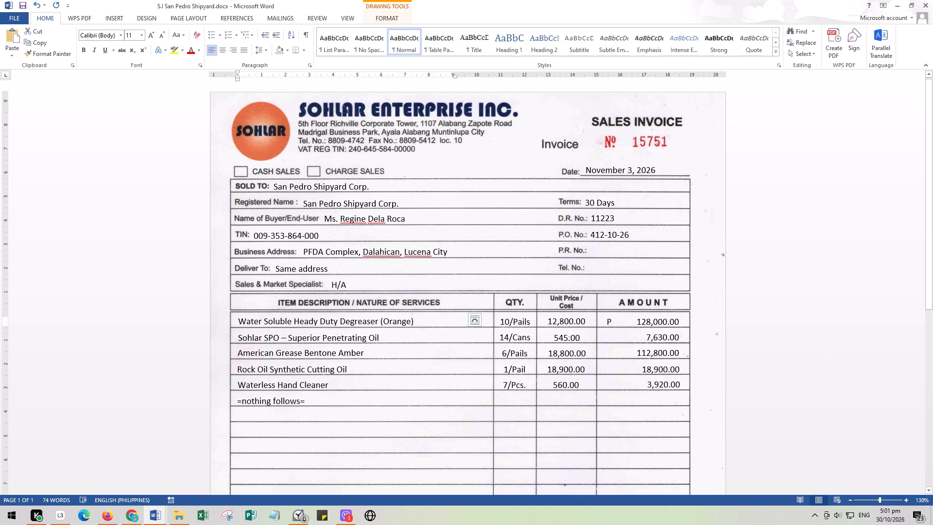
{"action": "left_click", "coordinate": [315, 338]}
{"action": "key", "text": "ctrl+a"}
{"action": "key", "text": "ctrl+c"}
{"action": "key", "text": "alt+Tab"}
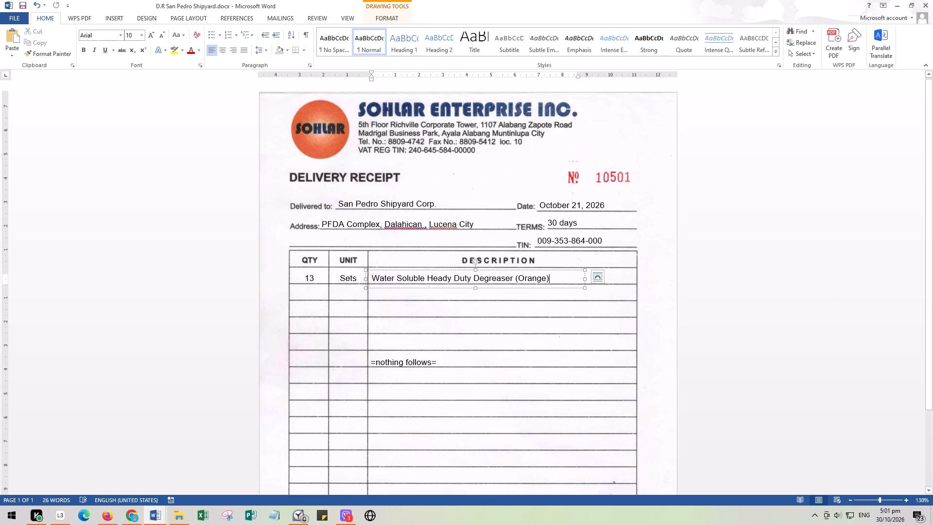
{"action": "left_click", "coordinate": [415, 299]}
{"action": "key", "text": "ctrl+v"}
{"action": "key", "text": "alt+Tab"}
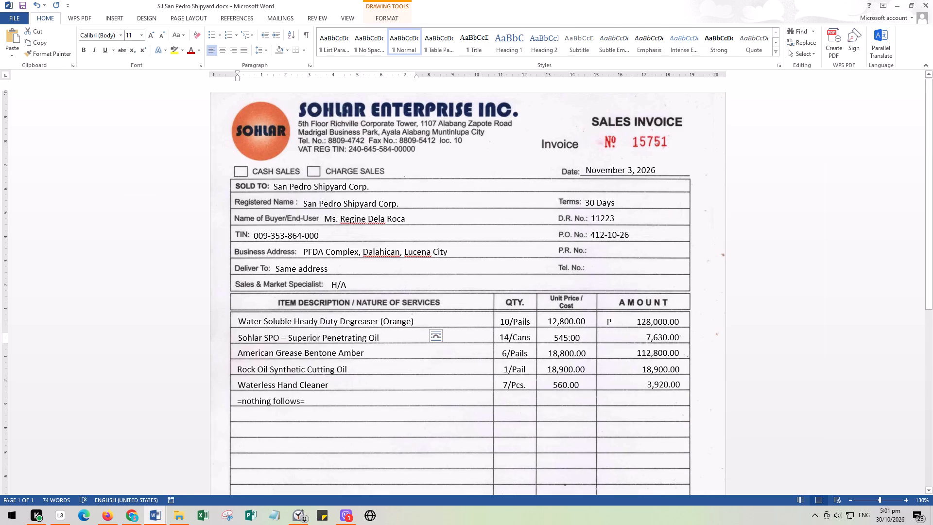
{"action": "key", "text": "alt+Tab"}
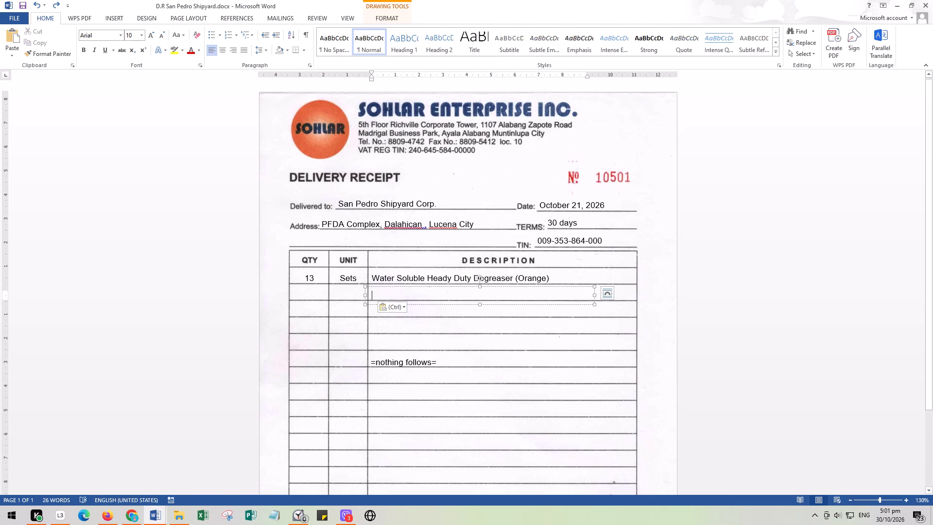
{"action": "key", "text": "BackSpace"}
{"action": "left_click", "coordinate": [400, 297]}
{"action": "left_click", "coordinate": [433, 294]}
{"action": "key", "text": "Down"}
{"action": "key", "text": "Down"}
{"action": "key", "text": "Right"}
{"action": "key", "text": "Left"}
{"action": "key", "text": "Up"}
Switch to Firefox.
{"action": "key", "text": "alt+Tab"}
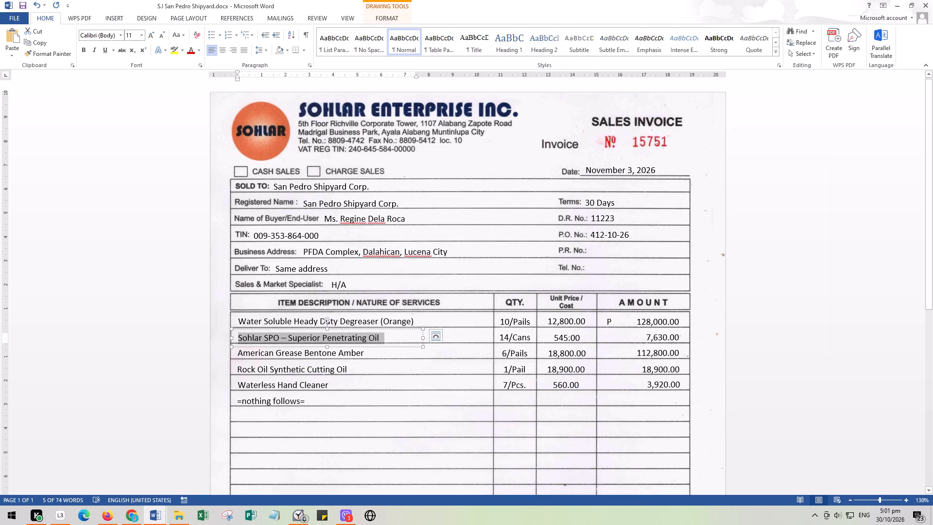
{"action": "left_click", "coordinate": [104, 518]}
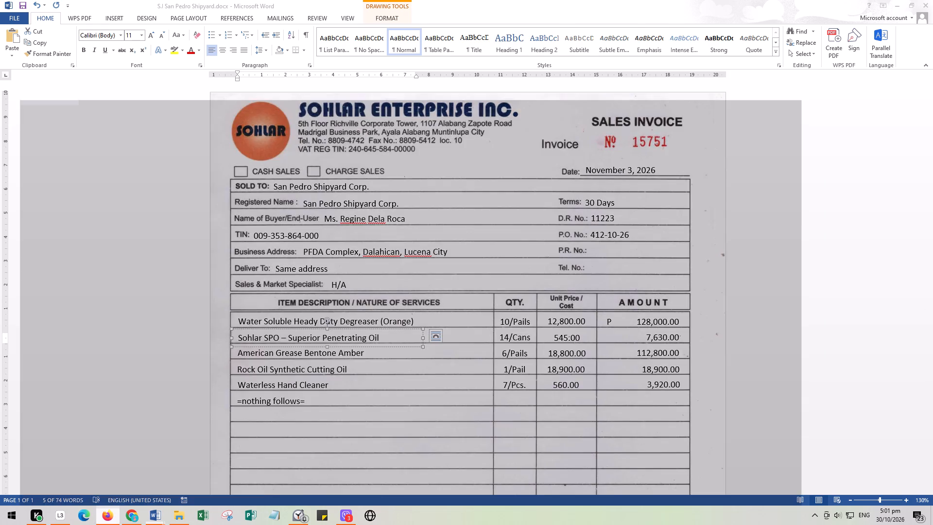
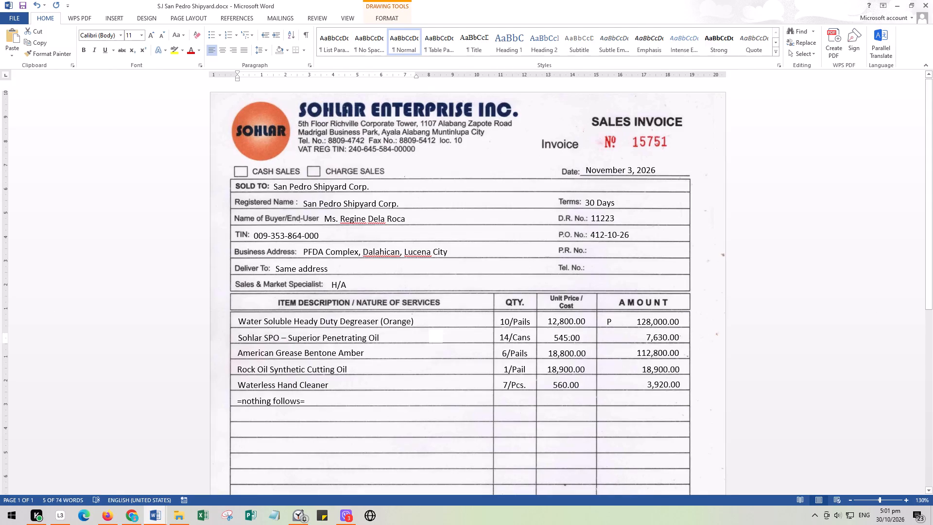
Copy the invoice's third item, American Grease Bentone Amber, into the delivery receipt's third description line.
{"action": "left_click", "coordinate": [313, 354]}
{"action": "key", "text": "ctrl+a"}
{"action": "key", "text": "ctrl+c"}
{"action": "key", "text": "alt+Tab"}
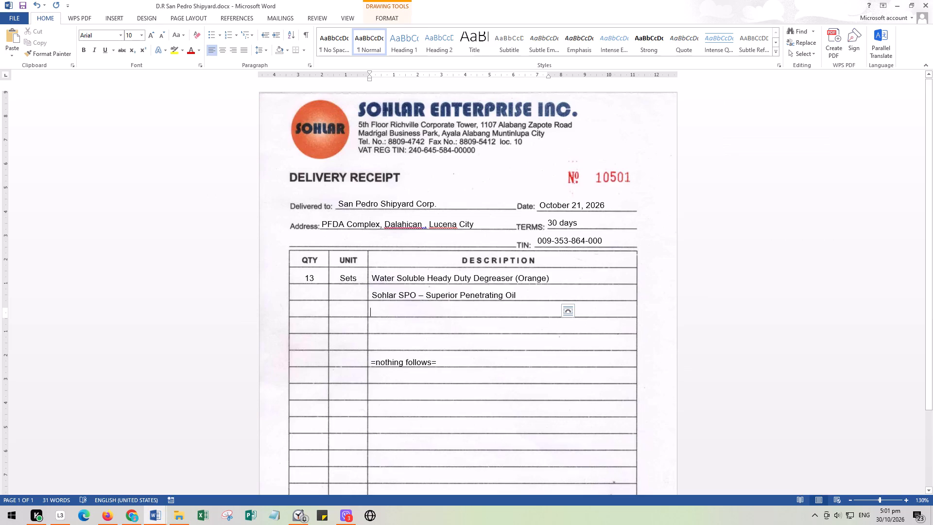
{"action": "key", "text": "ctrl+v"}
Copy the invoice's fourth item, Rock Oil Synthetic Cutting Oil, into the delivery receipt's fourth description line.
{"action": "key", "text": "alt+Tab"}
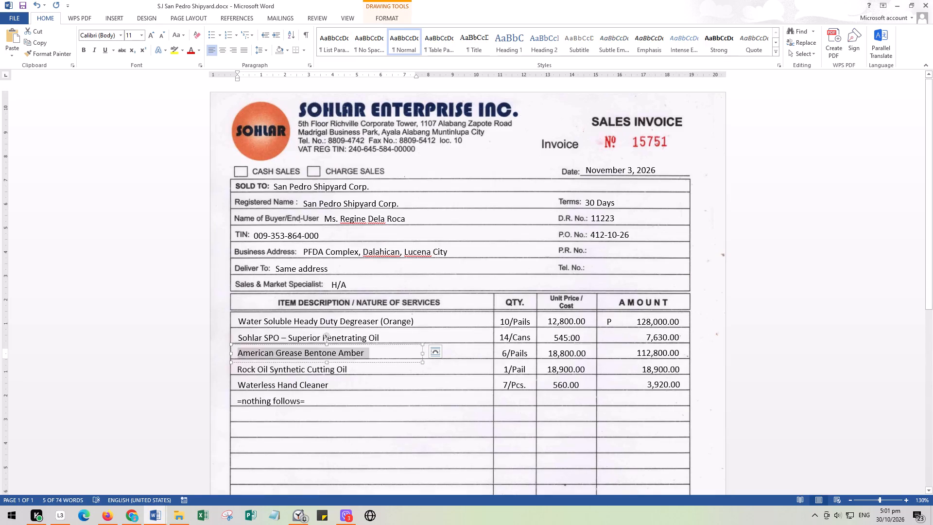
{"action": "left_click", "coordinate": [325, 369]}
{"action": "key", "text": "ctrl+a"}
{"action": "key", "text": "ctrl+c"}
{"action": "key", "text": "alt+Tab"}
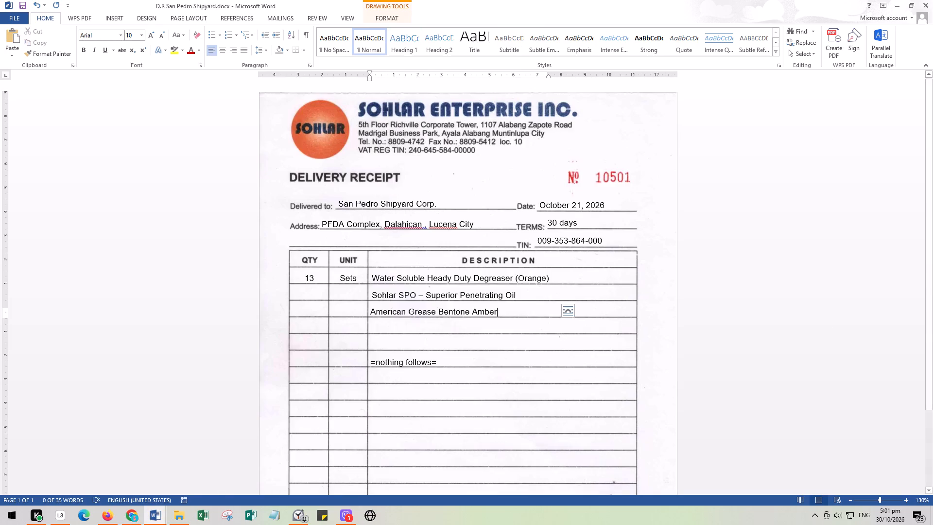
{"action": "left_click", "coordinate": [400, 332]}
{"action": "key", "text": "ctrl+v"}
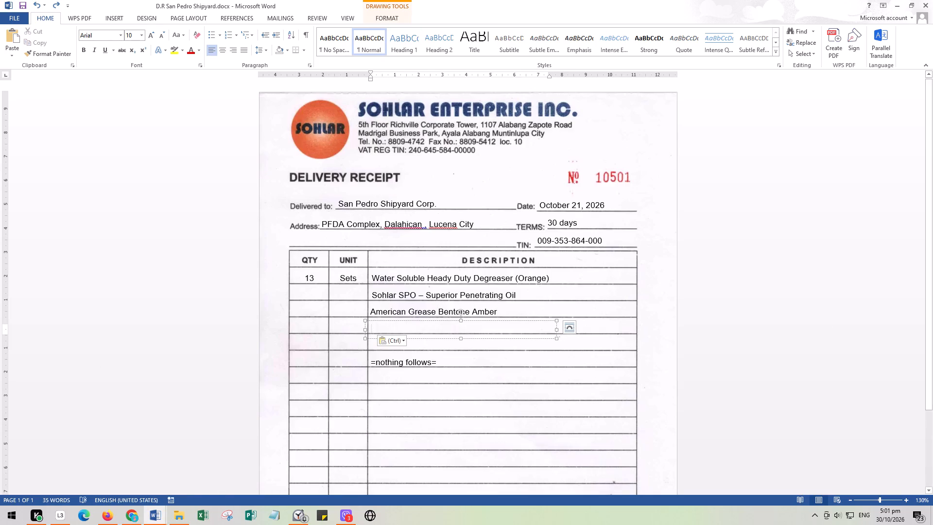
{"action": "key", "text": "ctrl+c"}
{"action": "key", "text": "ctrl+v"}
Copy the invoice's fifth item, Waterless Hand Cleaner, into the delivery receipt's fifth description line.
{"action": "key", "text": "alt+Tab"}
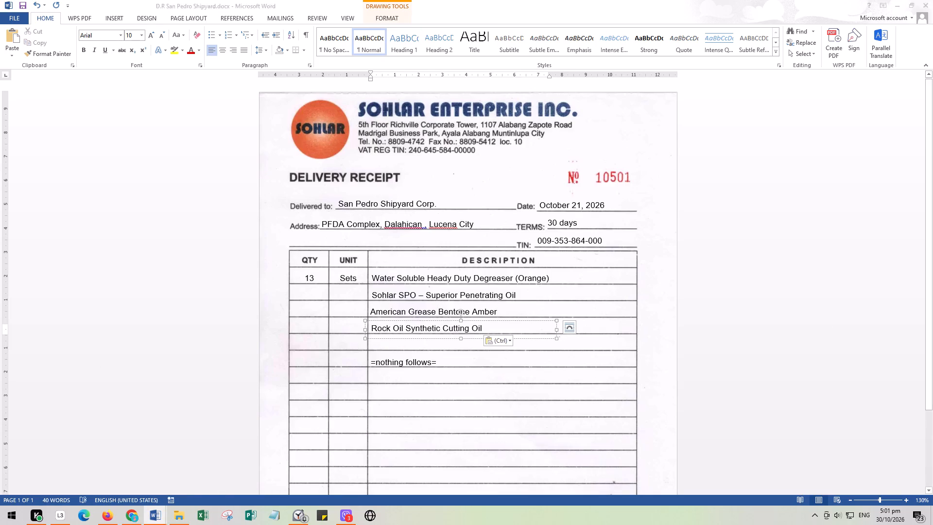
{"action": "left_click", "coordinate": [317, 384]}
{"action": "key", "text": "ctrl+a"}
{"action": "key", "text": "ctrl+c"}
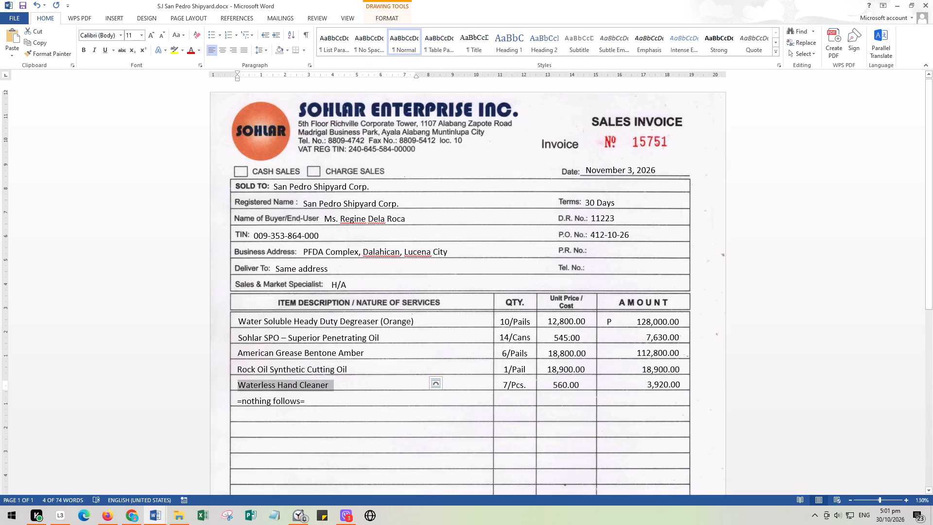
{"action": "key", "text": "alt+Tab"}
{"action": "left_click", "coordinate": [414, 343]}
{"action": "key", "text": "ctrl+v"}
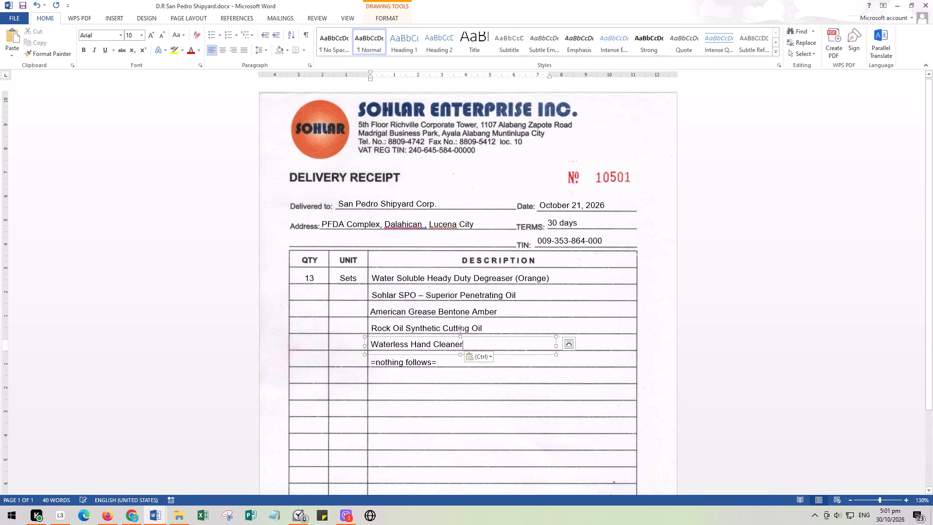
Check the invoice and change the unit of the delivery receipt's Water Soluble Heady Duty Degreaser line to Pails.
{"action": "key", "text": "alt+Tab"}
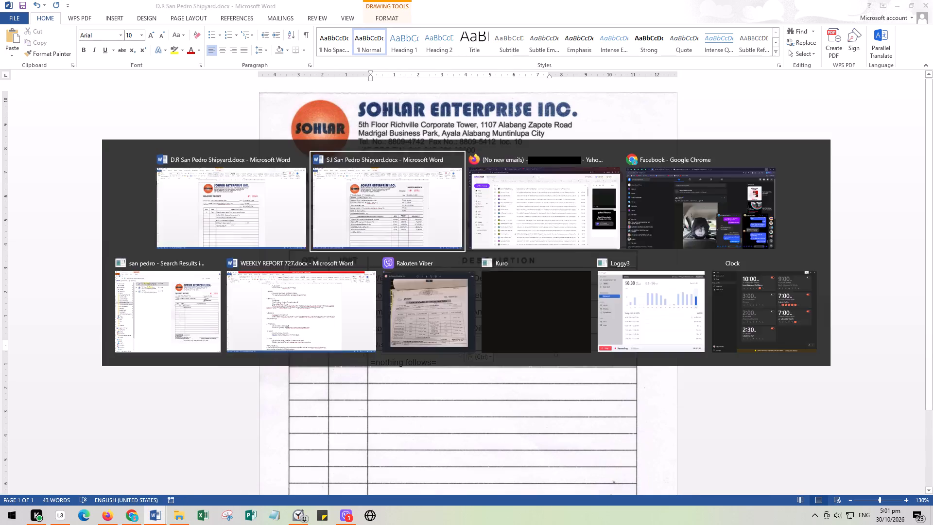
{"action": "key", "text": "alt+Tab"}
{"action": "left_click", "coordinate": [352, 275]}
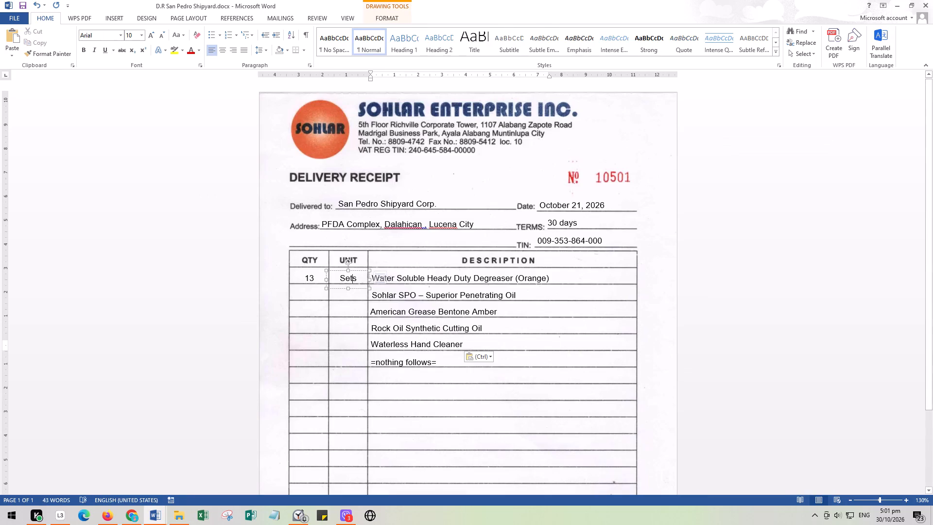
{"action": "key", "text": "ctrl+a"}
{"action": "type", "text": "POails"}
{"action": "key", "text": "BackSpace"}
{"action": "key", "text": "BackSpace"}
{"action": "key", "text": "BackSpace"}
{"action": "key", "text": "BackSpace"}
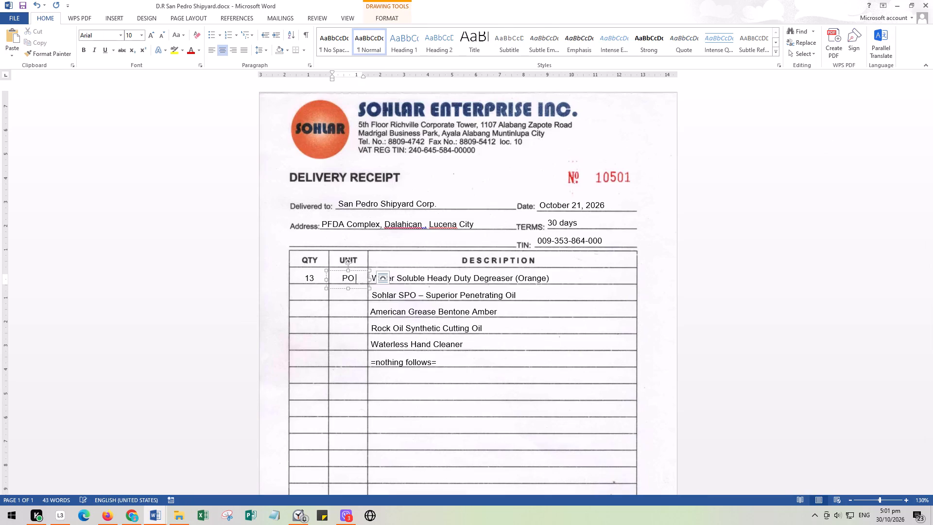
{"action": "key", "text": "BackSpace"}
{"action": "type", "text": "ails"}
Reuse the first line's unit for the American Grease line as Pails and the Rock Oil line as Pail.
{"action": "key", "text": "ctrl+a"}
{"action": "key", "text": "ctrl+c"}
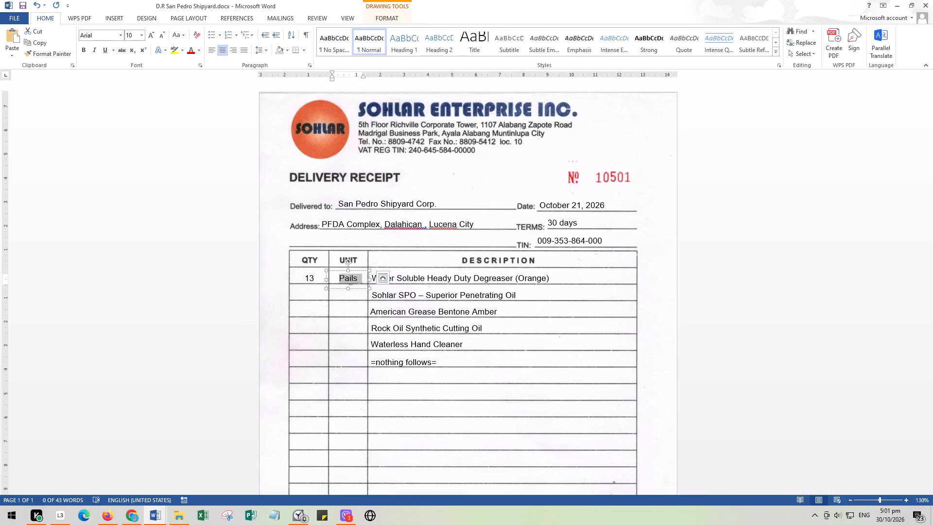
{"action": "left_click", "coordinate": [349, 308]}
{"action": "key", "text": "ctrl+v"}
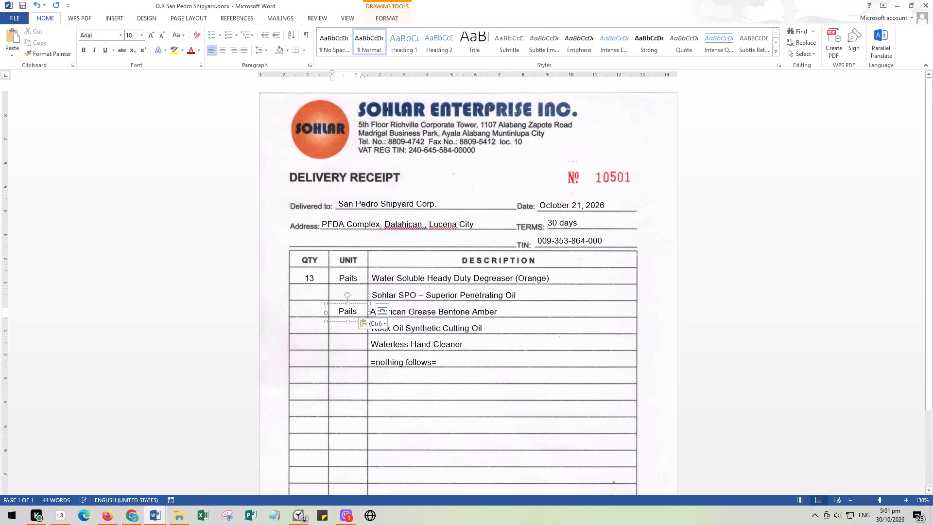
{"action": "left_click", "coordinate": [352, 331]}
{"action": "key", "text": "ctrl+v"}
{"action": "key", "text": "BackSpace"}
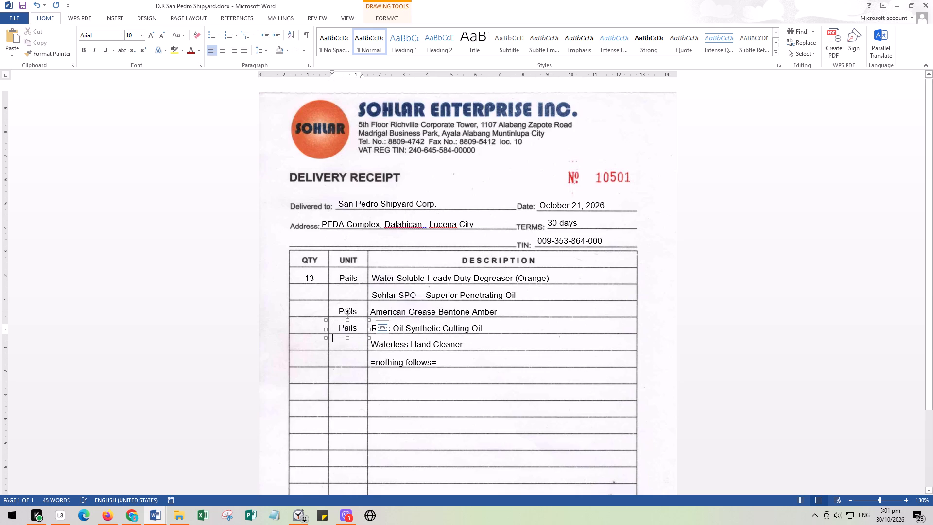
{"action": "key", "text": "BackSpace"}
{"action": "key", "text": "BackSpace"}
Enter Pcs. as the unit for Waterless Hand Cleaner and centre it.
{"action": "left_click", "coordinate": [352, 348]}
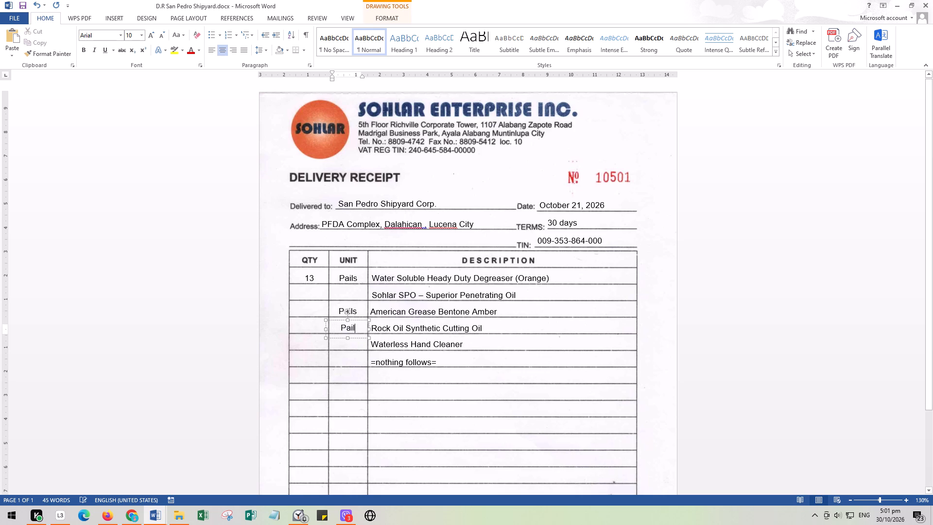
{"action": "type", "text": "Pcs."}
{"action": "key", "text": "ctrl+a"}
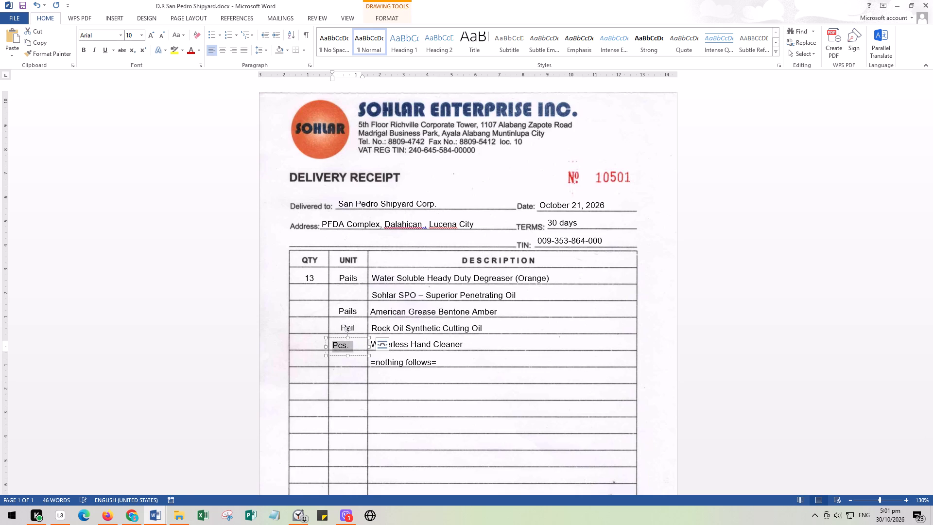
{"action": "key", "text": "ctrl+r"}
{"action": "key", "text": "ctrl+e"}
Enter Cans as the unit for Sohlar SPO – Superior Penetrating Oil and centre it.
{"action": "left_click", "coordinate": [352, 297]}
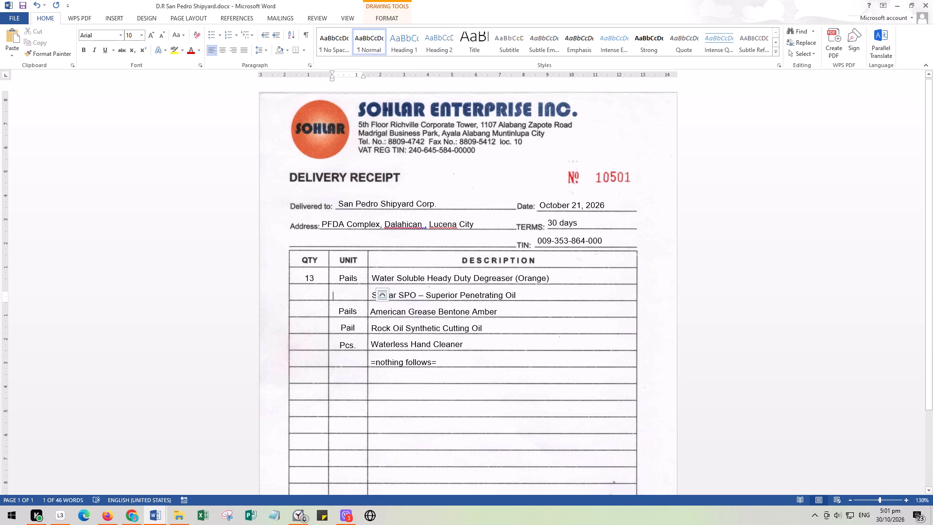
{"action": "type", "text": "Cans"}
{"action": "key", "text": "ctrl+a"}
{"action": "key", "text": "ctrl+e"}
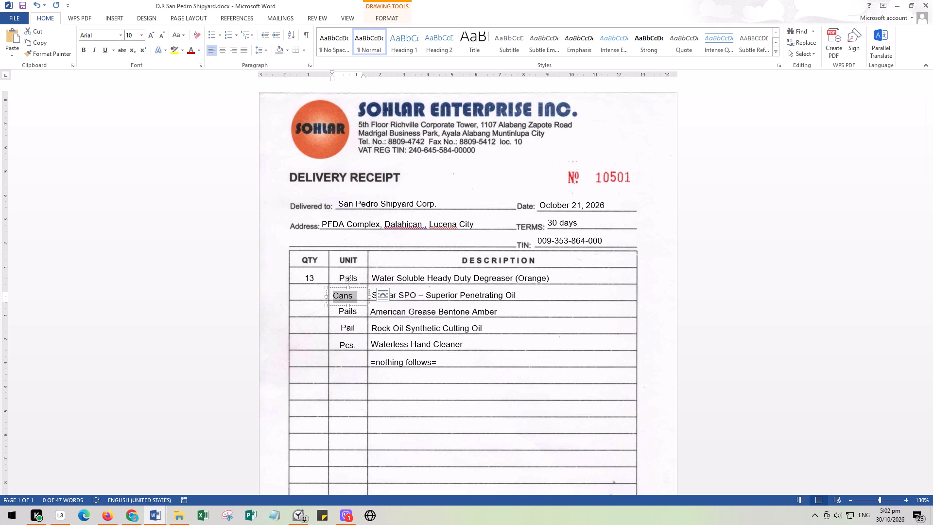
Set the delivery receipt's quantities to 10 for the degreaser and 14 for the penetrating oil.
{"action": "left_click", "coordinate": [307, 280]}
{"action": "key", "text": "ctrl+a"}
{"action": "key", "text": "1"}
{"action": "key", "text": "0"}
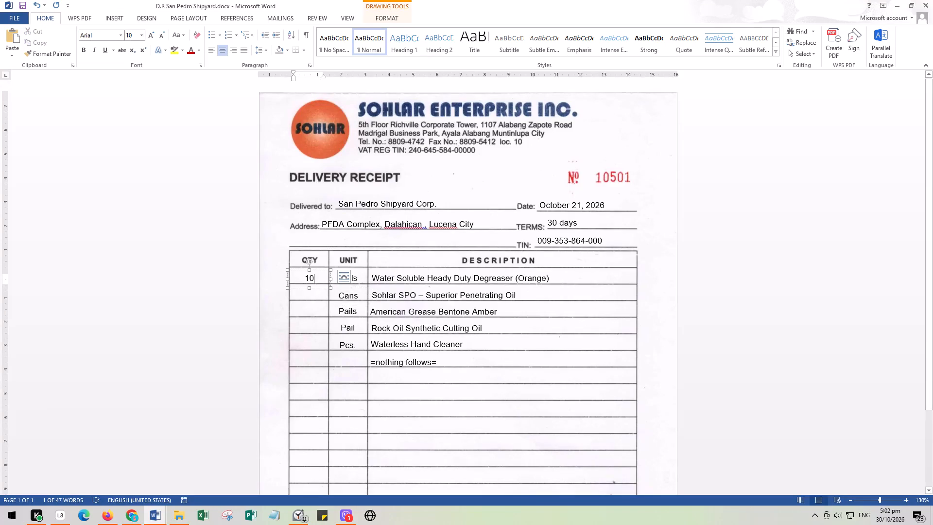
{"action": "left_click", "coordinate": [312, 292]}
{"action": "type", "text": "14"}
Enter the remaining quantities from the invoice: 6 for American Grease, 1 for Rock Oil and 7 for Waterless Hand Cleaner.
{"action": "key", "text": "alt+Tab"}
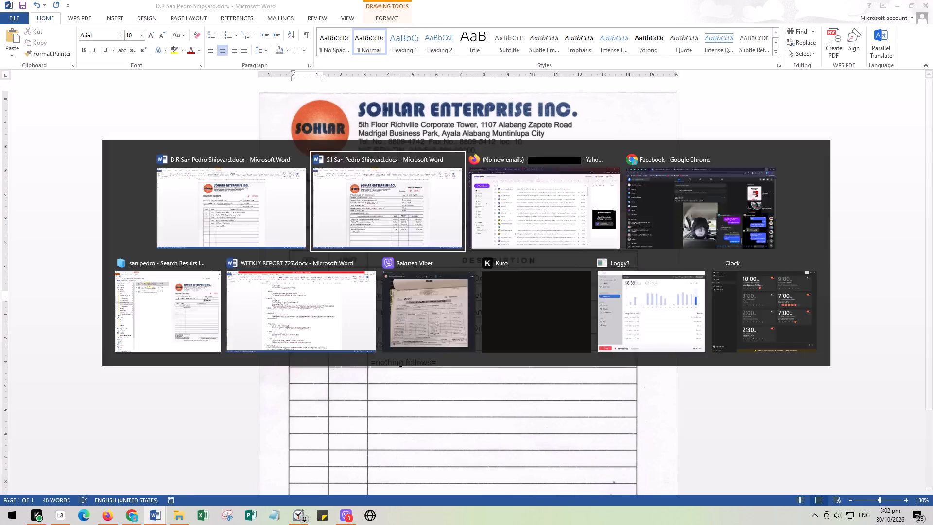
{"action": "key", "text": "alt+Tab"}
{"action": "left_click", "coordinate": [313, 312]}
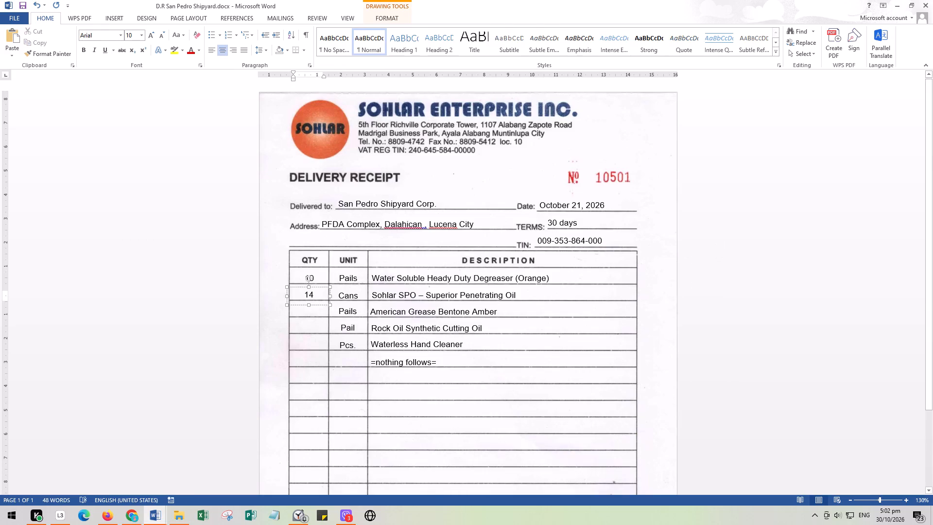
{"action": "key", "text": "6"}
{"action": "left_click", "coordinate": [307, 330]}
{"action": "key", "text": "1"}
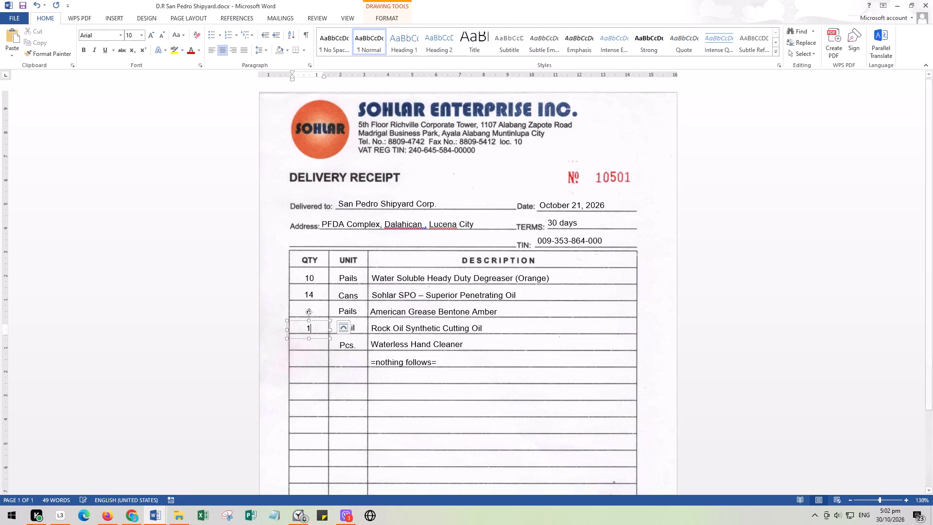
{"action": "left_click", "coordinate": [307, 344]}
{"action": "key", "text": "alt+Tab"}
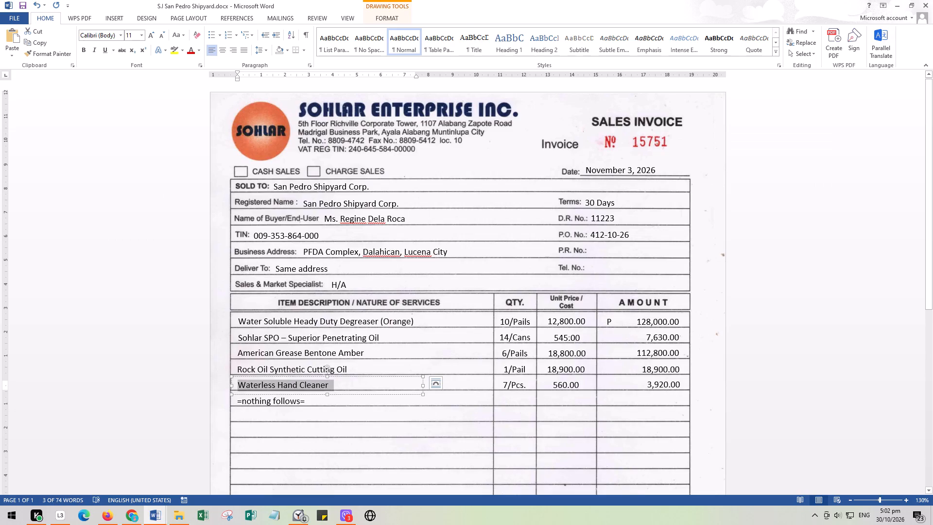
{"action": "key", "text": "alt+Tab"}
{"action": "key", "text": "7"}
{"action": "left_click", "coordinate": [745, 274]}
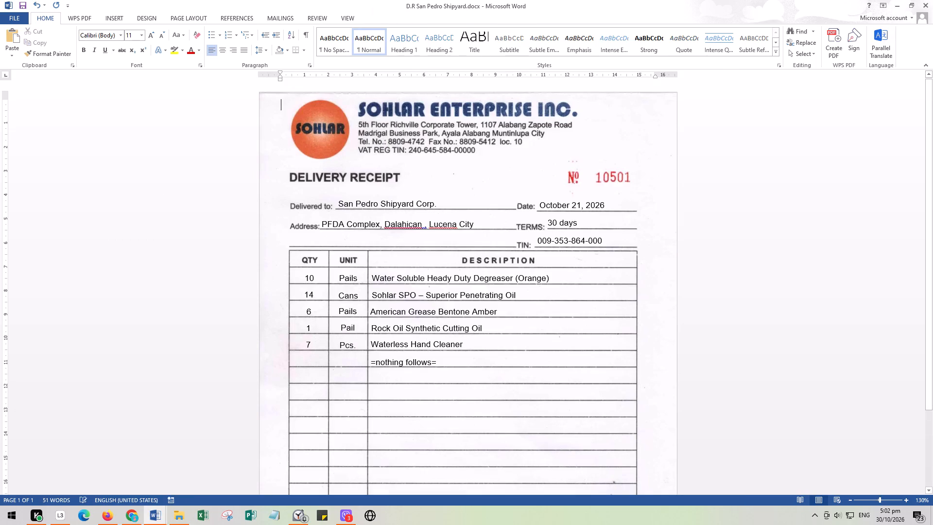
Change the delivery receipt's date to November 3, 2026.
{"action": "left_click_drag", "start_coordinate": [582, 206], "coordinate": [577, 206]}
{"action": "left_click_drag", "start_coordinate": [577, 206], "coordinate": [540, 204]}
{"action": "type", "text": "November 3"}
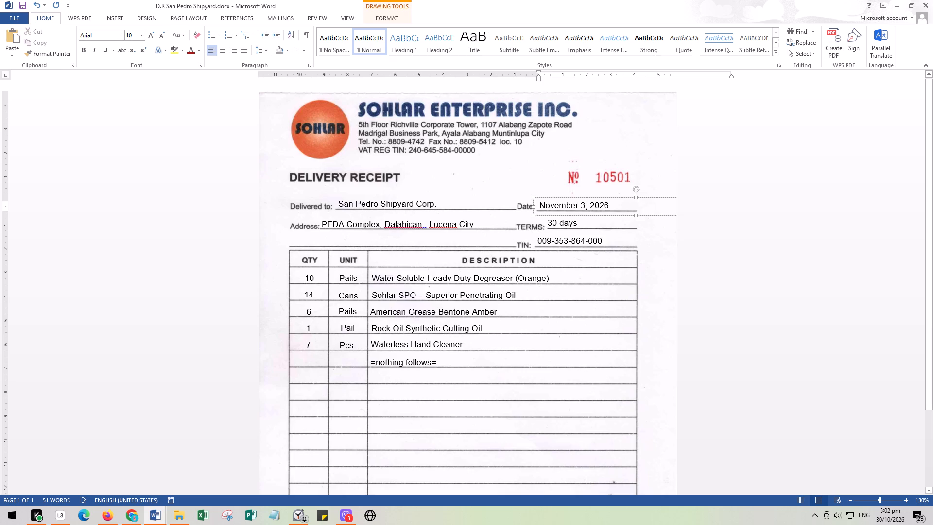
Set the scanned delivery receipt background picture's brightness to 100% so that only the filled-in text shows.
{"action": "left_click", "coordinate": [665, 269]}
{"action": "right_click", "coordinate": [665, 269]}
{"action": "left_click", "coordinate": [702, 443]}
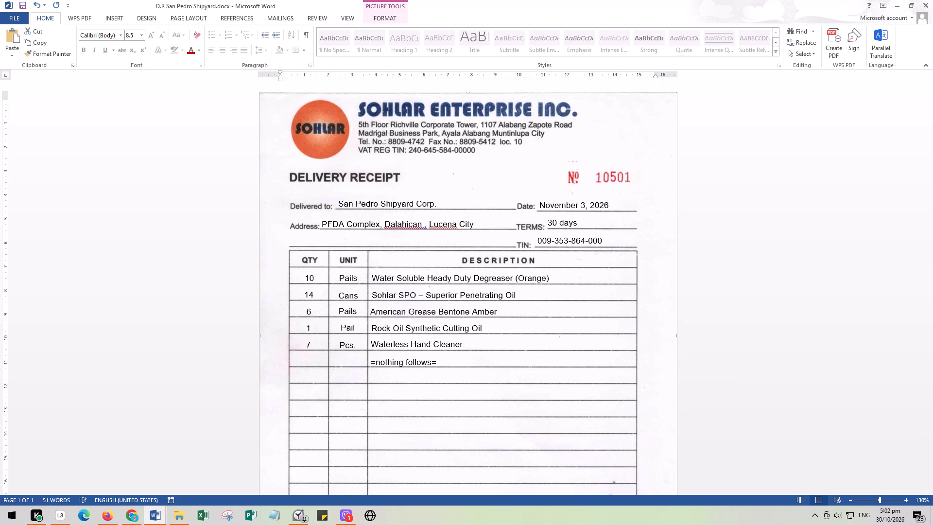
{"action": "scroll", "coordinate": [507, 360], "scroll_direction": "down", "scroll_amount": 4}
{"action": "scroll", "coordinate": [507, 360], "scroll_direction": "up", "scroll_amount": 3}
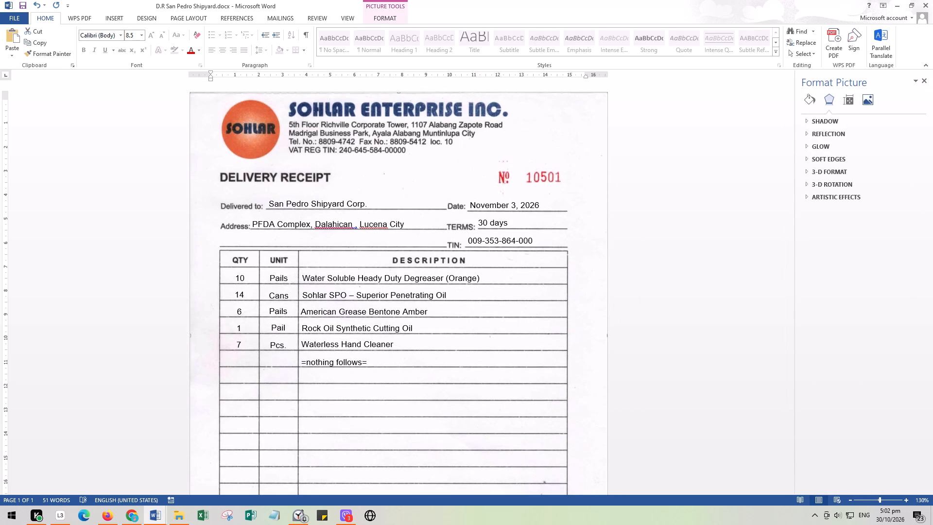
{"action": "left_click", "coordinate": [869, 100]}
{"action": "left_click", "coordinate": [865, 124]}
{"action": "left_click", "coordinate": [865, 125]}
{"action": "left_click", "coordinate": [857, 124]}
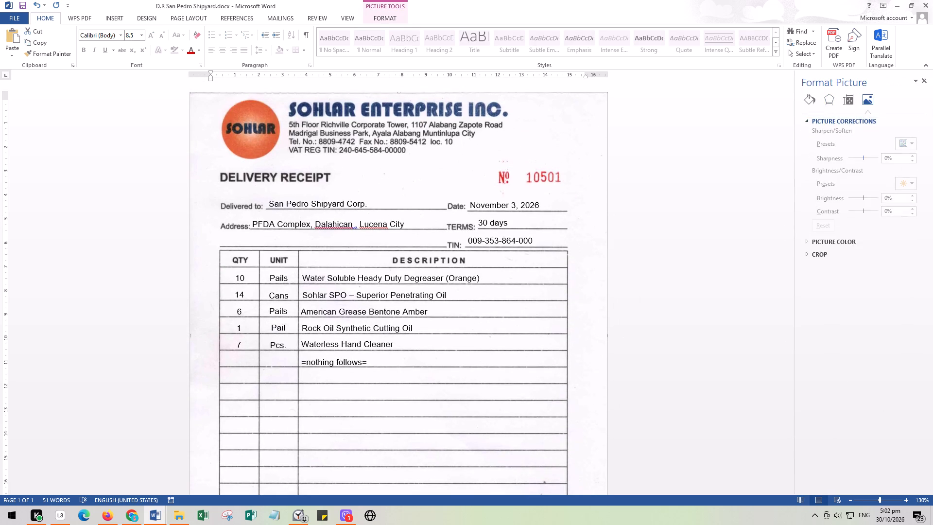
{"action": "left_click_drag", "start_coordinate": [863, 200], "coordinate": [932, 213]}
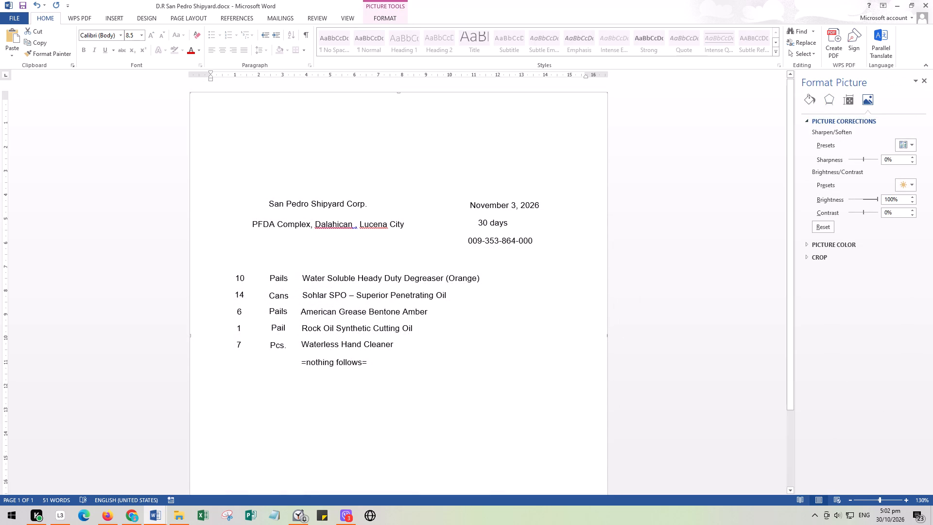
Switch to Facebook in Chrome, close the DINGALAN NOV group chat window, and return to the delivery receipt in Word.
{"action": "left_click", "coordinate": [136, 512]}
{"action": "left_click", "coordinate": [674, 211]}
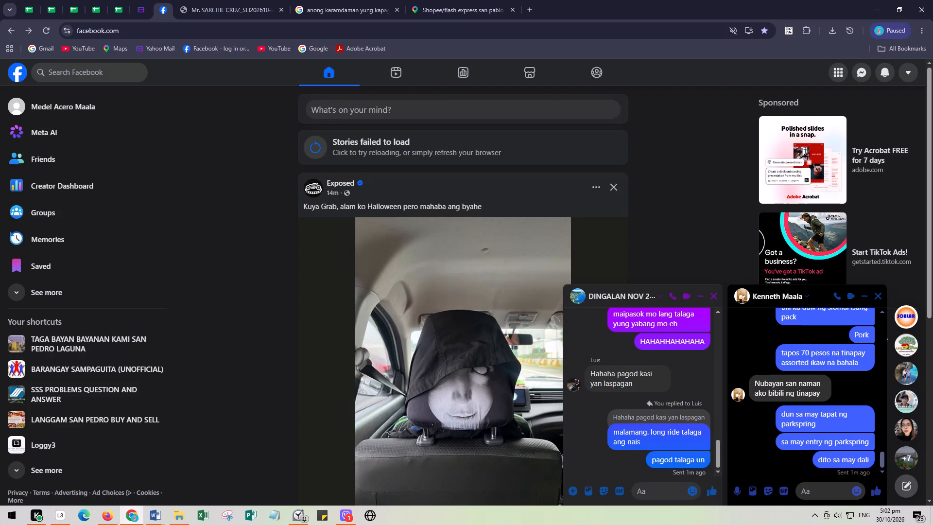
{"action": "left_click", "coordinate": [713, 299]}
{"action": "left_click", "coordinate": [699, 249]}
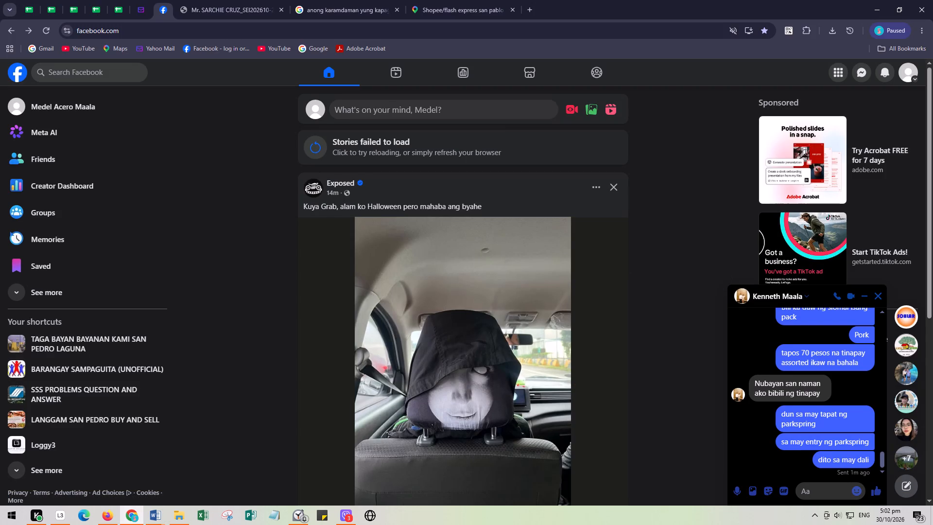
{"action": "left_click", "coordinate": [881, 3]}
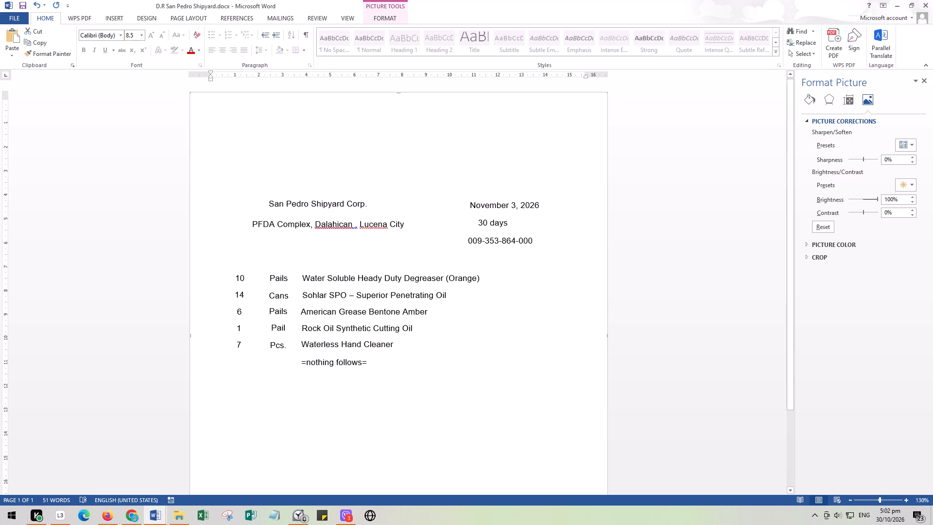
Print one copy of the delivery receipt on the EPSON LQ-310 printer.
{"action": "key", "text": "ctrl+p"}
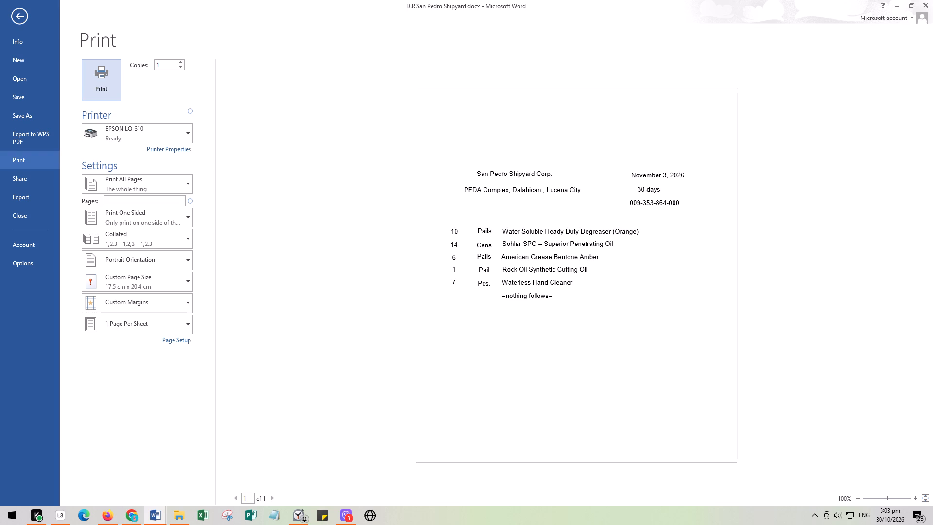
{"action": "key", "text": "Return"}
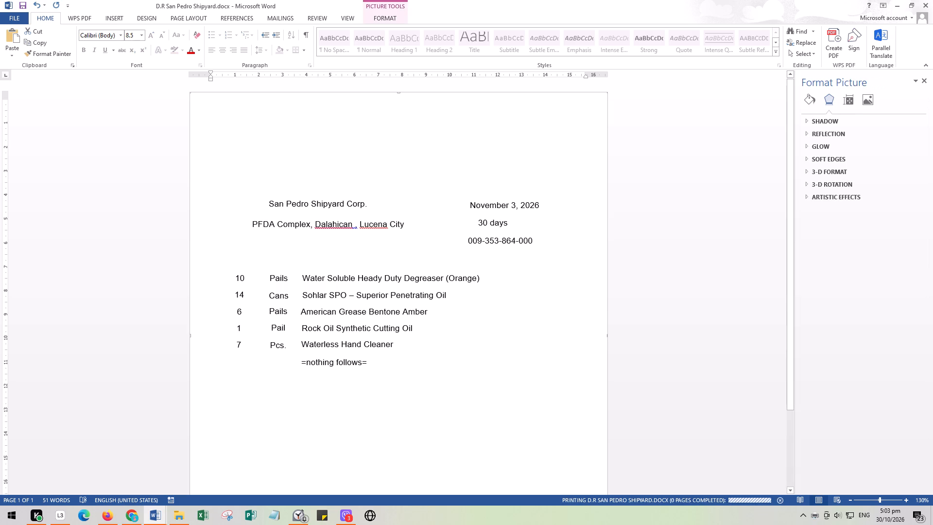
{"action": "key", "text": "Return"}
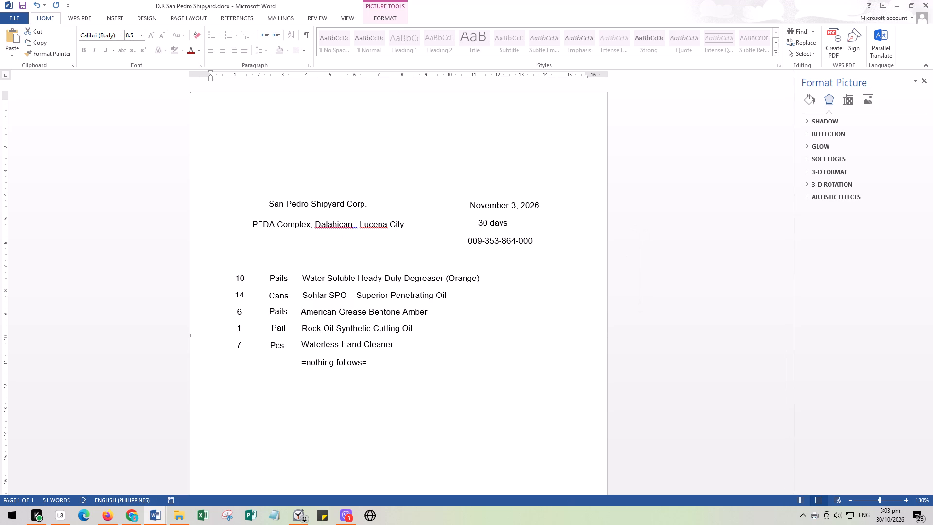
Undo the blanking of the form picture, then close the delivery receipt and save its changes.
{"action": "key", "text": "ctrl+z"}
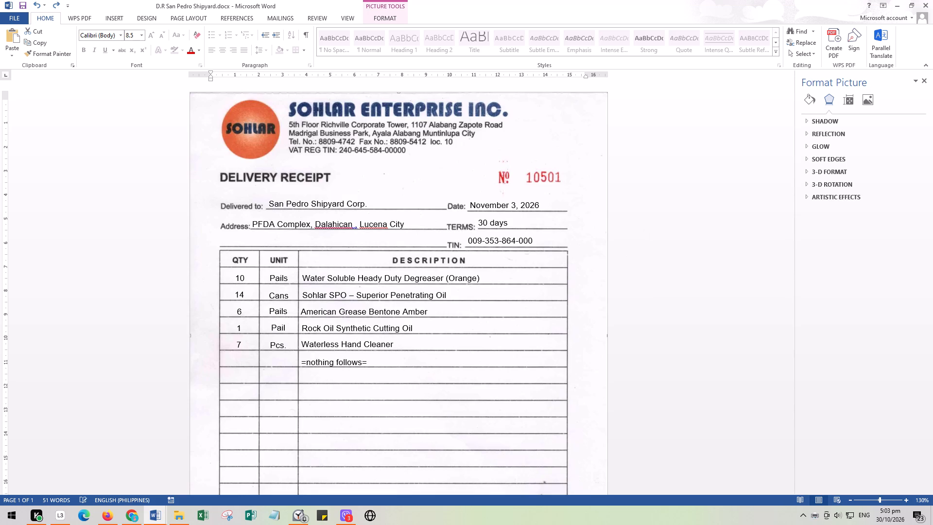
{"action": "key", "text": "alt+F4"}
{"action": "key", "text": "Return"}
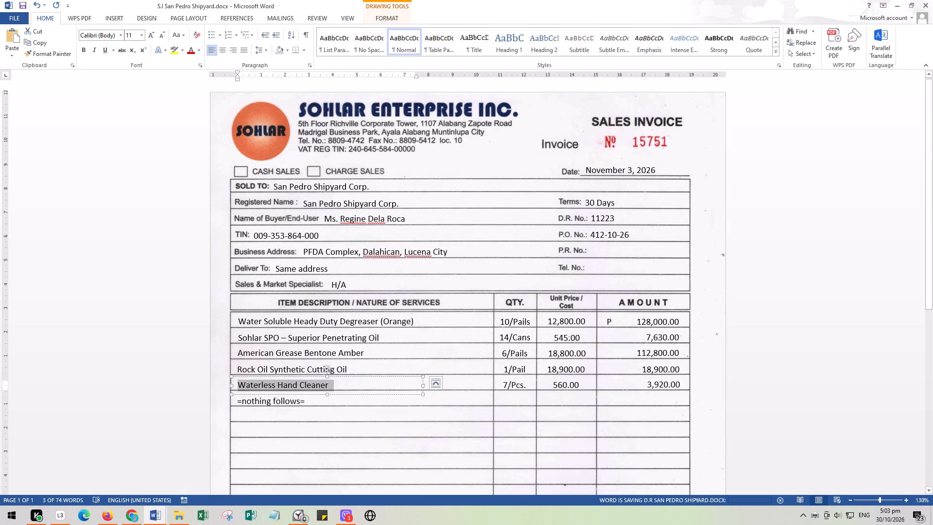
Set the sales invoice's background form picture to 100% brightness and check that only the entries remain.
{"action": "scroll", "coordinate": [703, 357], "scroll_direction": "down", "scroll_amount": 1}
{"action": "left_click", "coordinate": [703, 346]}
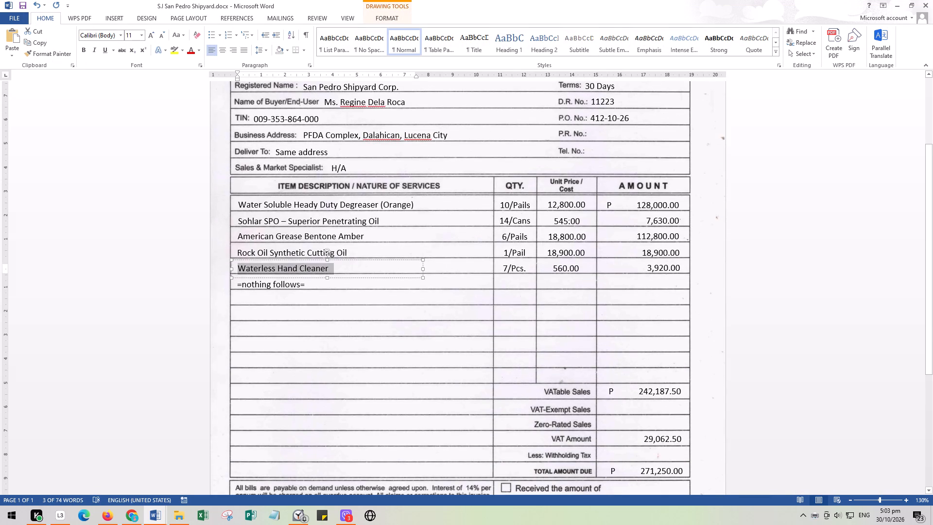
{"action": "right_click", "coordinate": [703, 346]}
{"action": "left_click", "coordinate": [742, 340]}
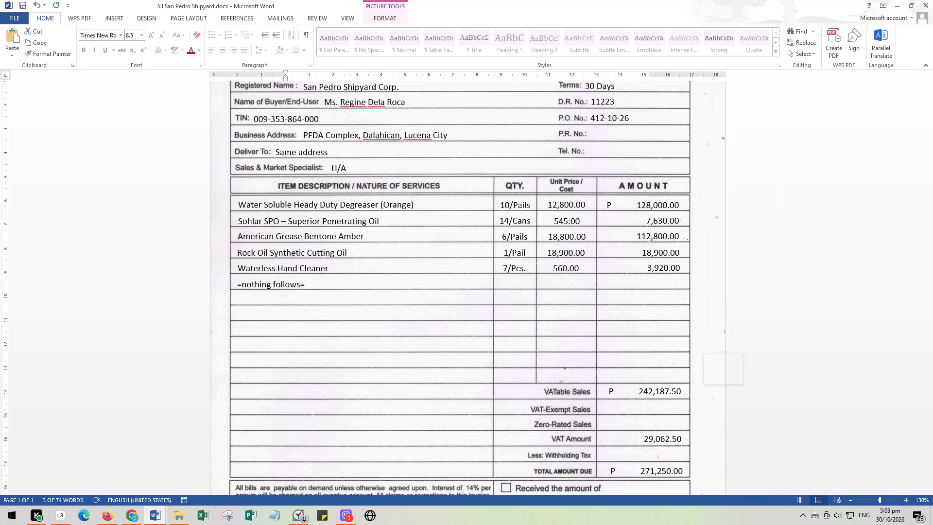
{"action": "left_click", "coordinate": [866, 99]}
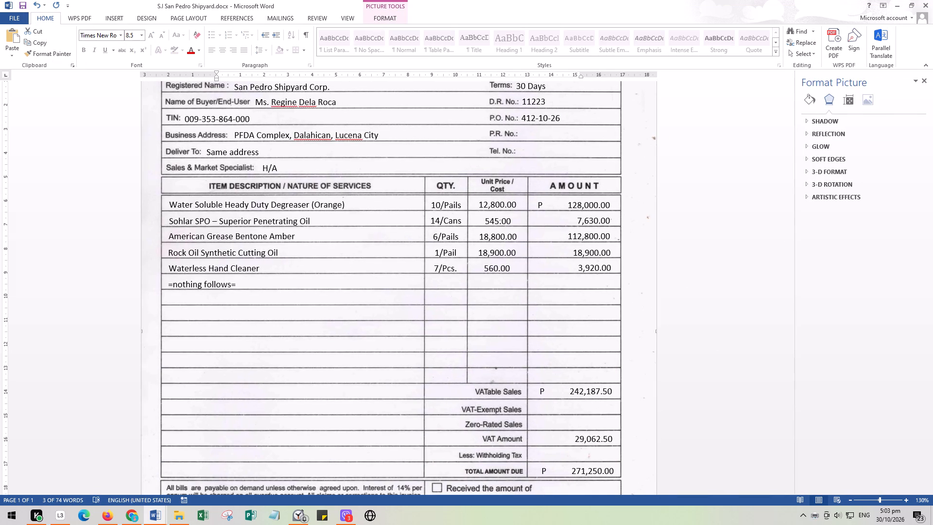
{"action": "left_click", "coordinate": [865, 121]}
{"action": "left_click_drag", "start_coordinate": [864, 201], "coordinate": [932, 200]}
{"action": "scroll", "coordinate": [769, 280], "scroll_direction": "down", "scroll_amount": 2}
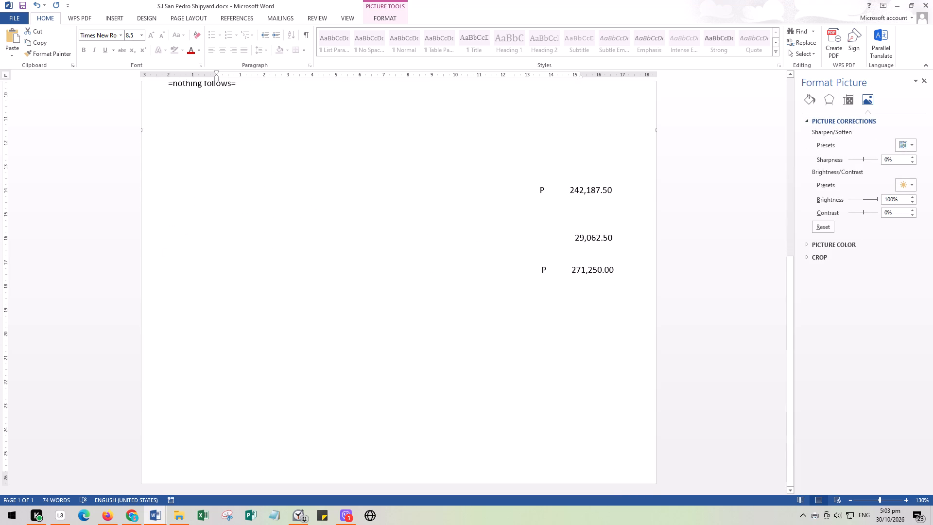
{"action": "scroll", "coordinate": [731, 267], "scroll_direction": "up", "scroll_amount": 4}
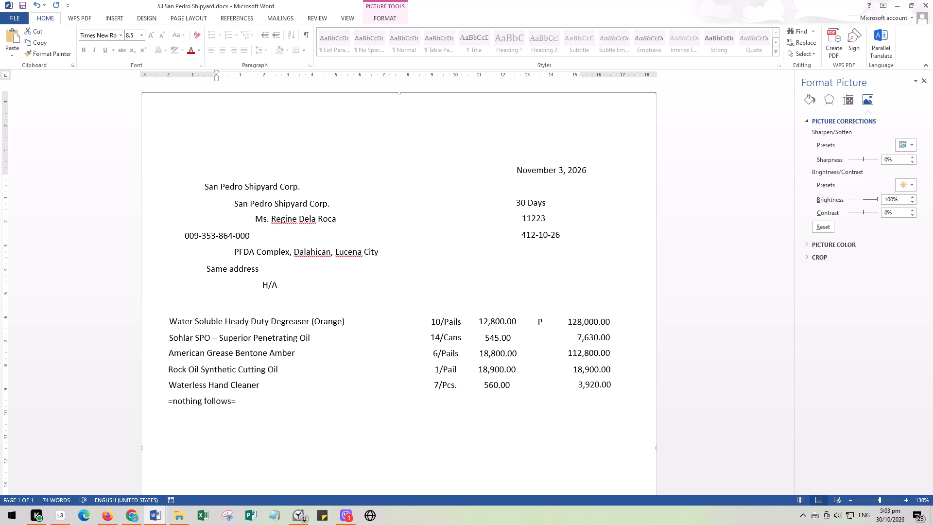
Print the San Pedro Shipyard sales invoice, accepting its small margins.
{"action": "key", "text": "ctrl+p"}
{"action": "key", "text": "Return"}
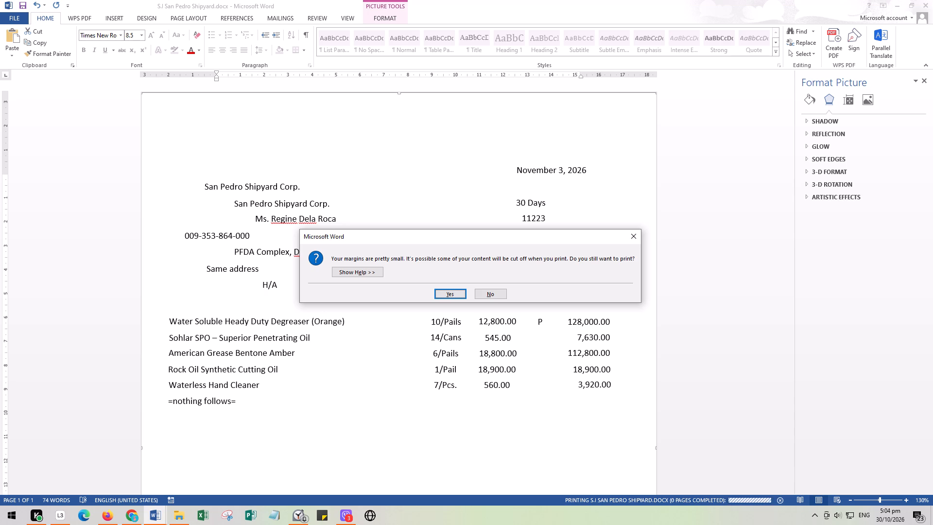
{"action": "key", "text": "Return"}
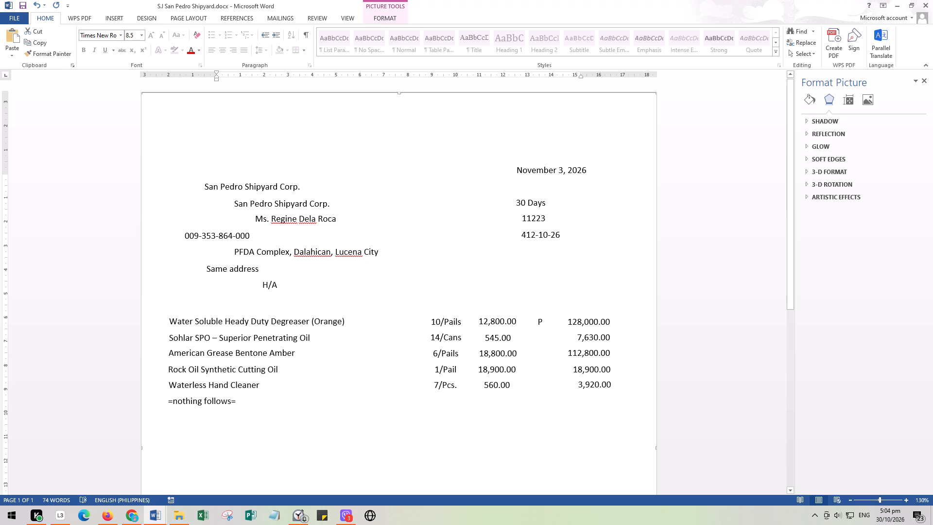
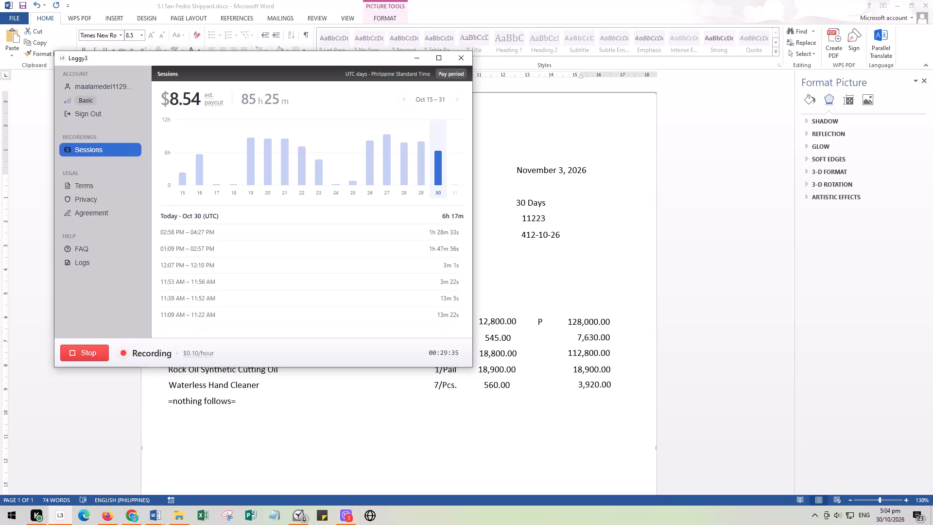
Change the date on the San Pedro Shipyard sales invoice to October 31, 2026.
{"action": "left_click", "coordinate": [419, 62]}
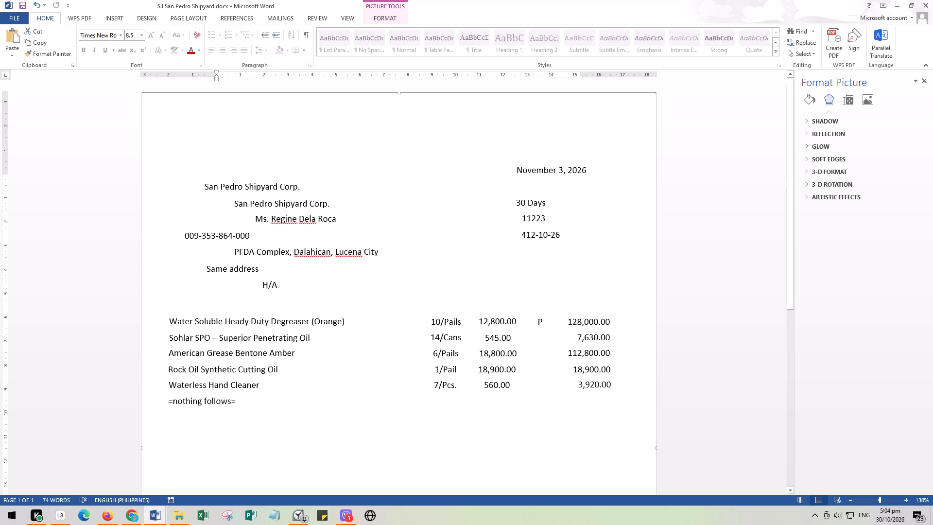
{"action": "left_click_drag", "start_coordinate": [562, 169], "coordinate": [519, 171]}
{"action": "type", "text": "October"}
{"action": "key", "text": "space"}
{"action": "type", "text": "31"}
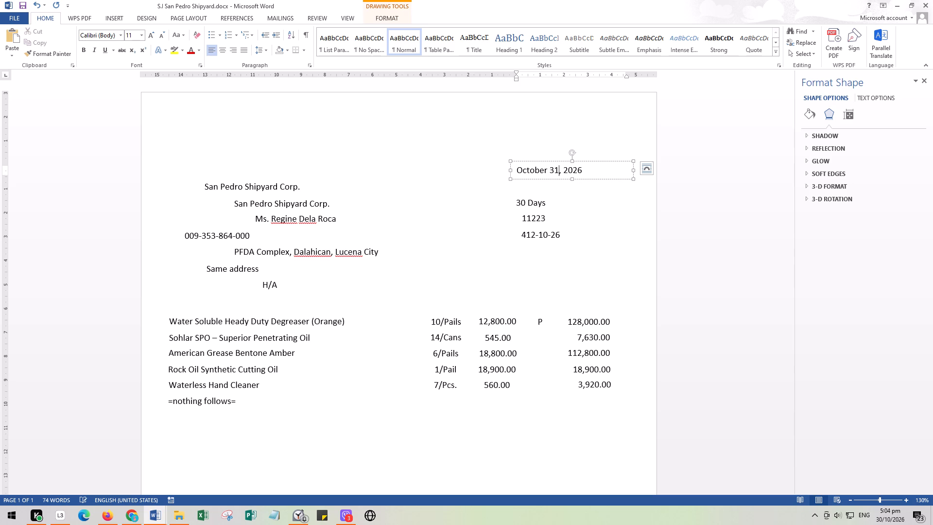
Print one copy of the redated sales invoice on the EPSON LQ-310, accepting its small margins.
{"action": "key", "text": "ctrl+p"}
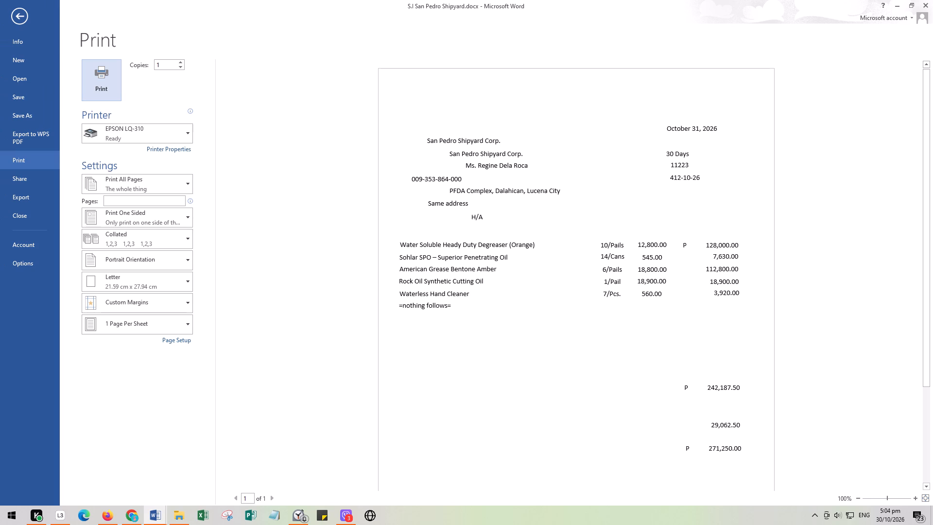
{"action": "key", "text": "Return"}
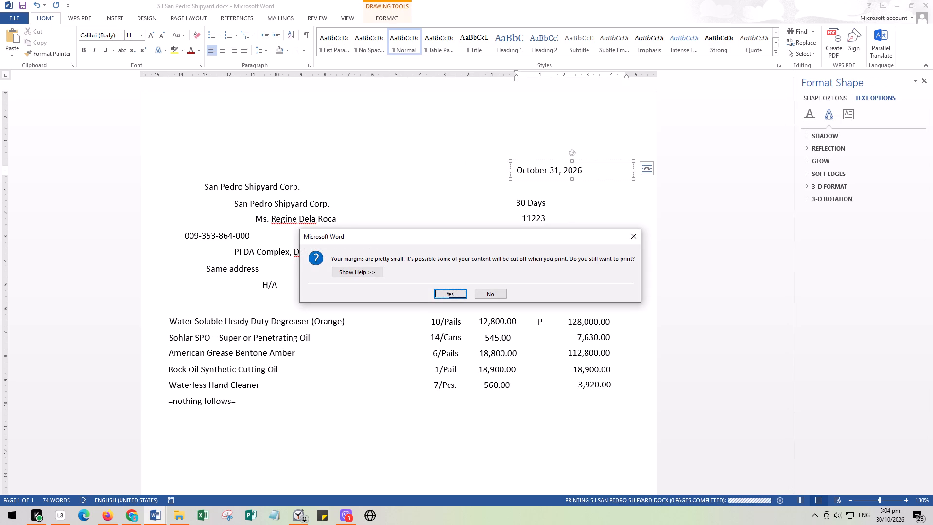
{"action": "key", "text": "Return"}
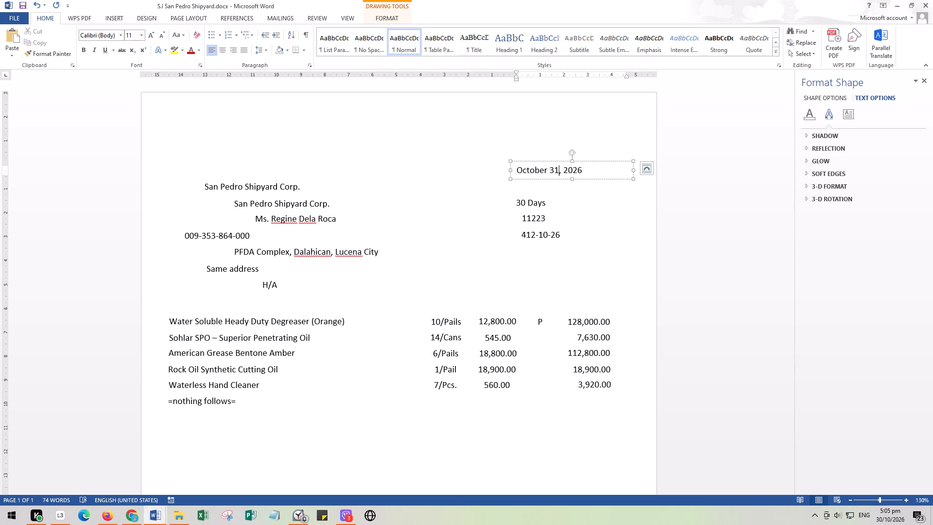
Undo the date change and the blanking of the form picture, then start closing the sales invoice.
{"action": "key", "text": "ctrl+z"}
{"action": "key", "text": "ctrl+z"}
{"action": "key", "text": "ctrl+z"}
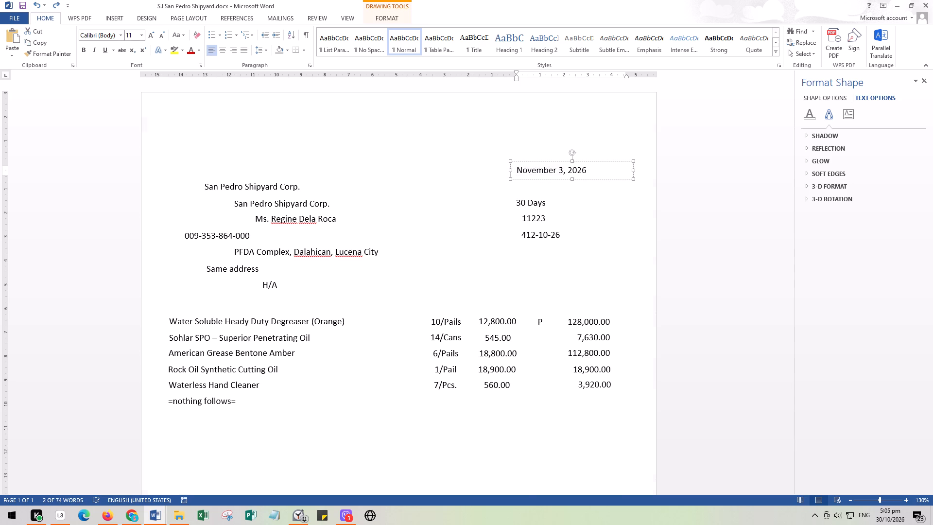
{"action": "key", "text": "alt+F4"}
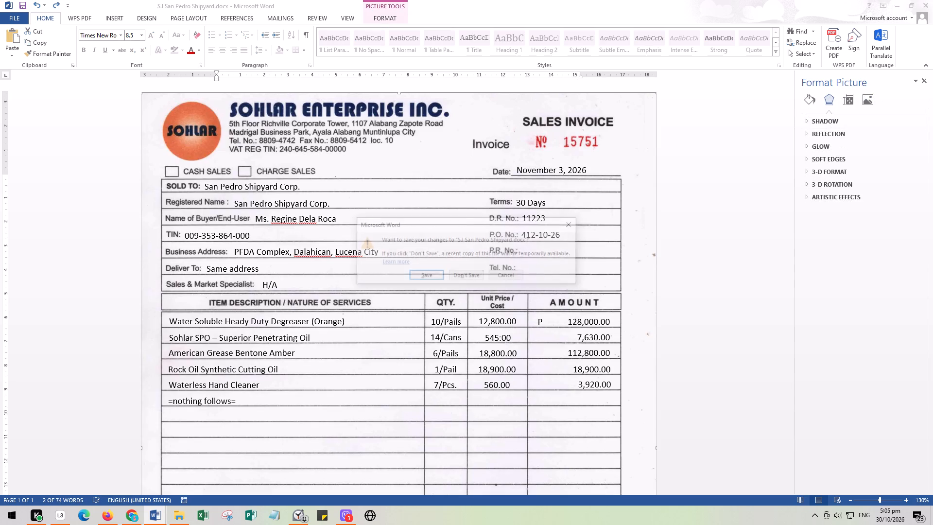
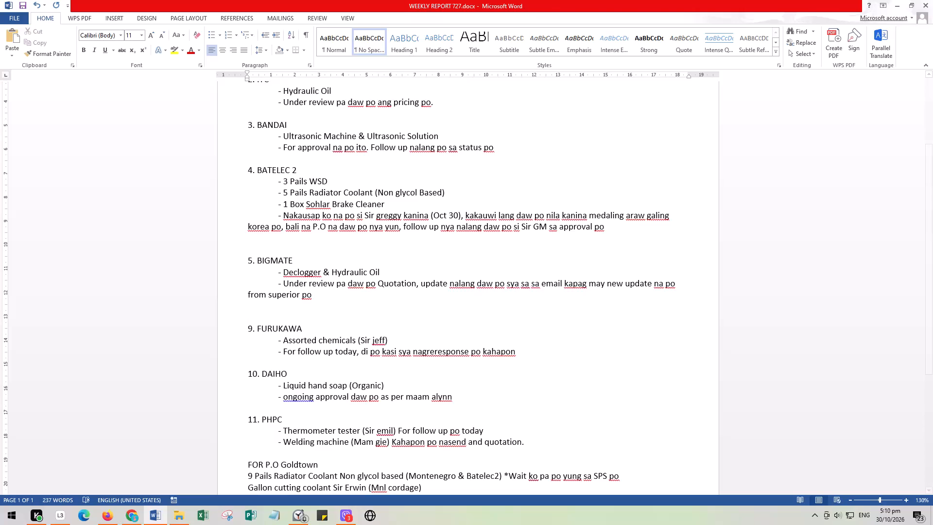
Open the S.I Daiho Factory 1 document from the NEW SALES INVOICE folder.
{"action": "left_click", "coordinate": [894, 5]}
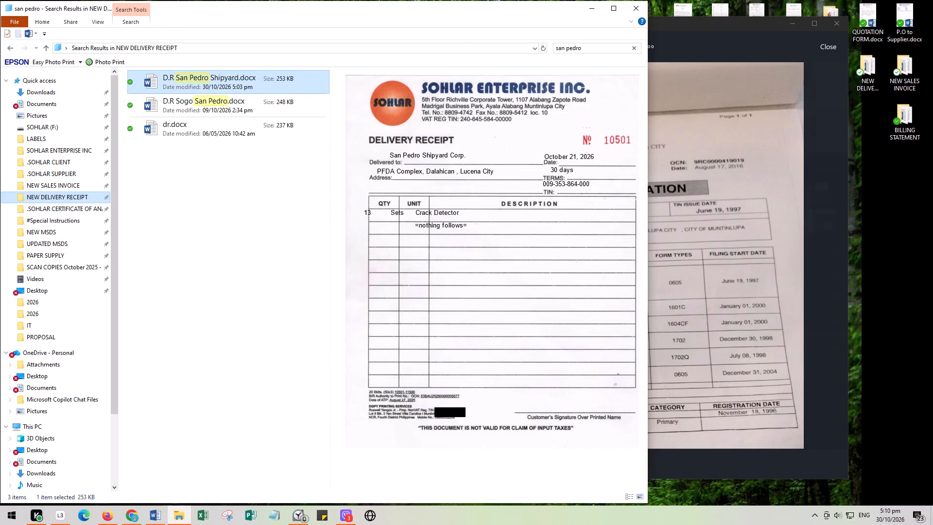
{"action": "left_click", "coordinate": [56, 191]}
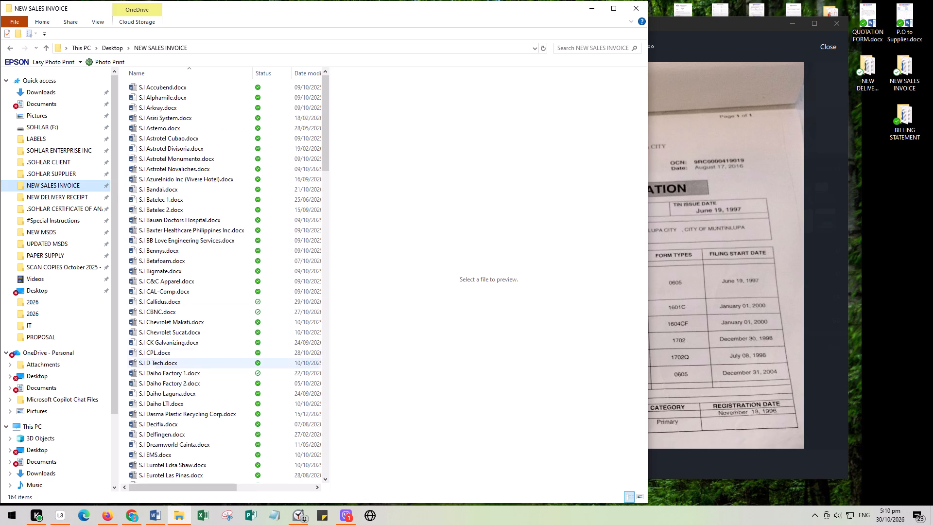
{"action": "double_click", "coordinate": [201, 374]}
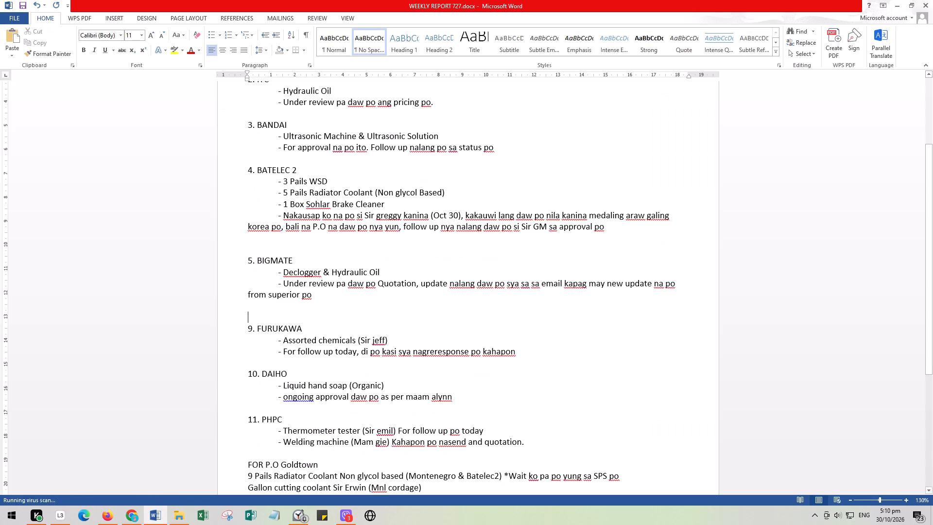
{"action": "left_click", "coordinate": [127, 523]}
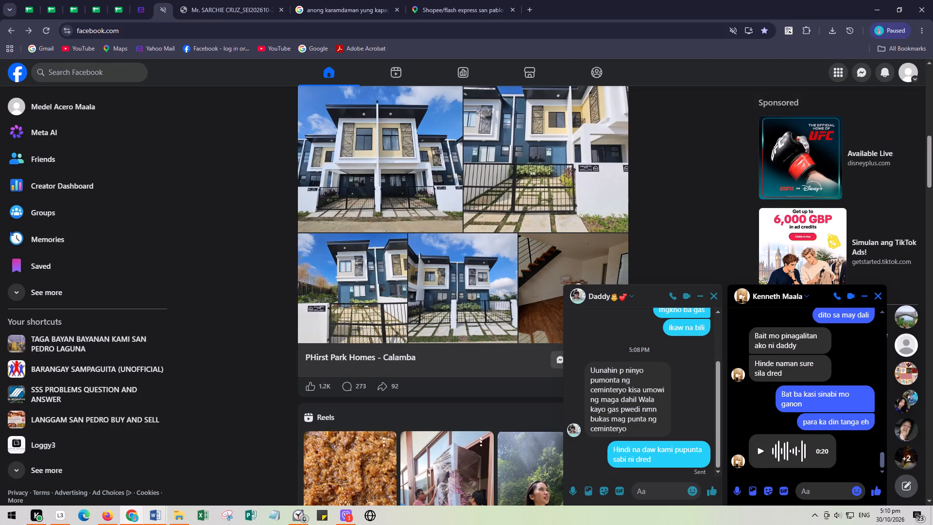
{"action": "left_click", "coordinate": [139, 516]}
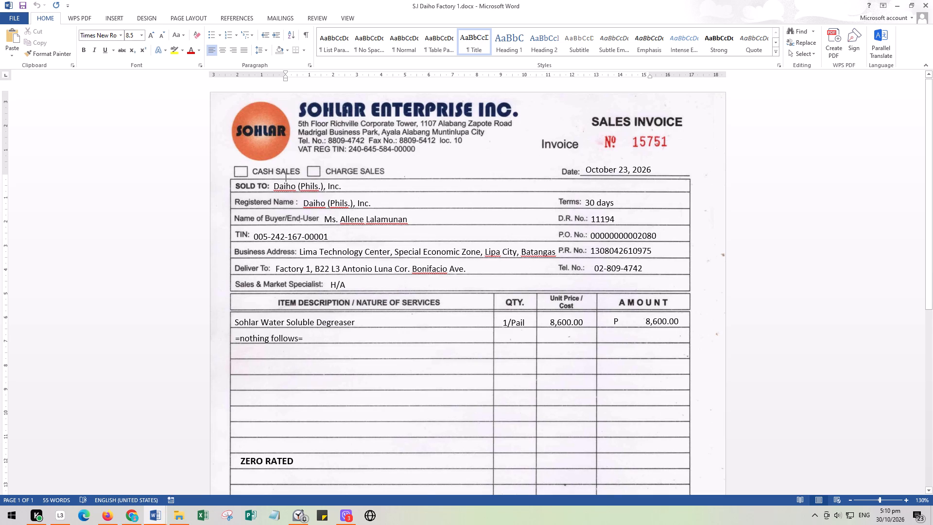
Update the invoice header: date November 3, 2026, D.R. No. 11221, and P.O. No. ending in 2123.
{"action": "left_click_drag", "start_coordinate": [628, 168], "coordinate": [572, 170]}
{"action": "type", "text": "November 3"}
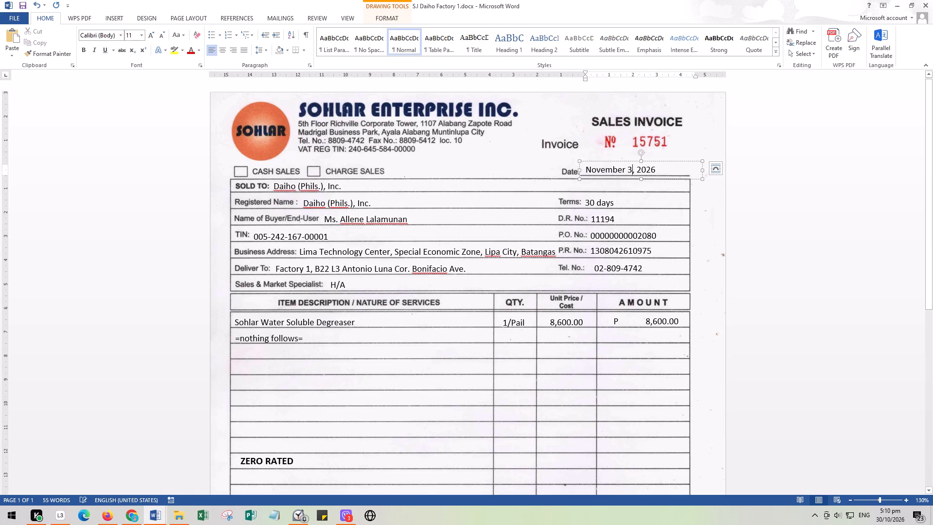
{"action": "left_click_drag", "start_coordinate": [630, 222], "coordinate": [553, 221]}
{"action": "type", "text": "11221"}
{"action": "left_click_drag", "start_coordinate": [666, 238], "coordinate": [642, 237]}
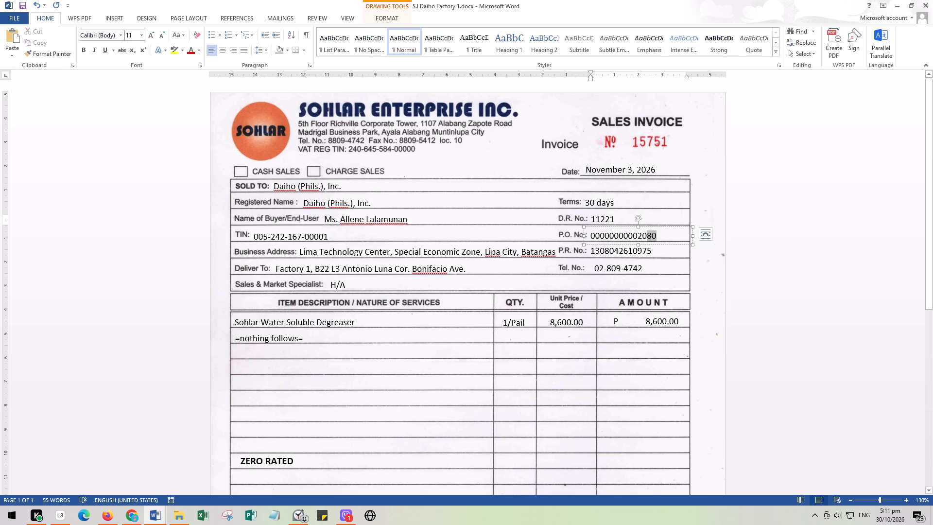
{"action": "left_click_drag", "start_coordinate": [642, 237], "coordinate": [639, 237]}
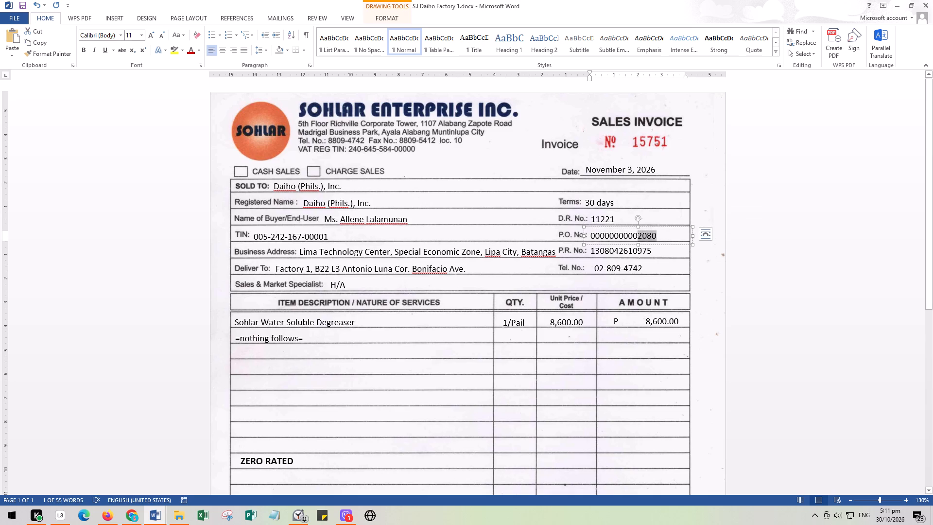
{"action": "type", "text": "2123"}
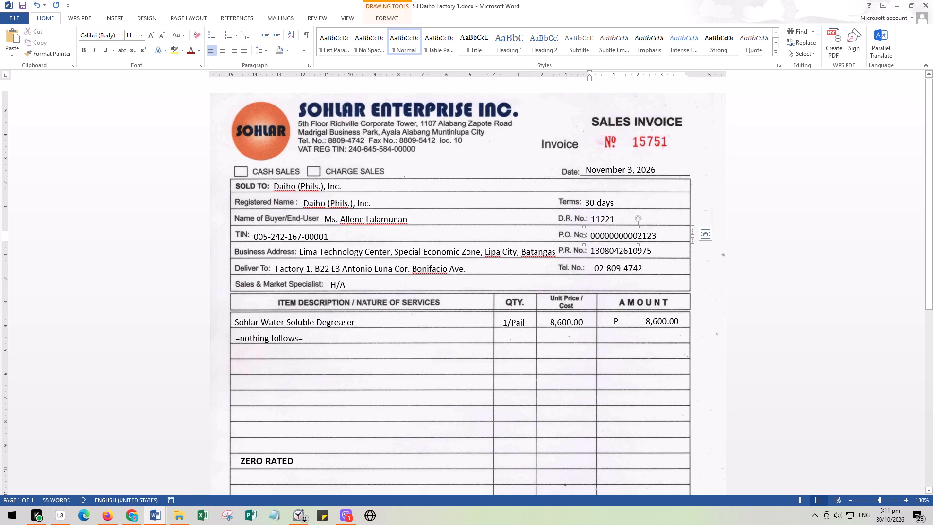
{"action": "left_click_drag", "start_coordinate": [657, 253], "coordinate": [629, 251]}
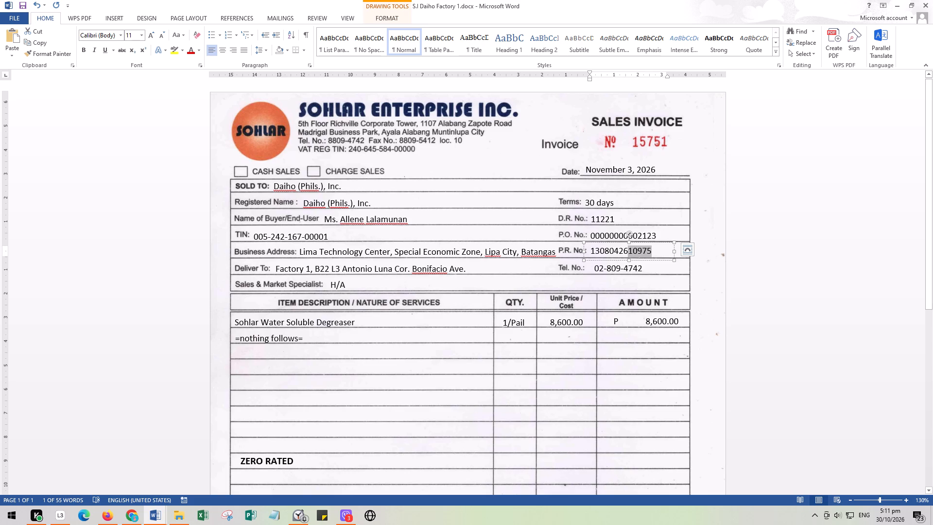
{"action": "key", "text": "ctrl+a"}
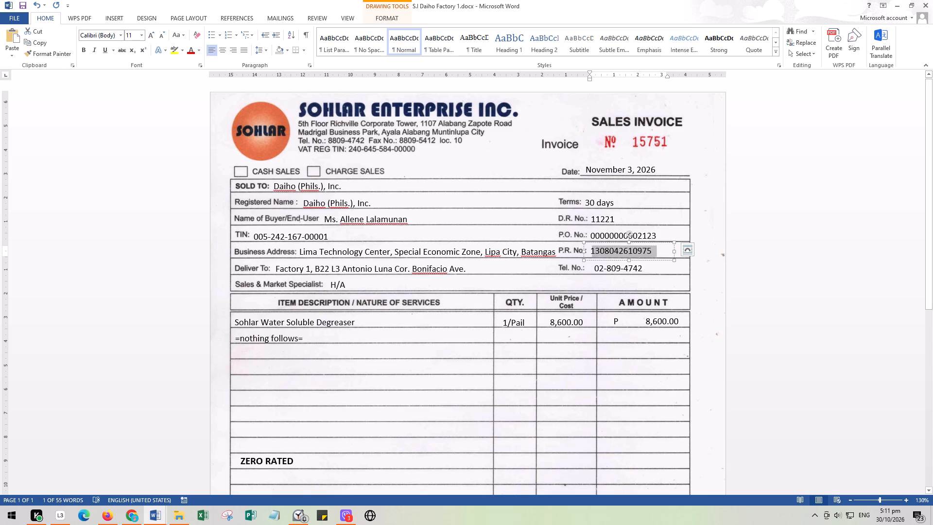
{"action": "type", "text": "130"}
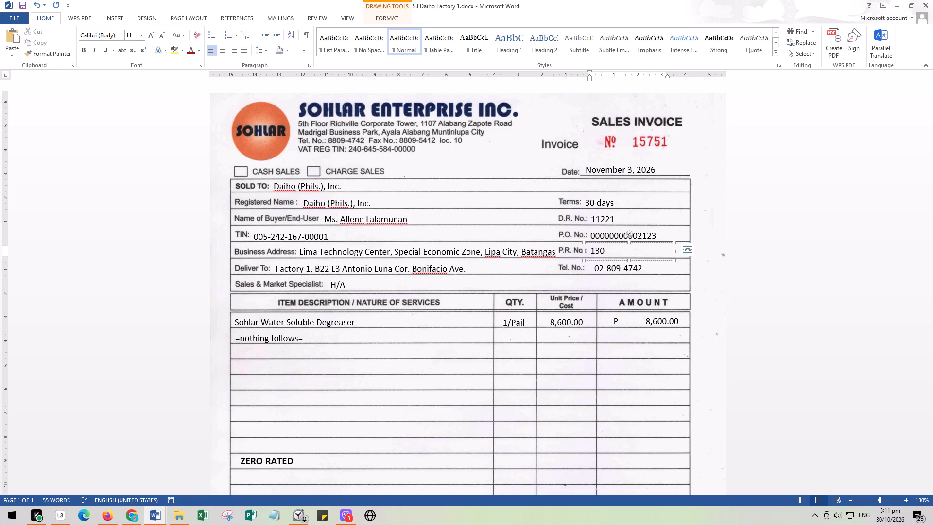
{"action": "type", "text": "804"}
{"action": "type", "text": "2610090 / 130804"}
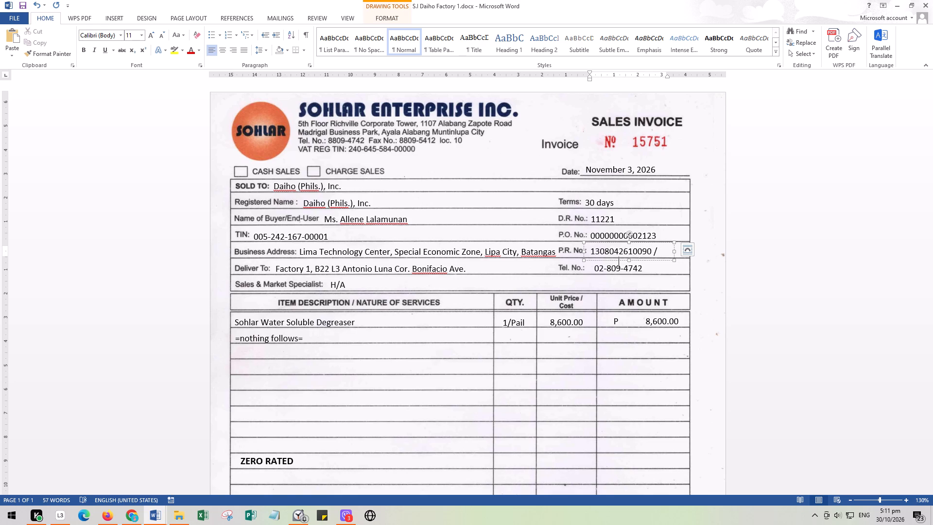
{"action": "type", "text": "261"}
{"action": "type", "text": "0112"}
Reduce the P.R. numbers to font size 8, then enlarge and reposition their text box to fit both within the P.R. No. row.
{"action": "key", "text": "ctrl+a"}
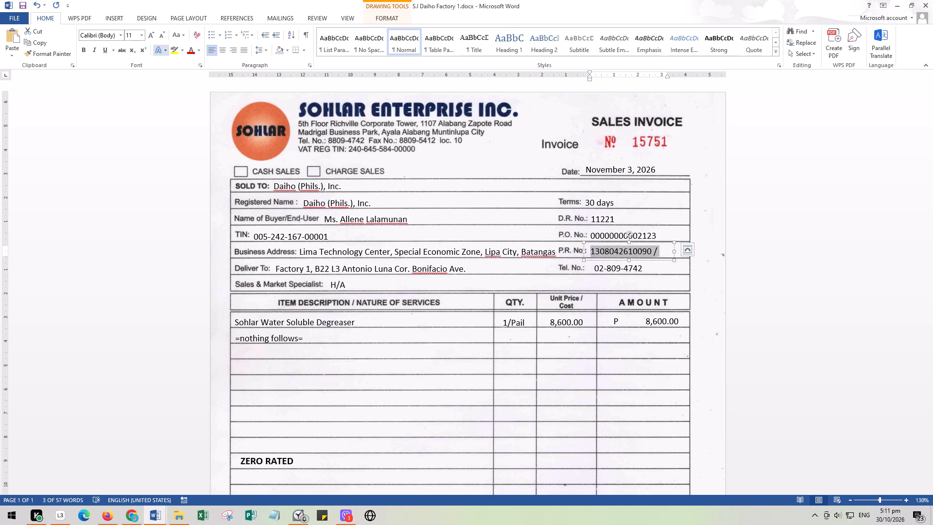
{"action": "double_click", "coordinate": [165, 35]}
{"action": "left_click", "coordinate": [164, 35]}
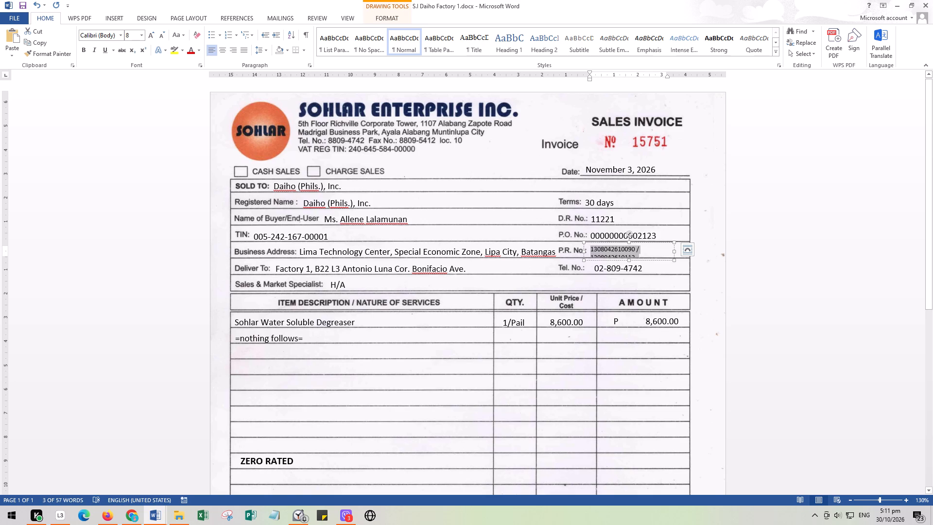
{"action": "left_click_drag", "start_coordinate": [630, 260], "coordinate": [630, 264]}
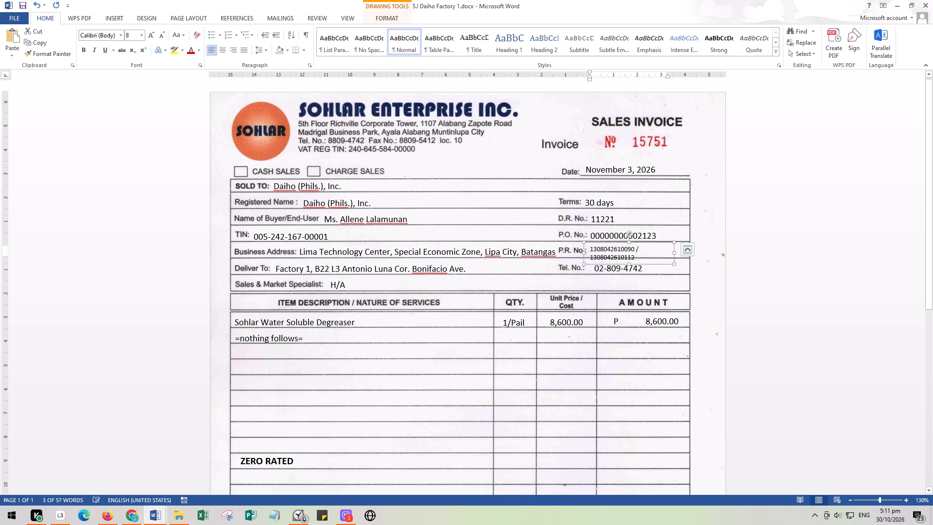
{"action": "left_click", "coordinate": [643, 244]}
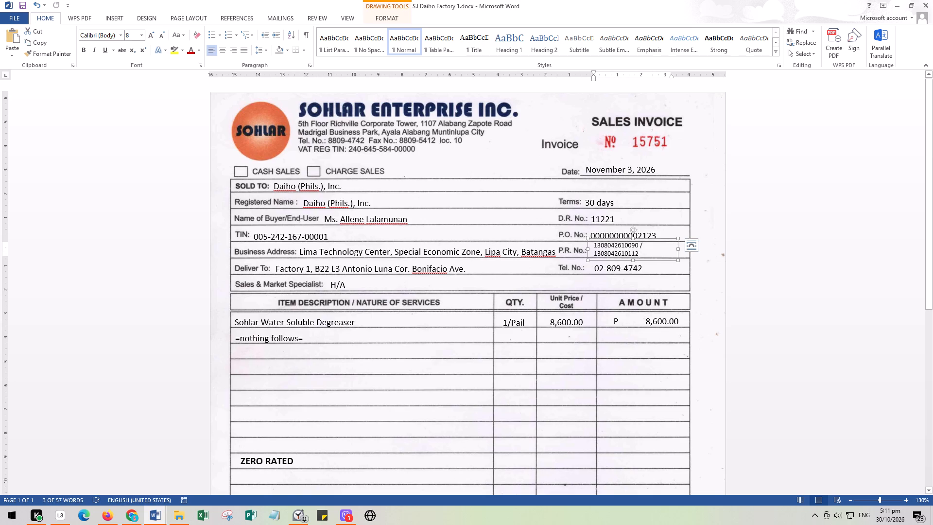
{"action": "key", "text": "Down"}
{"action": "key", "text": "Down"}
{"action": "left_click", "coordinate": [842, 250]}
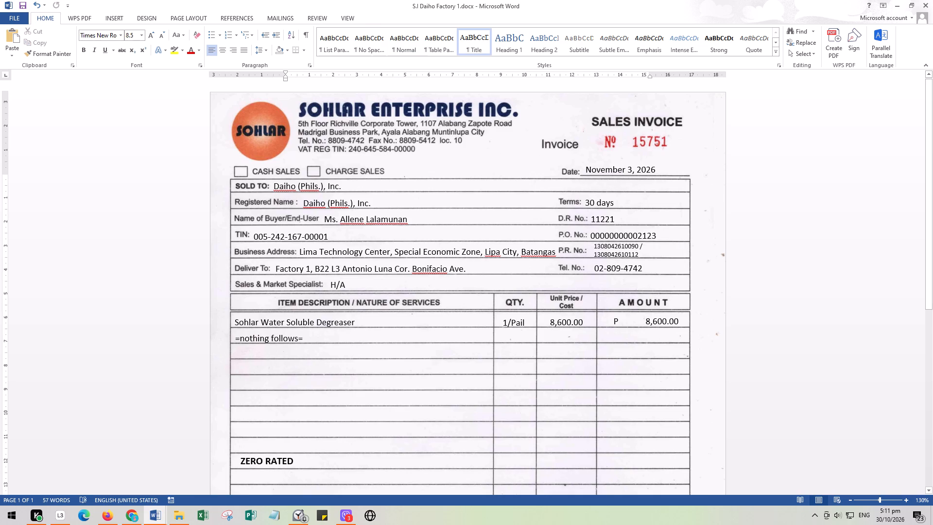
Move the "=nothing follows=" text from the second item row to the fourth.
{"action": "left_click", "coordinate": [299, 322]}
{"action": "key", "text": "ctrl+a"}
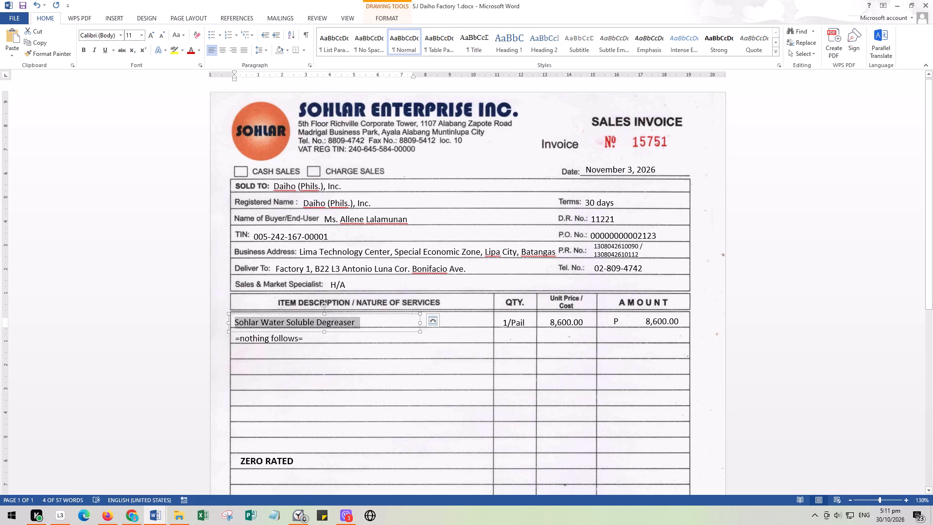
{"action": "left_click", "coordinate": [297, 337]}
{"action": "key", "text": "ctrl+a"}
{"action": "key", "text": "ctrl+x"}
{"action": "left_click", "coordinate": [295, 353]}
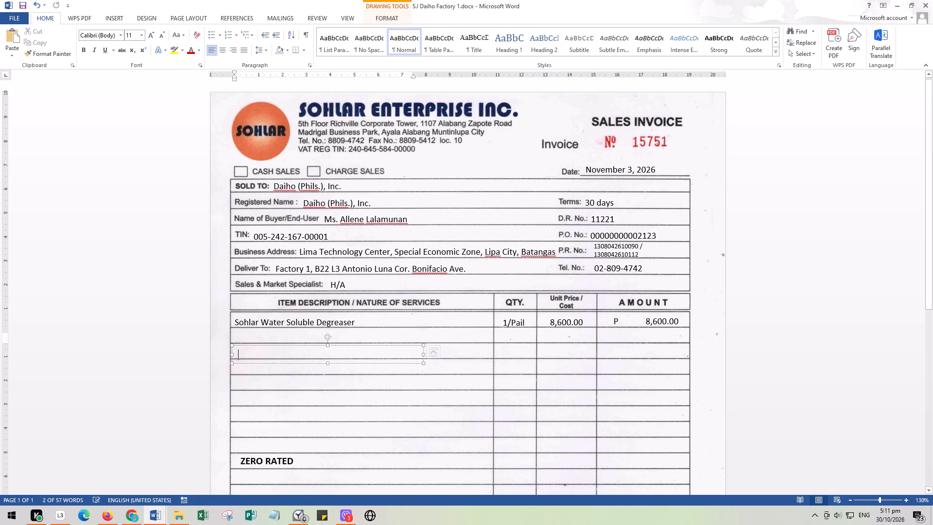
{"action": "left_click", "coordinate": [284, 371]}
{"action": "key", "text": "ctrl+v"}
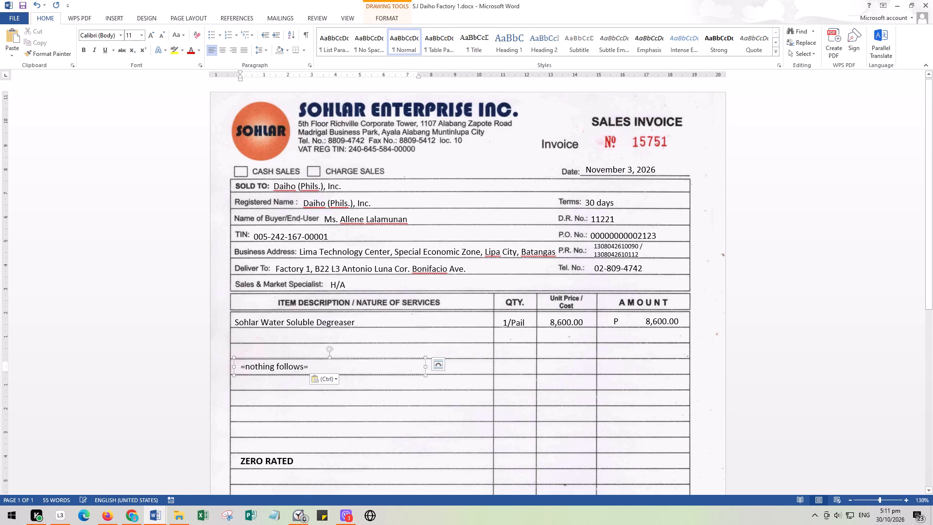
Move the Sohlar Water Soluble Degreaser description from the first item row to the third.
{"action": "left_click", "coordinate": [311, 322]}
{"action": "key", "text": "ctrl+a"}
{"action": "key", "text": "ctrl+a"}
{"action": "key", "text": "ctrl+x"}
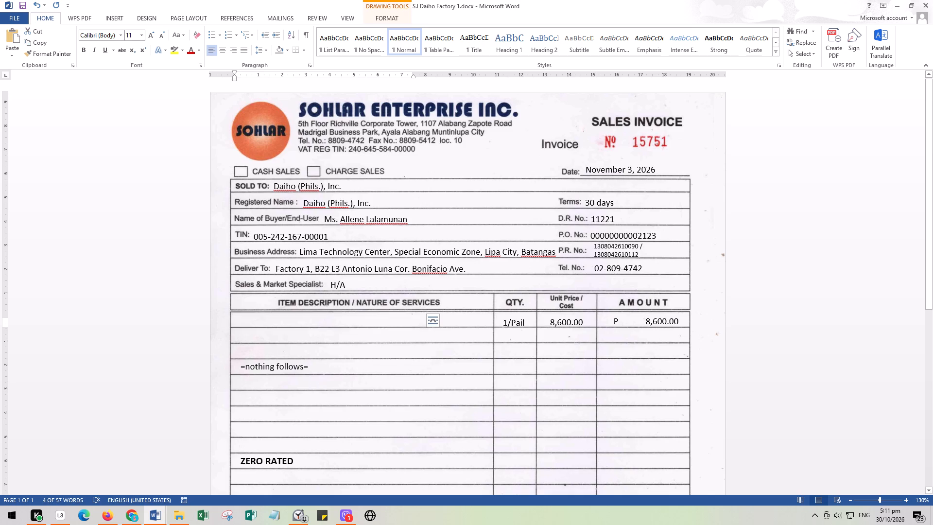
{"action": "left_click", "coordinate": [291, 353]}
{"action": "key", "text": "ctrl+v"}
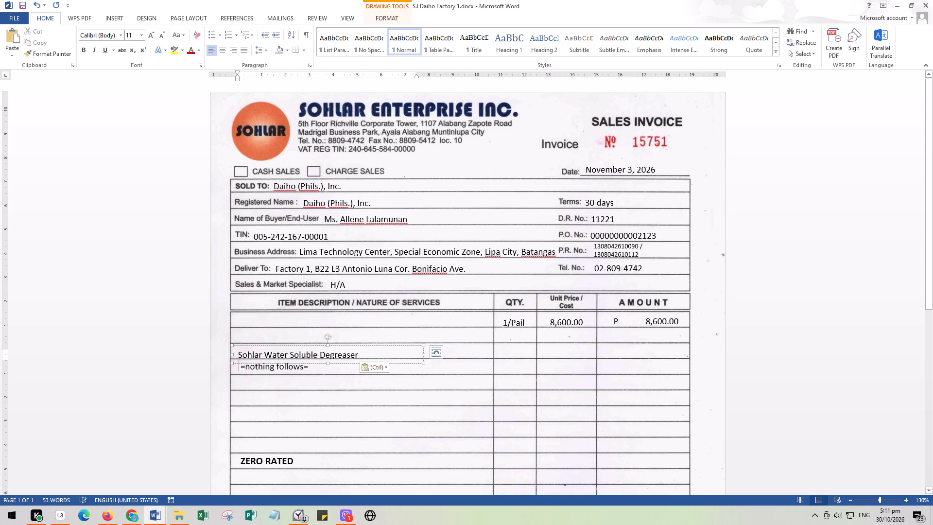
Nudge the "=nothing follows=" text box slightly down and the degreaser text box slightly up to align them with their rows.
{"action": "left_click", "coordinate": [288, 367]}
{"action": "left_click", "coordinate": [291, 360]}
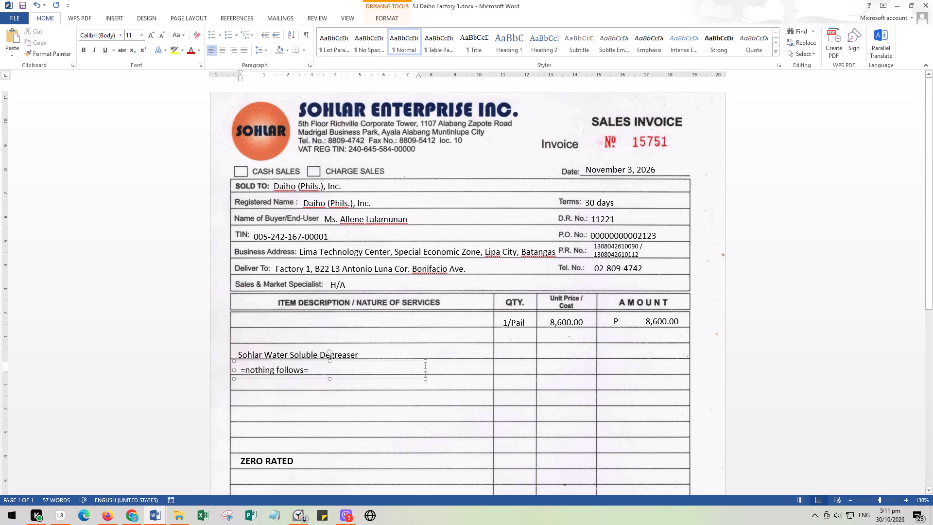
{"action": "left_click", "coordinate": [291, 353]}
{"action": "left_click", "coordinate": [298, 346]}
{"action": "key", "text": "Up"}
{"action": "key", "text": "Up"}
{"action": "key", "text": "Up"}
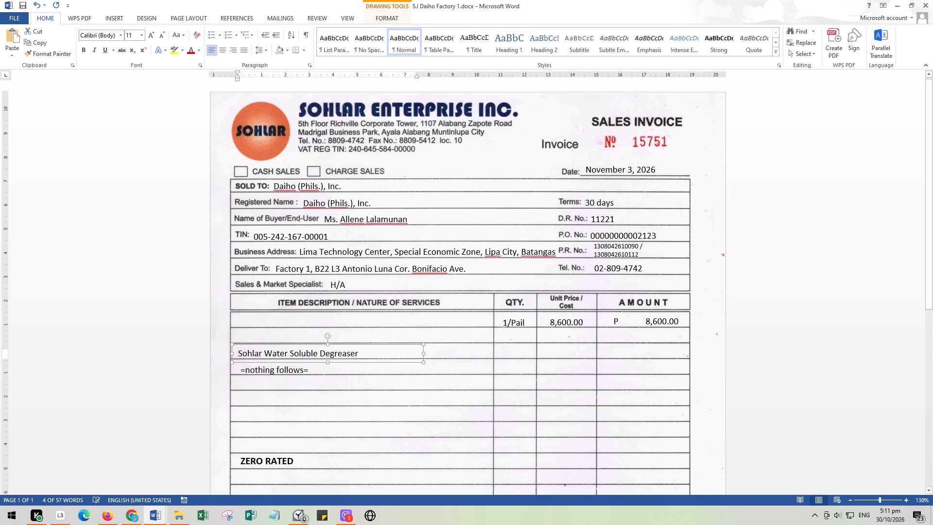
Enter "Sumitomo Grease Model MYS-7" as the first item description and nudge its text box slightly right.
{"action": "left_click", "coordinate": [291, 319]}
{"action": "key", "text": "ctrl+a"}
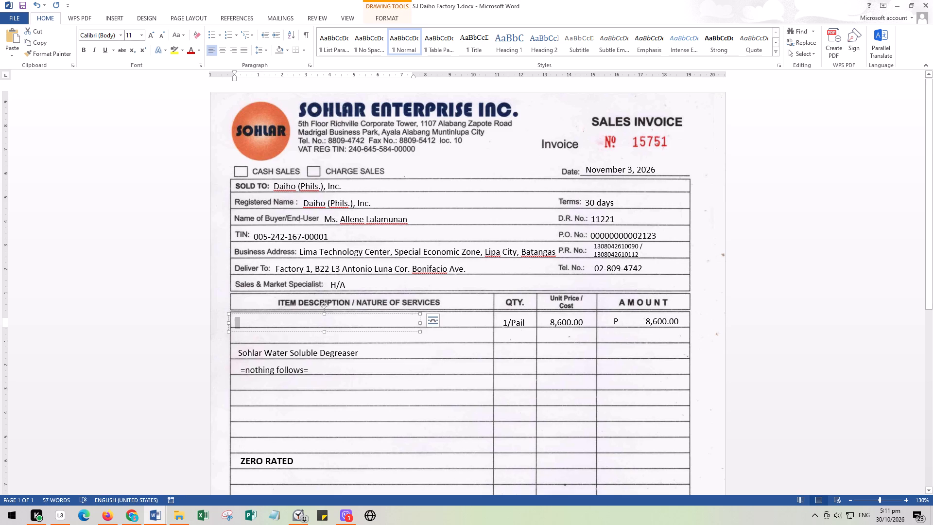
{"action": "type", "text": "Sumitomo"}
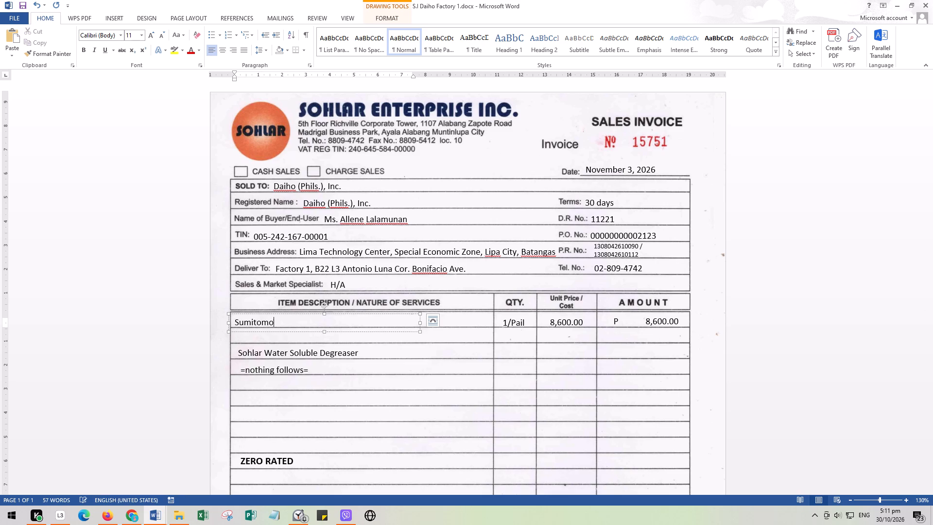
{"action": "key", "text": "space"}
{"action": "type", "text": "Grease Model MY"}
{"action": "type", "text": "S-7"}
{"action": "left_click", "coordinate": [332, 314]}
{"action": "key", "text": "Right"}
{"action": "key", "text": "Right"}
{"action": "key", "text": "Right"}
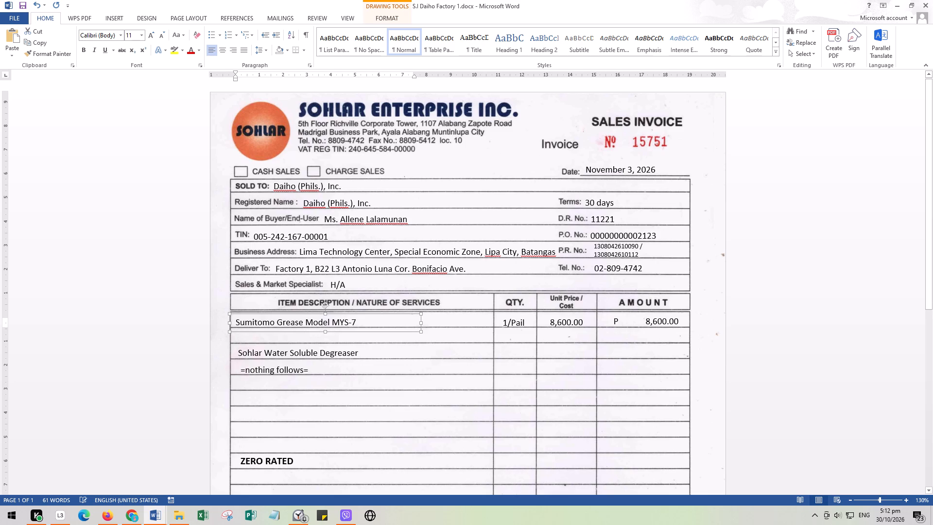
{"action": "key", "text": "Right"}
{"action": "key", "text": "Right"}
Enter "Sumitomo Grease Model NS2(2)-7" as the second item description.
{"action": "left_click", "coordinate": [296, 338]}
{"action": "type", "text": "Sumitomo"}
{"action": "key", "text": "space"}
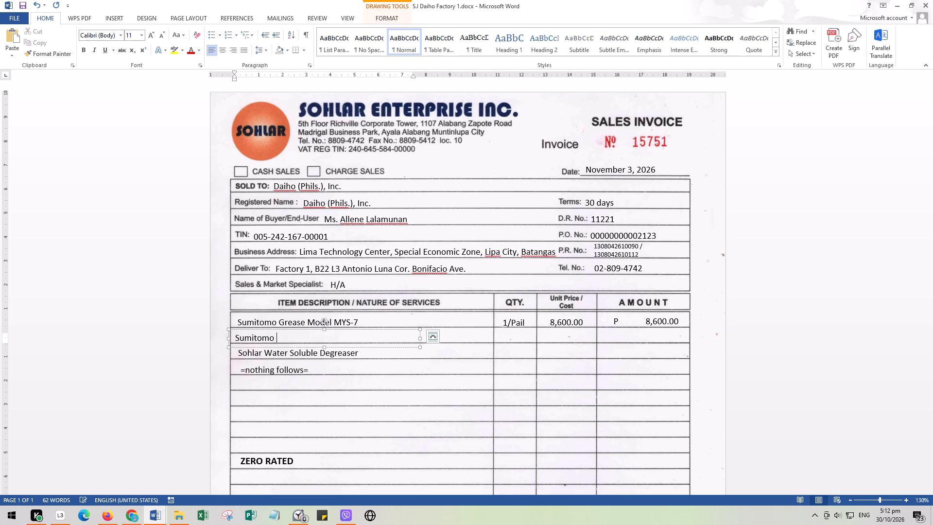
{"action": "type", "text": "Grease Model"}
{"action": "key", "text": "space"}
{"action": "type", "text": "NS2(2)"}
{"action": "type", "text": "-7"}
Nudge the second item description's text box slightly right to line up with the first item description.
{"action": "left_click", "coordinate": [356, 331]}
{"action": "key", "text": "Right"}
{"action": "key", "text": "Right"}
{"action": "key", "text": "Right"}
{"action": "key", "text": "Right"}
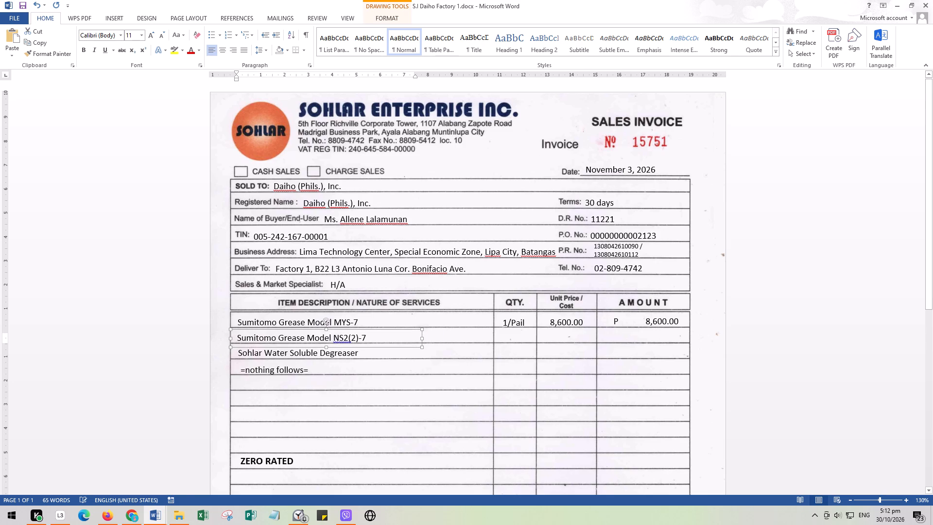
{"action": "key", "text": "Right"}
Nudge the "=nothing follows=" text box slightly up and left to align it with the item descriptions.
{"action": "left_click", "coordinate": [295, 371]}
{"action": "left_click", "coordinate": [302, 364]}
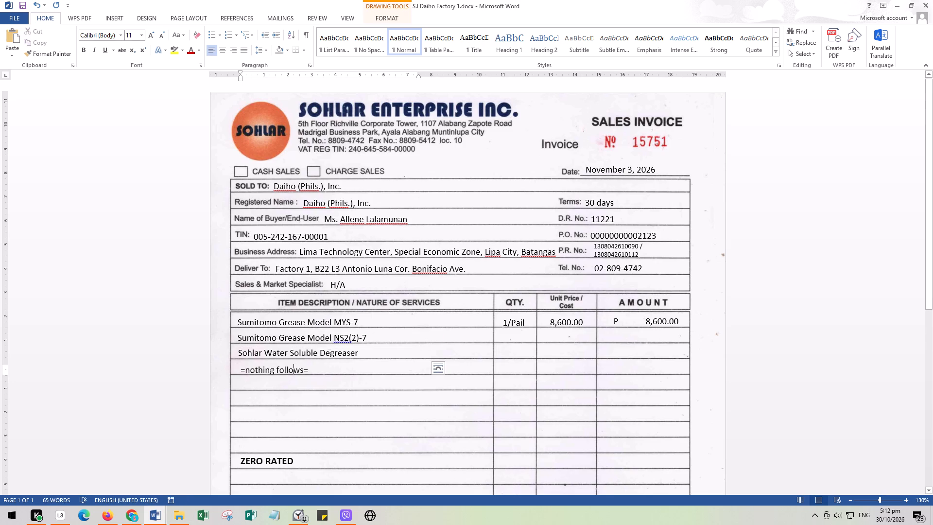
{"action": "key", "text": "Up"}
{"action": "key", "text": "Up"}
{"action": "key", "text": "Left"}
{"action": "key", "text": "Left"}
{"action": "key", "text": "Left"}
{"action": "key", "text": "Left"}
{"action": "key", "text": "Left"}
{"action": "key", "text": "Left"}
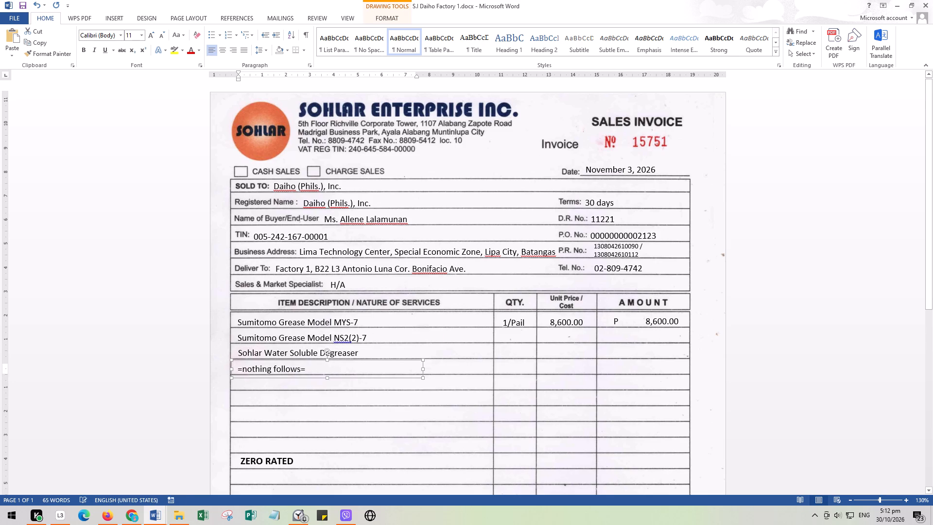
Enter "5/Carts" as the quantity for the first item and copy it to the second item's quantity.
{"action": "left_click", "coordinate": [523, 319]}
{"action": "key", "text": "ctrl+a"}
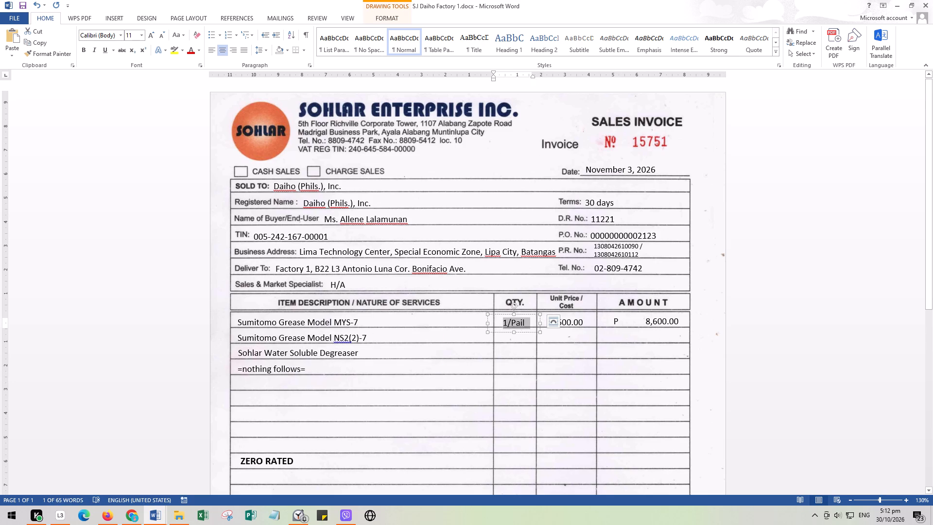
{"action": "type", "text": "5/Carts"}
{"action": "key", "text": "ctrl+a"}
{"action": "key", "text": "ctrl+c"}
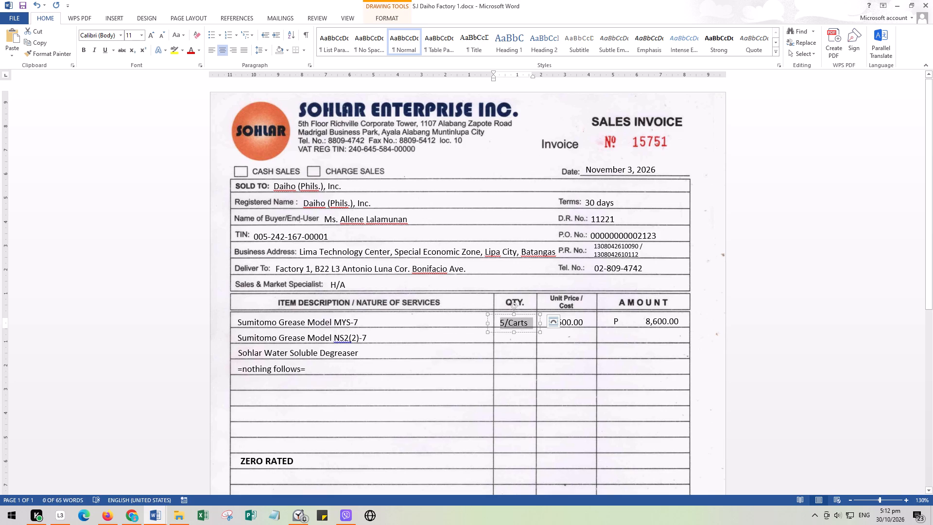
{"action": "left_click", "coordinate": [521, 335]}
{"action": "key", "text": "ctrl+v"}
Enter a centered quantity of "1/Pail" for the Sohlar Water Soluble Degreaser and nudge its text box down to fit the row.
{"action": "left_click", "coordinate": [520, 356]}
{"action": "key", "text": "ctrl+a"}
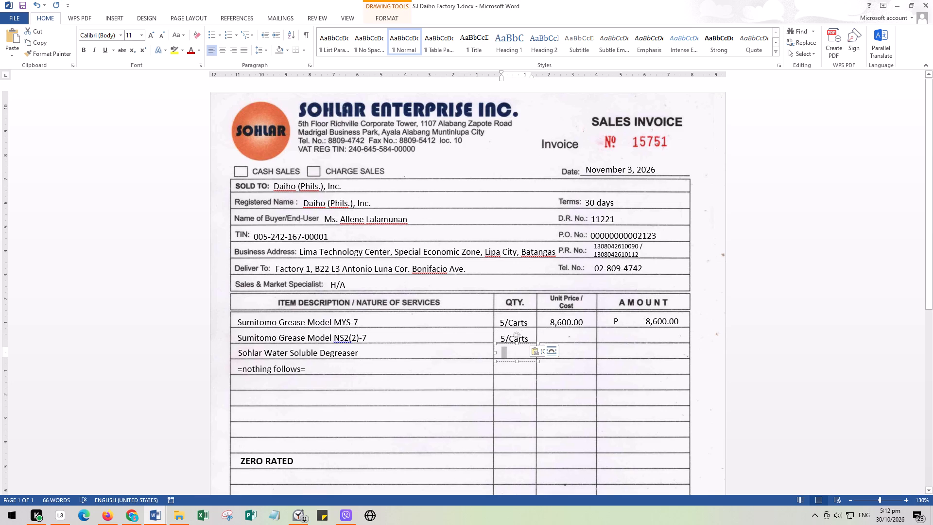
{"action": "key", "text": "ctrl+e"}
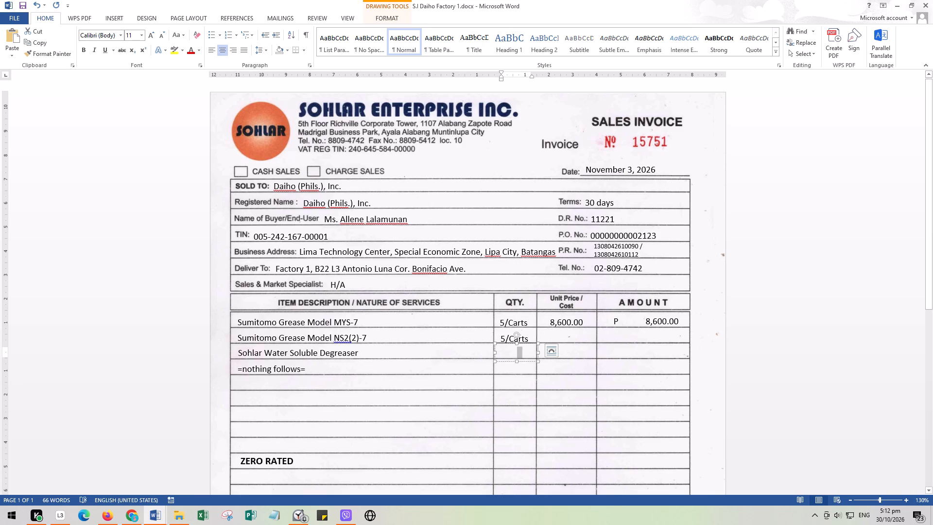
{"action": "type", "text": "1/Pail"}
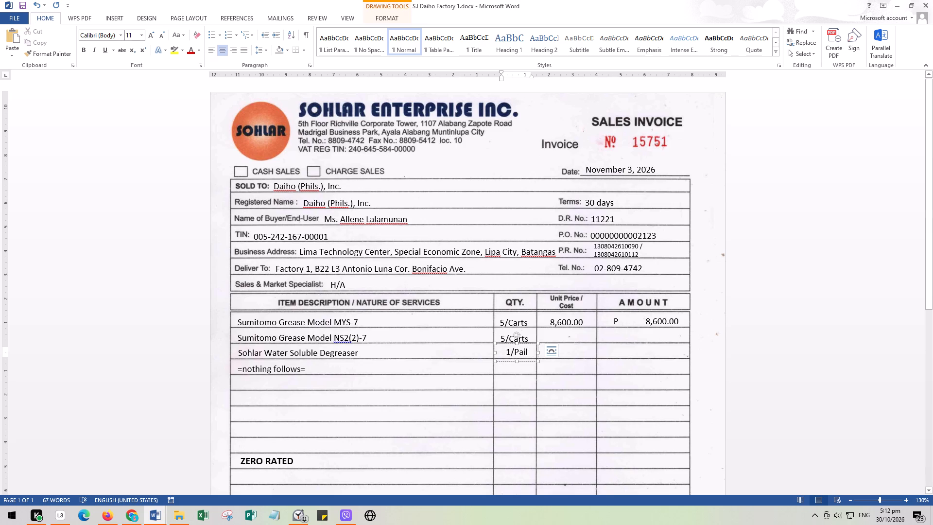
{"action": "left_click", "coordinate": [530, 344]}
{"action": "key", "text": "Down"}
{"action": "key", "text": "Down"}
{"action": "key", "text": "Down"}
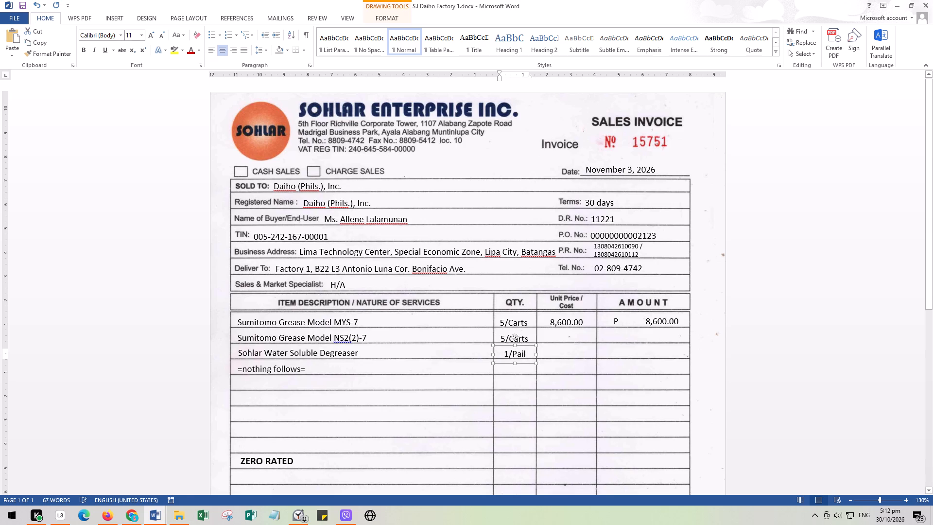
{"action": "key", "text": "Up"}
Nudge the second and first items' quantity text boxes slightly up and right to align the quantity column.
{"action": "left_click", "coordinate": [530, 335]}
{"action": "left_click", "coordinate": [530, 330]}
{"action": "key", "text": "Up"}
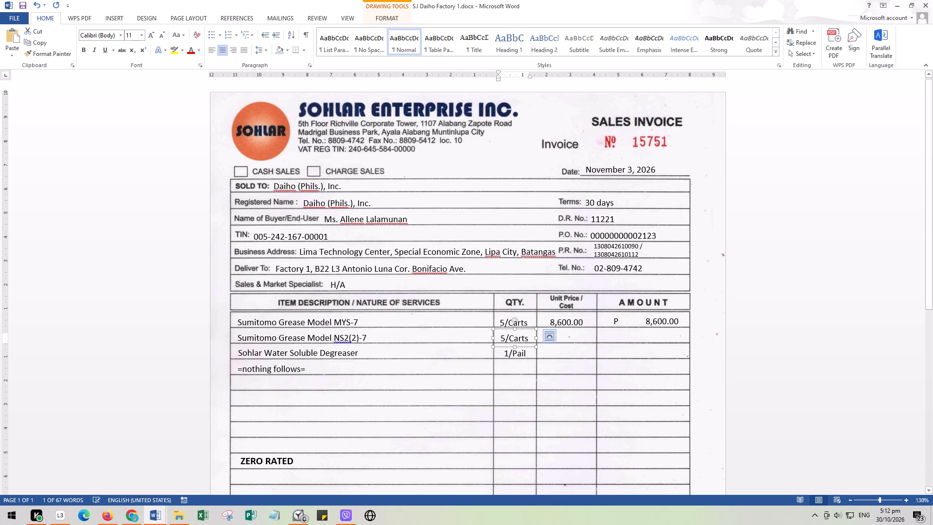
{"action": "key", "text": "Right"}
{"action": "left_click", "coordinate": [526, 317]}
{"action": "left_click", "coordinate": [529, 315]}
{"action": "key", "text": "Right"}
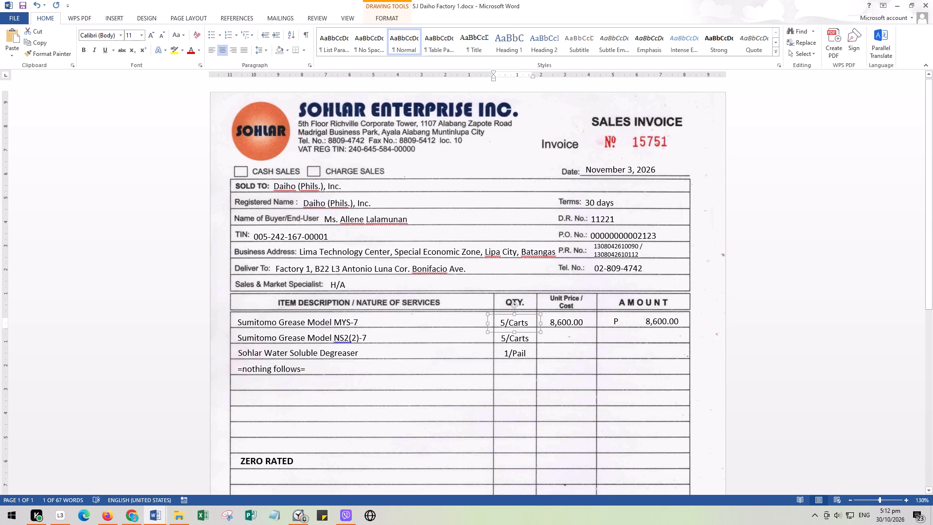
{"action": "key", "text": "Up"}
Set the unit prices to 5,490.00 for the first item and 6,300.00 for the second item.
{"action": "left_click", "coordinate": [583, 323]}
{"action": "key", "text": "ctrl+a"}
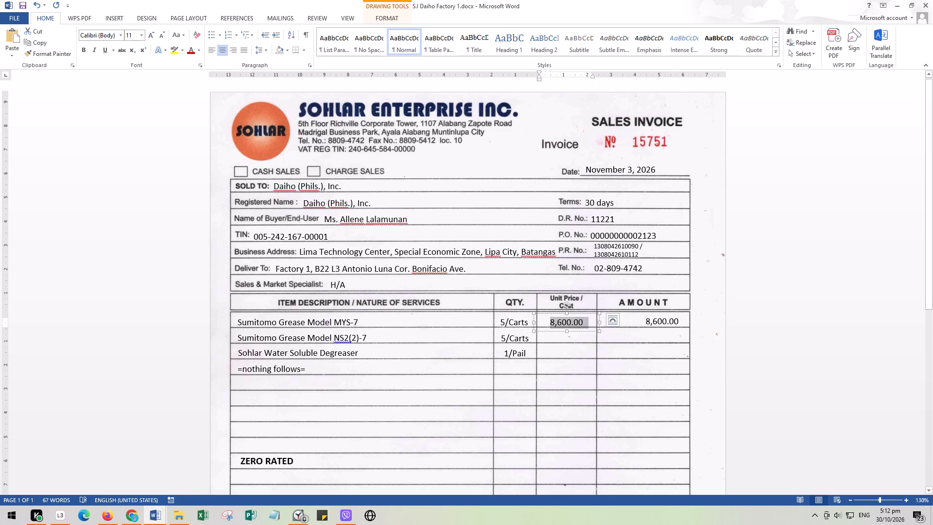
{"action": "type", "text": "5,490.00"}
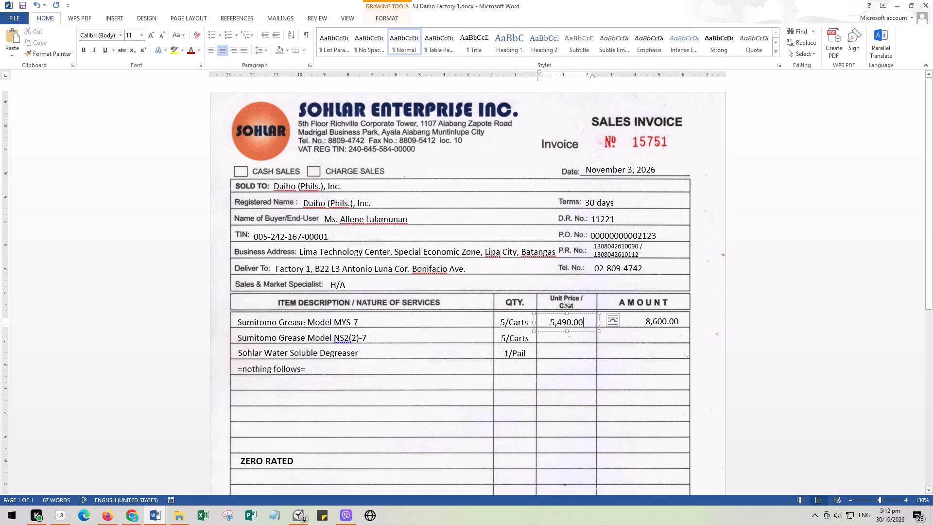
{"action": "left_click", "coordinate": [576, 341]}
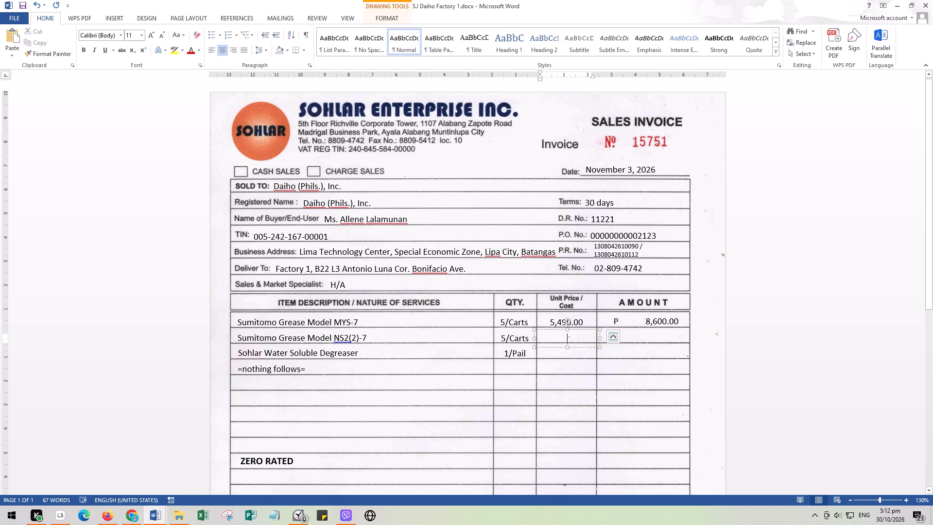
{"action": "type", "text": "6,300.00"}
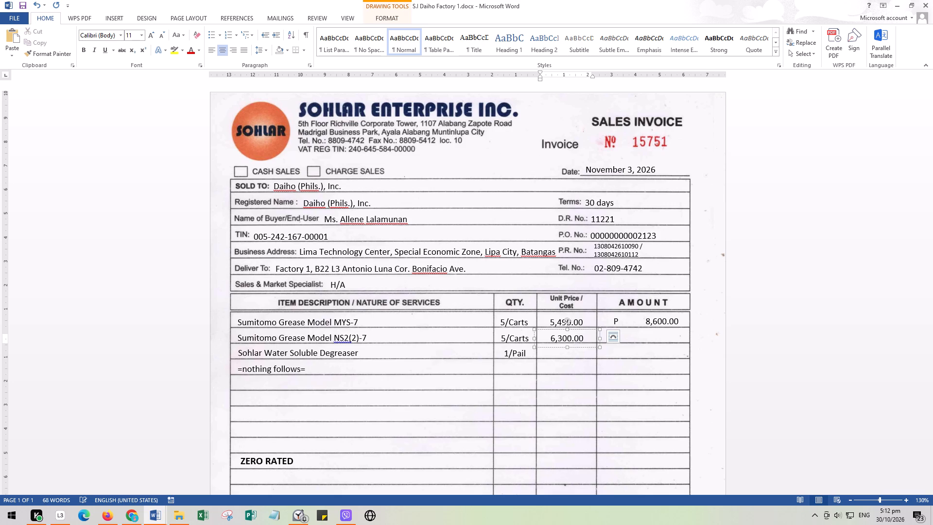
Enter a centered unit price of 8,600.00 for the third item and shift its text box down to align with the row.
{"action": "left_click", "coordinate": [570, 353]}
{"action": "key", "text": "ctrl+e"}
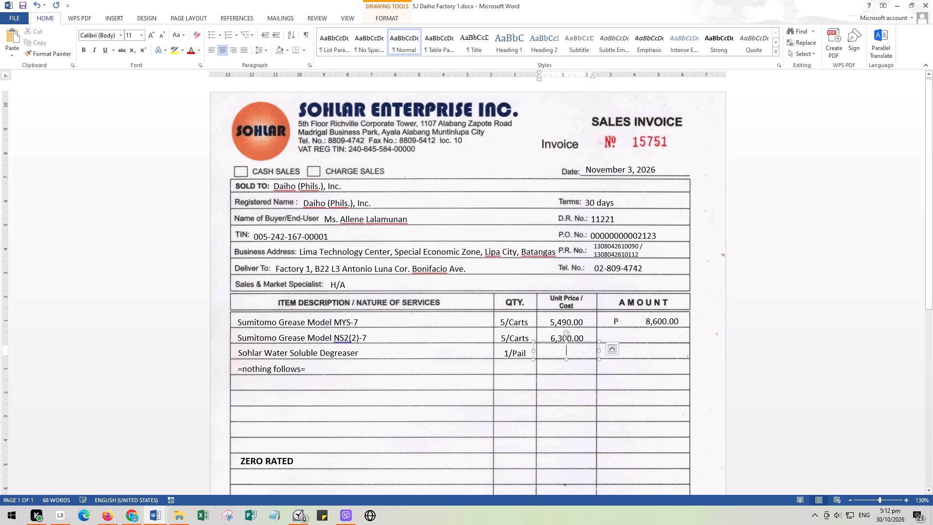
{"action": "type", "text": "8,600.00"}
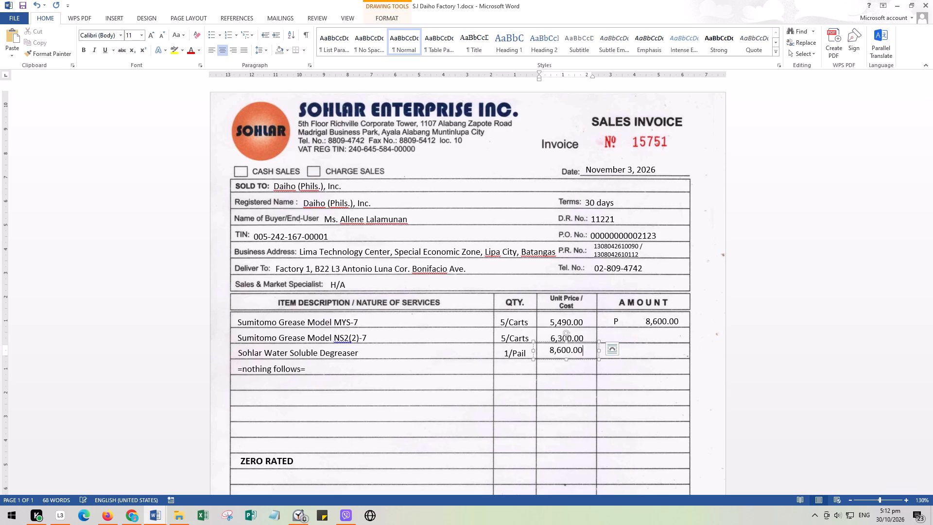
{"action": "left_click", "coordinate": [576, 342]}
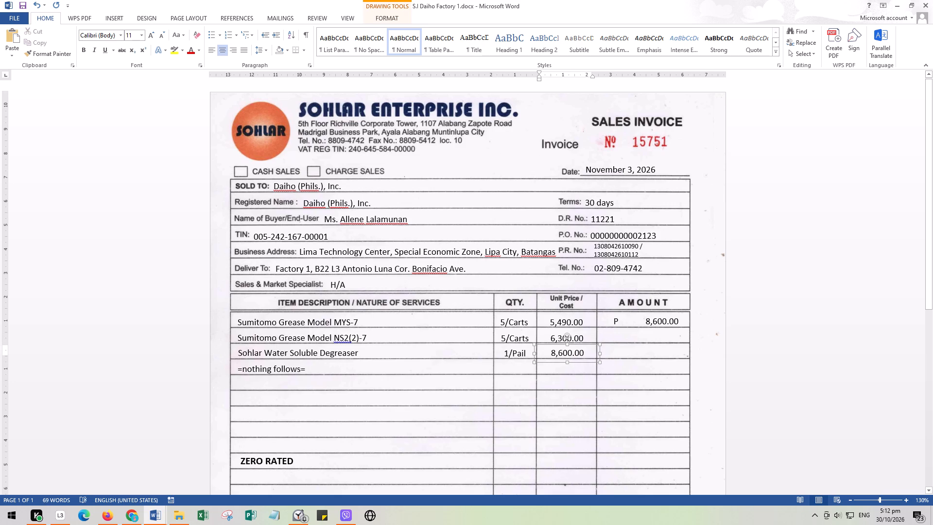
{"action": "key", "text": "Left"}
{"action": "key", "text": "Left"}
{"action": "key", "text": "Down"}
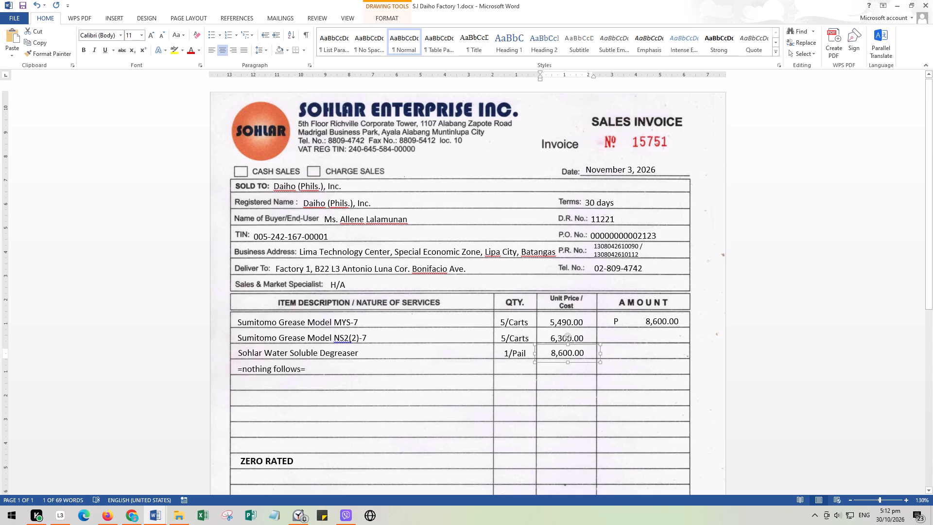
Set the amounts to 27,450.00 for the first item and 31,500.00 for the second item.
{"action": "left_click_drag", "start_coordinate": [681, 322], "coordinate": [646, 321]}
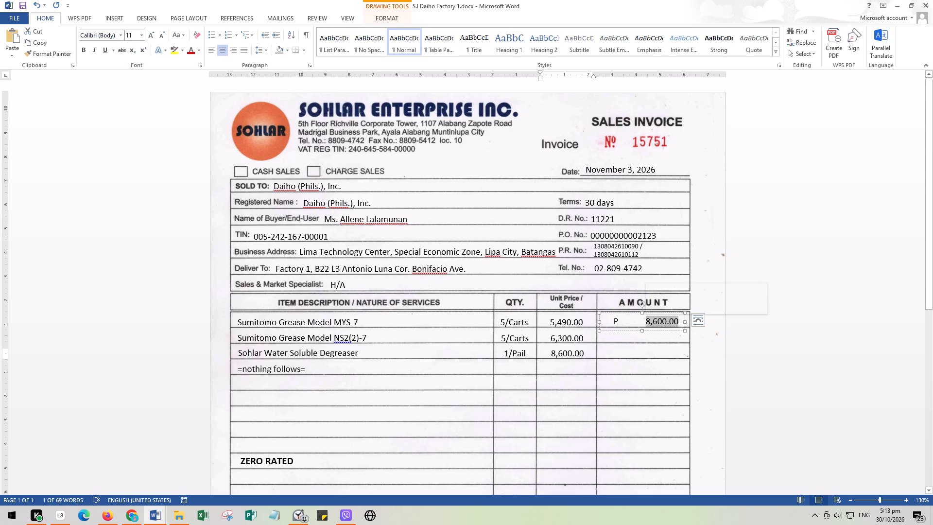
{"action": "type", "text": "27,450.00"}
{"action": "left_click", "coordinate": [678, 338]}
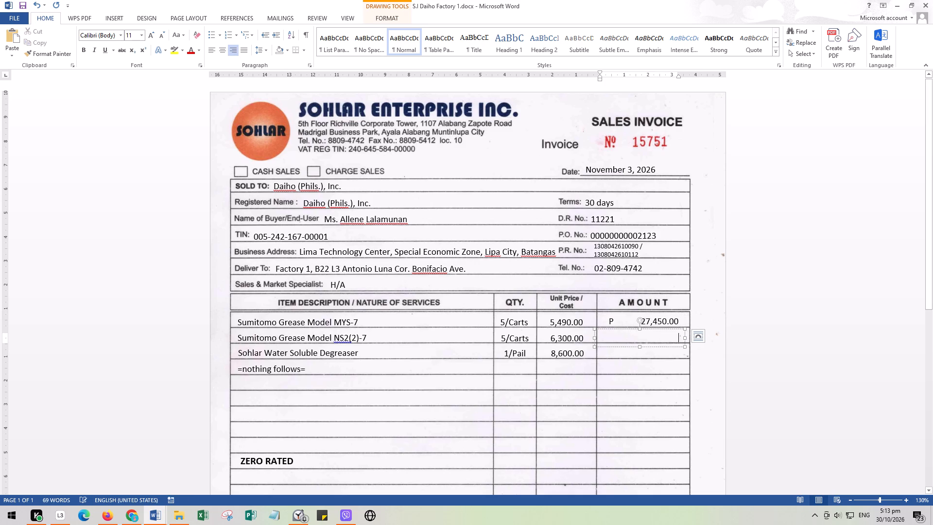
{"action": "type", "text": "31,500.00"}
Enter a right-aligned amount of 8,600.00 for the third item and nudge its text box down and left into alignment.
{"action": "left_click", "coordinate": [675, 353]}
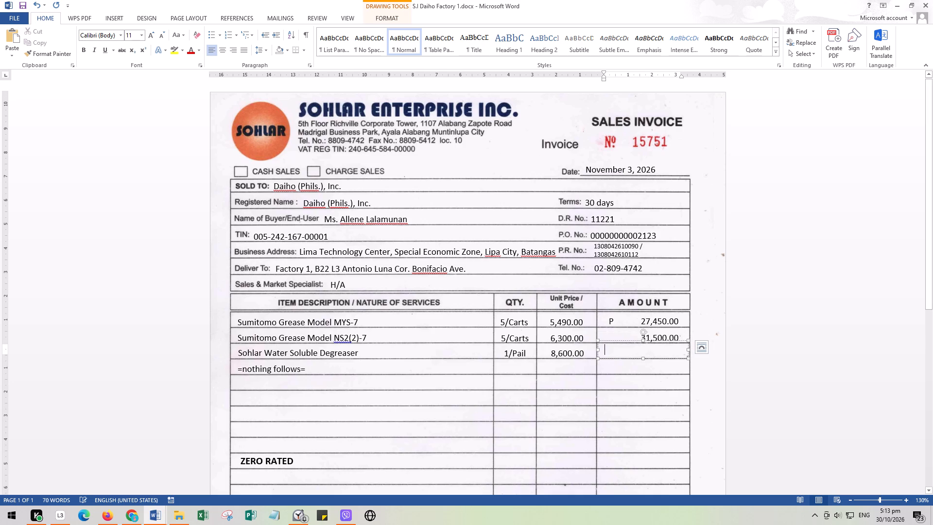
{"action": "key", "text": "ctrl+r"}
{"action": "type", "text": "8,600.00"}
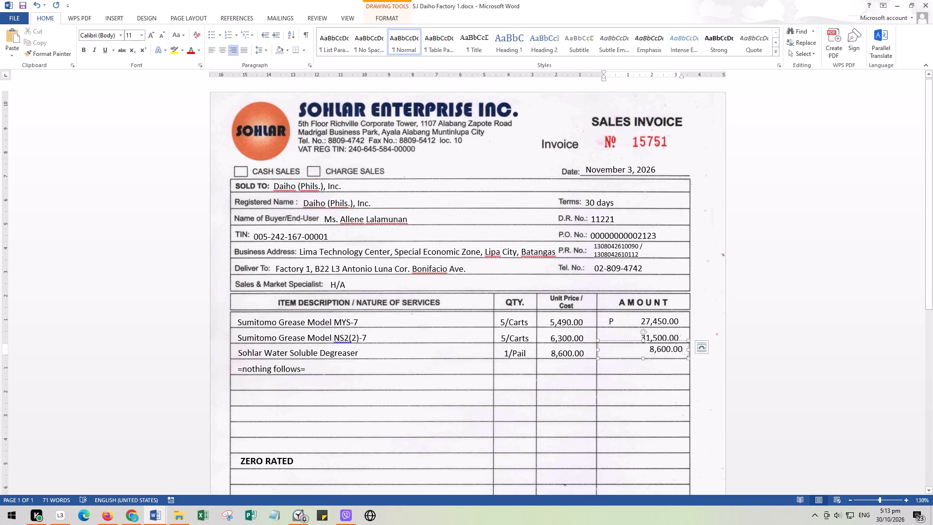
{"action": "left_click", "coordinate": [667, 342]}
{"action": "key", "text": "Down"}
{"action": "key", "text": "Down"}
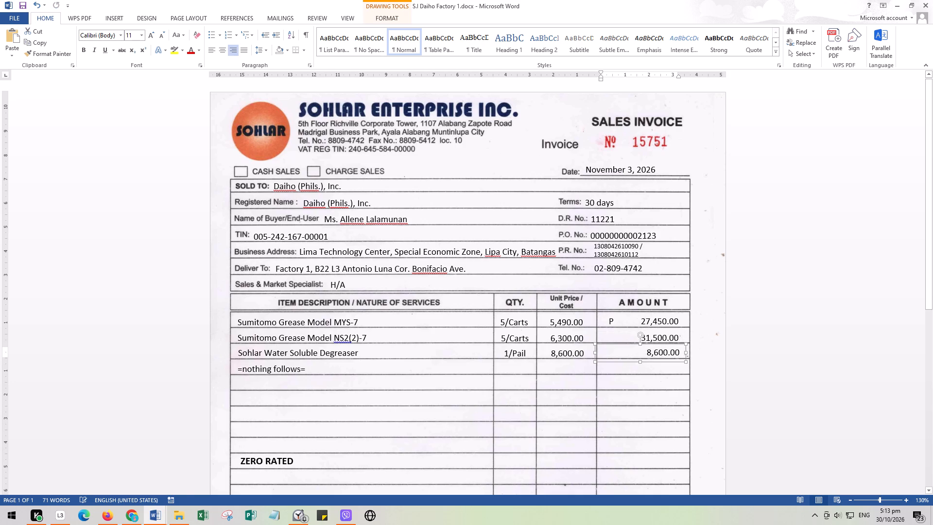
{"action": "key", "text": "Down"}
{"action": "key", "text": "Left"}
{"action": "left_click", "coordinate": [840, 370]}
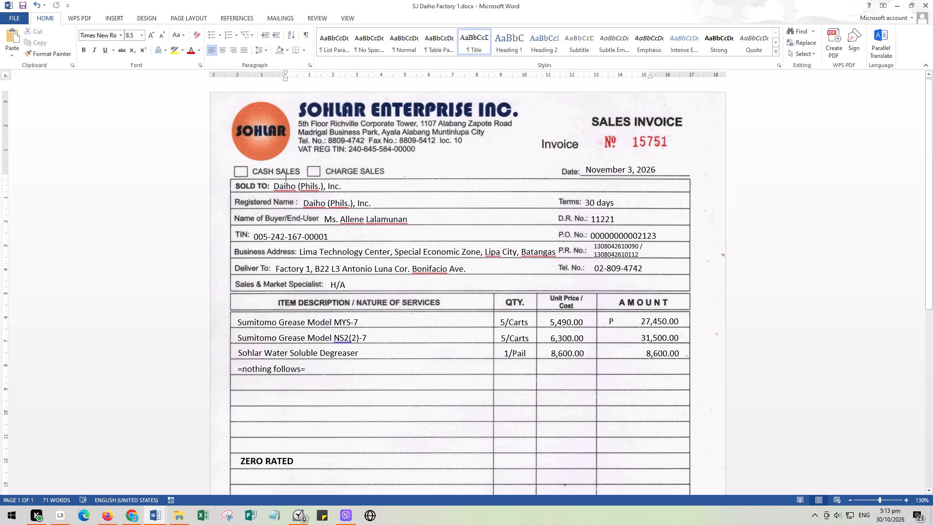
Set the Zero-Rated Sales amount to 67,550.00, keeping the P currency sign.
{"action": "scroll", "coordinate": [820, 376], "scroll_direction": "down", "scroll_amount": 1}
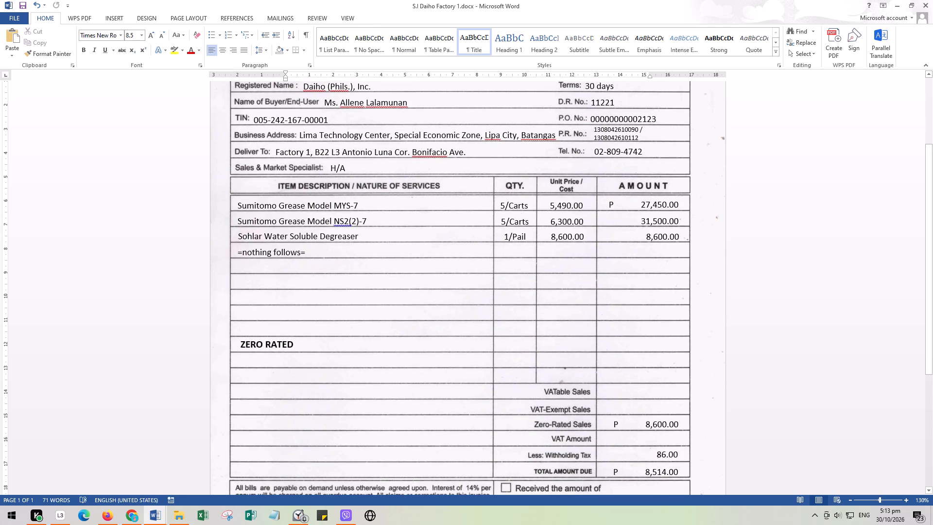
{"action": "left_click_drag", "start_coordinate": [684, 425], "coordinate": [647, 424]}
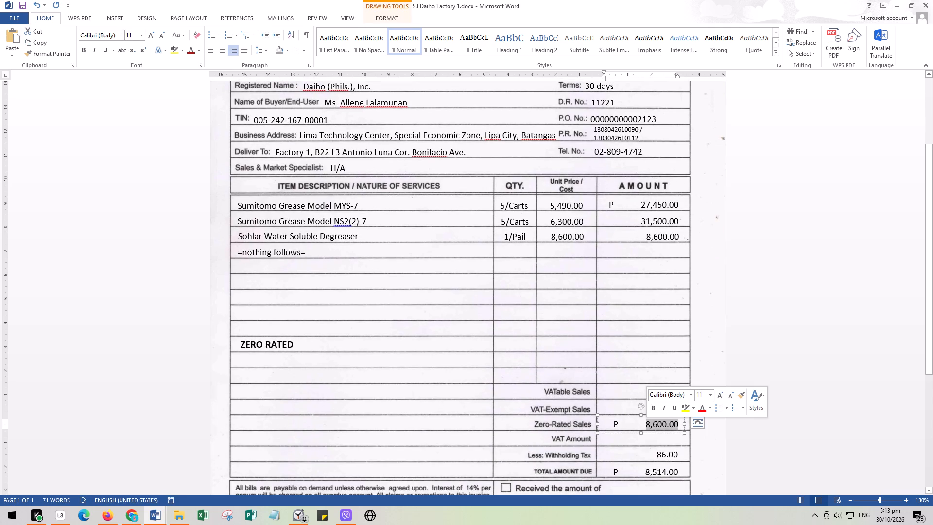
{"action": "type", "text": "67,550.00"}
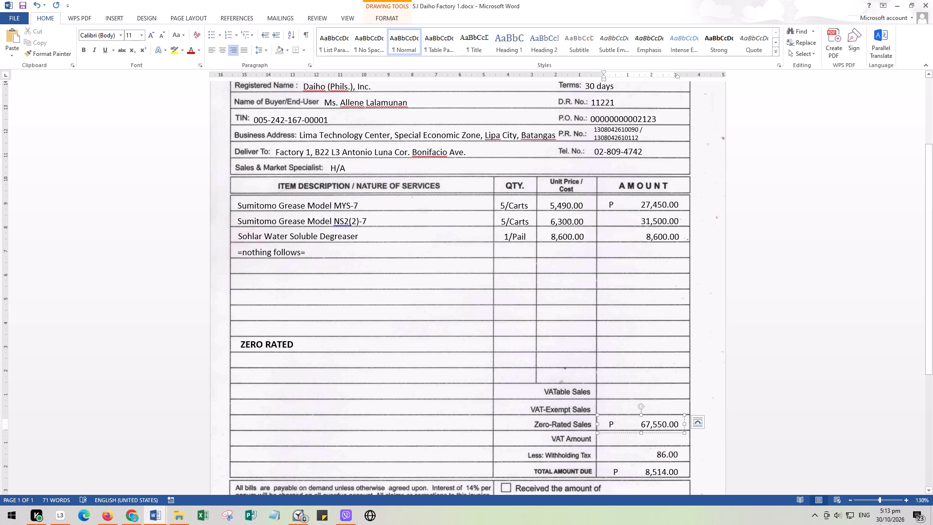
Open Calculator and compute 1% of 67550 for the withholding tax.
{"action": "left_click", "coordinate": [0, 516]}
{"action": "left_click", "coordinate": [257, 494]}
{"action": "left_click", "coordinate": [265, 486]}
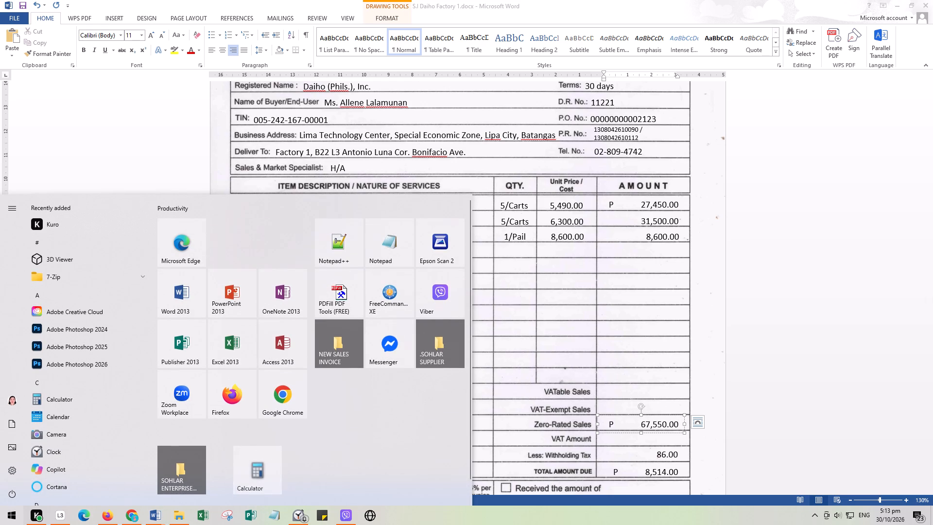
{"action": "triple_click", "coordinate": [197, 214]}
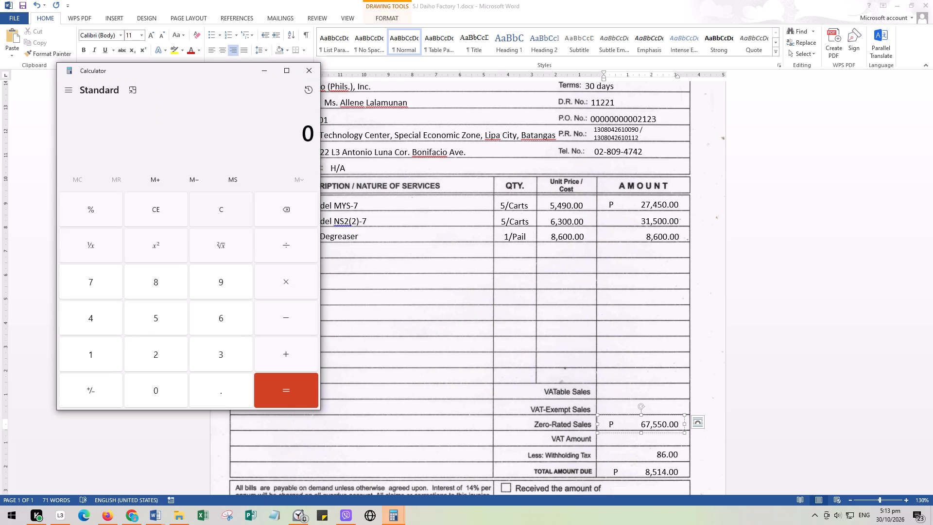
{"action": "left_click", "coordinate": [197, 214]}
{"action": "left_click", "coordinate": [197, 214]}
{"action": "type", "text": "67550"}
{"action": "type", "text": "*1%"}
{"action": "key", "text": "Return"}
Return to the Word invoice and set the Less: Withholding Tax amount to 675.50.
{"action": "key", "text": "alt+Tab"}
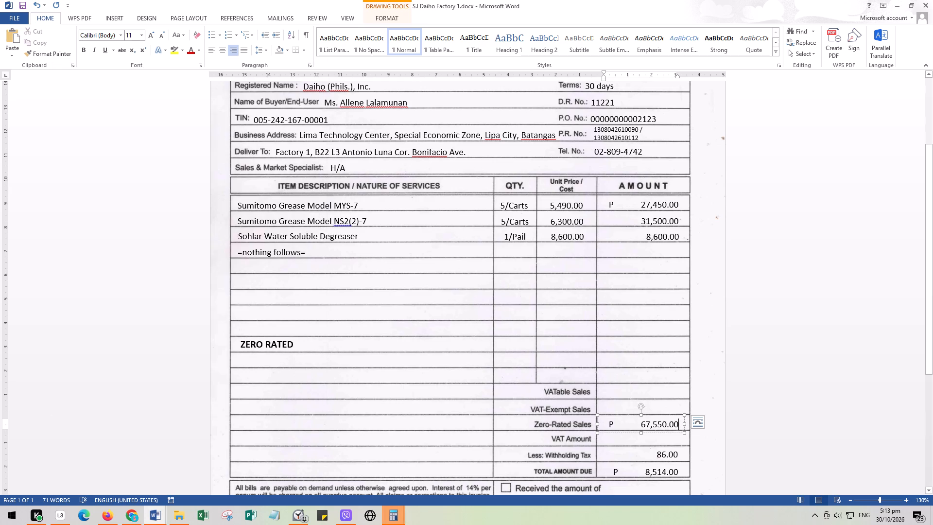
{"action": "left_click", "coordinate": [676, 456]}
{"action": "key", "text": "ctrl+a"}
{"action": "type", "text": "675.50"}
In Calculator, subtract 67550 from the withholding tax result and copy the figure 66,874.5 without its minus sign.
{"action": "key", "text": "alt+Tab"}
{"action": "key", "text": "alt+Tab"}
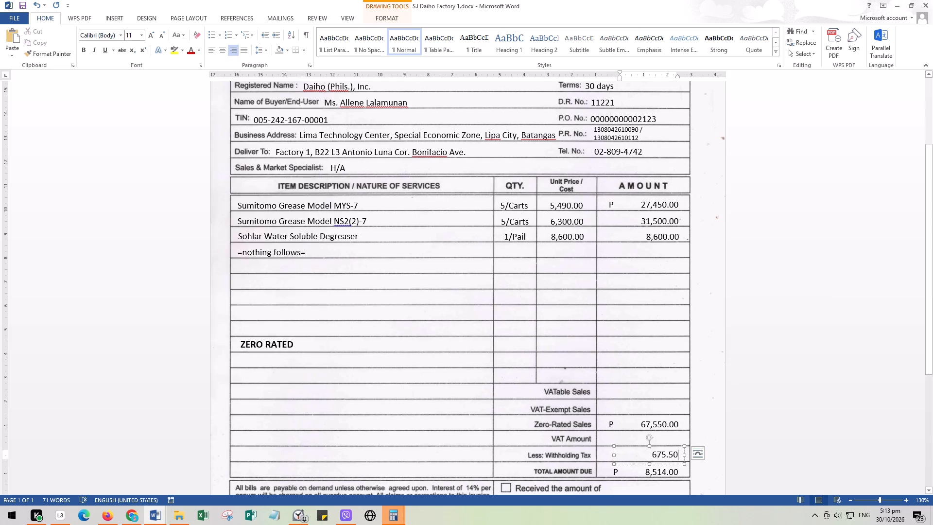
{"action": "key", "text": "alt+Tab"}
{"action": "left_click", "coordinate": [278, 316]}
{"action": "type", "text": "67550"}
{"action": "key", "text": "Return"}
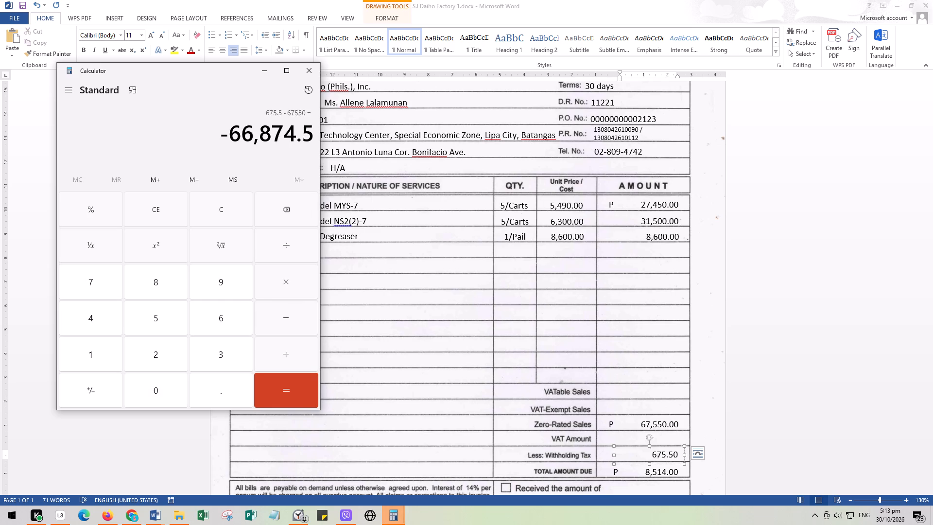
{"action": "left_click_drag", "start_coordinate": [232, 132], "coordinate": [310, 137]}
{"action": "key", "text": "ctrl+c"}
{"action": "key", "text": "ctrl+c"}
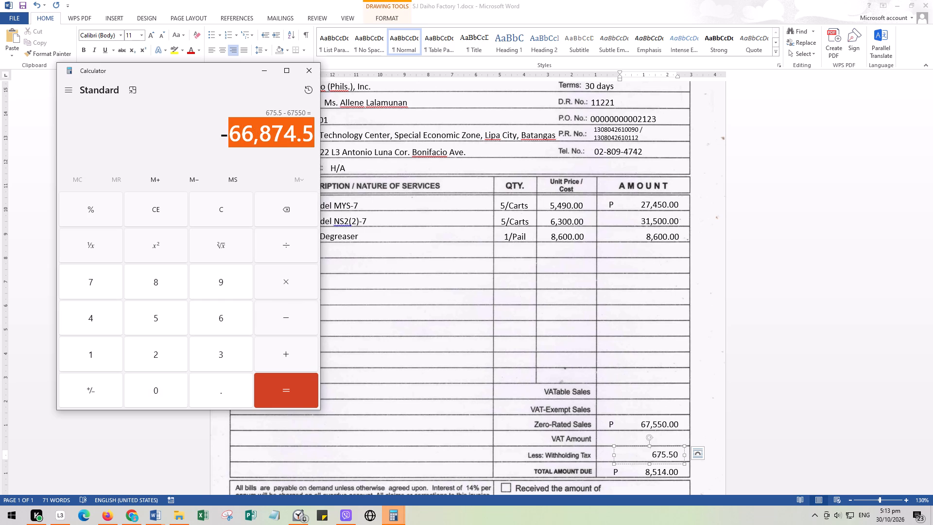
Return to the Word invoice and set the TOTAL AMOUNT DUE to 66,874.50, keeping the P currency sign.
{"action": "key", "text": "alt+Tab"}
{"action": "left_click", "coordinate": [658, 471]}
{"action": "left_click_drag", "start_coordinate": [679, 472], "coordinate": [648, 469]}
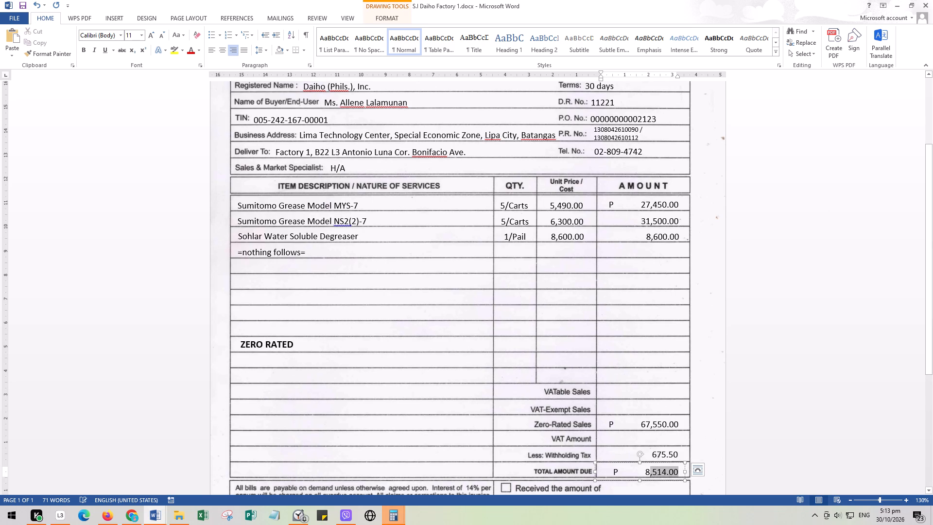
{"action": "left_click_drag", "start_coordinate": [648, 469], "coordinate": [647, 469]}
{"action": "key", "text": "ctrl+v"}
{"action": "key", "text": "0"}
Clear Calculator, then nudge the invoice's TOTAL AMOUNT DUE text box slightly up and to the right.
{"action": "key", "text": "alt+Tab"}
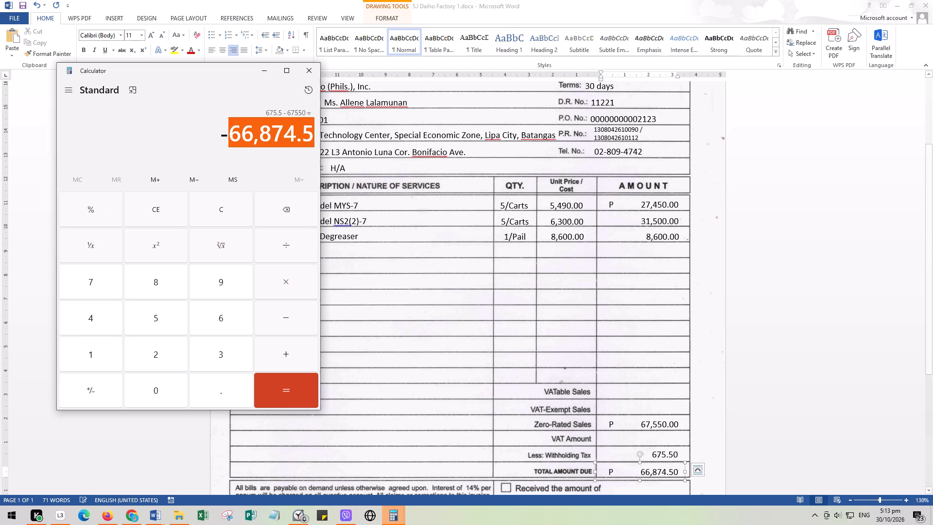
{"action": "triple_click", "coordinate": [204, 205]}
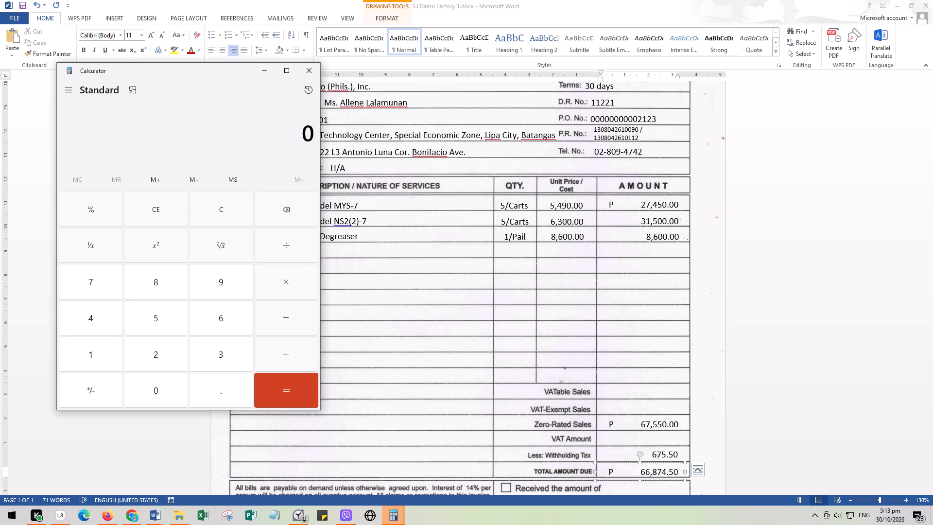
{"action": "left_click", "coordinate": [619, 462]}
{"action": "left_click", "coordinate": [622, 463]}
{"action": "key", "text": "Up"}
{"action": "key", "text": "Right"}
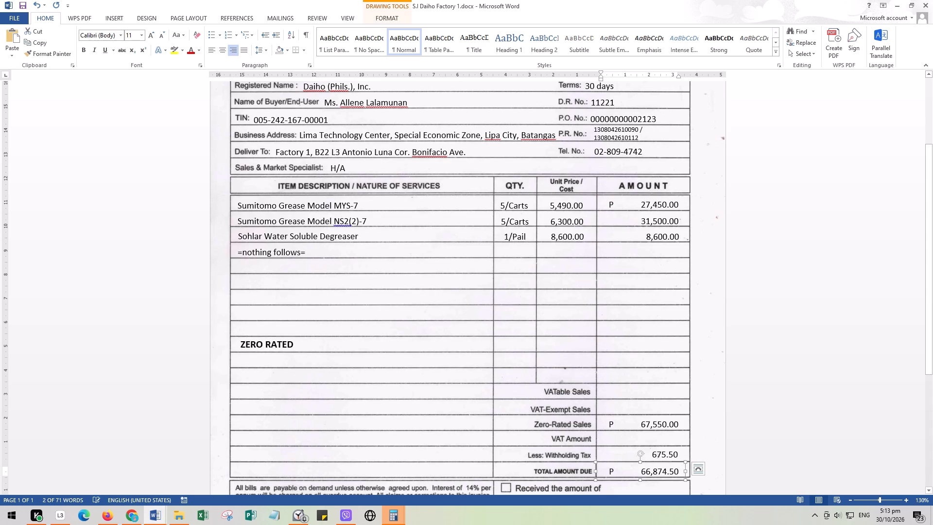
Close the extra Calculator window and bring up the remaining one, cleared for a new calculation.
{"action": "left_click", "coordinate": [390, 514]}
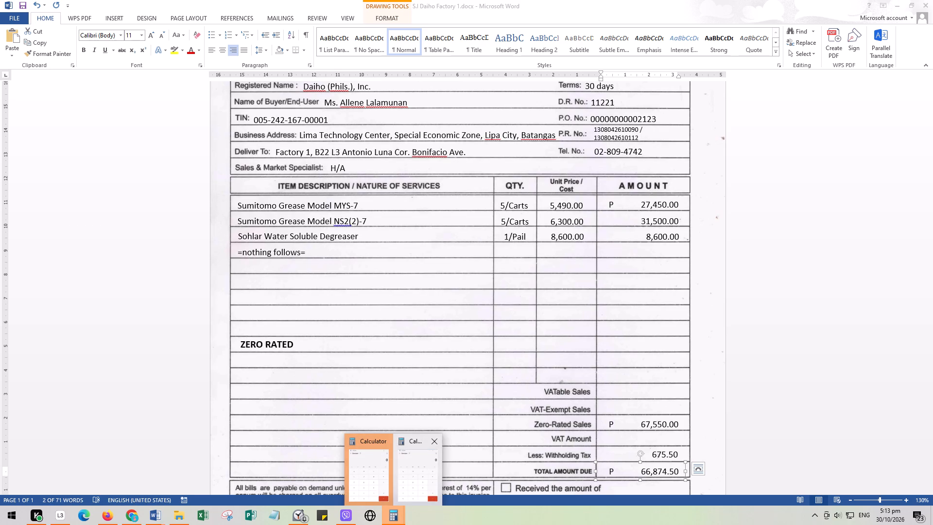
{"action": "left_click", "coordinate": [435, 439]}
{"action": "left_click", "coordinate": [388, 473]}
{"action": "double_click", "coordinate": [213, 214]}
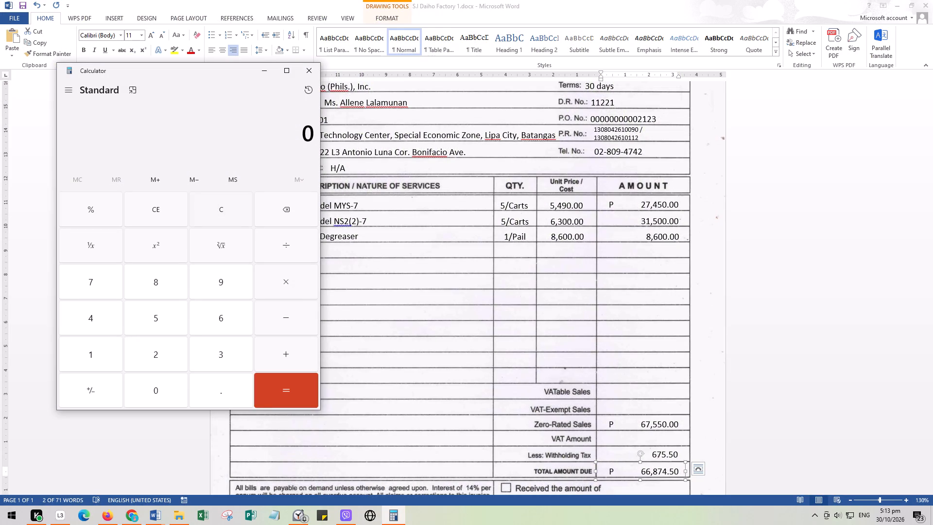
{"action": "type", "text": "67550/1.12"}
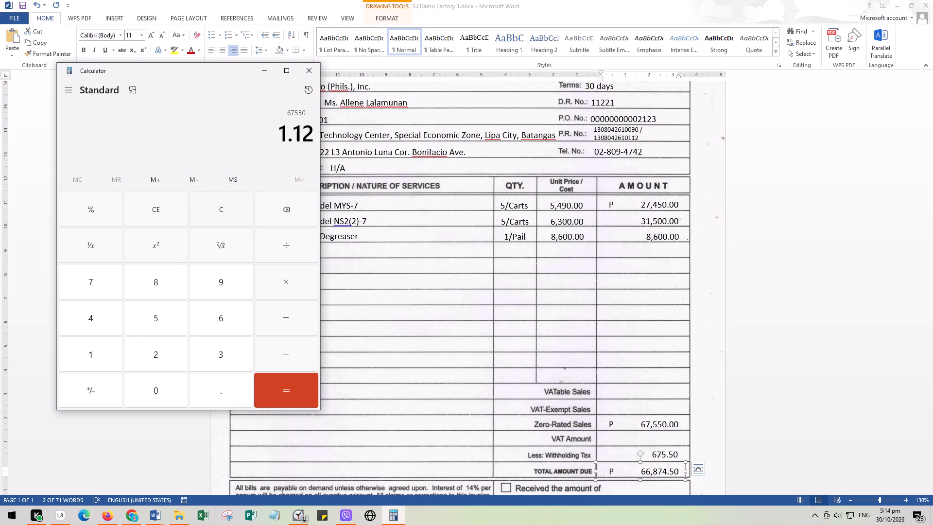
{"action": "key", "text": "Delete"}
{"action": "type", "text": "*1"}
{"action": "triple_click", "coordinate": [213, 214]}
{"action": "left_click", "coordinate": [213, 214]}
Recheck the invoice figures by computing 1% of 67550 and subtracting 67550 from it, then close Calculator.
{"action": "type", "text": "67550*1%"}
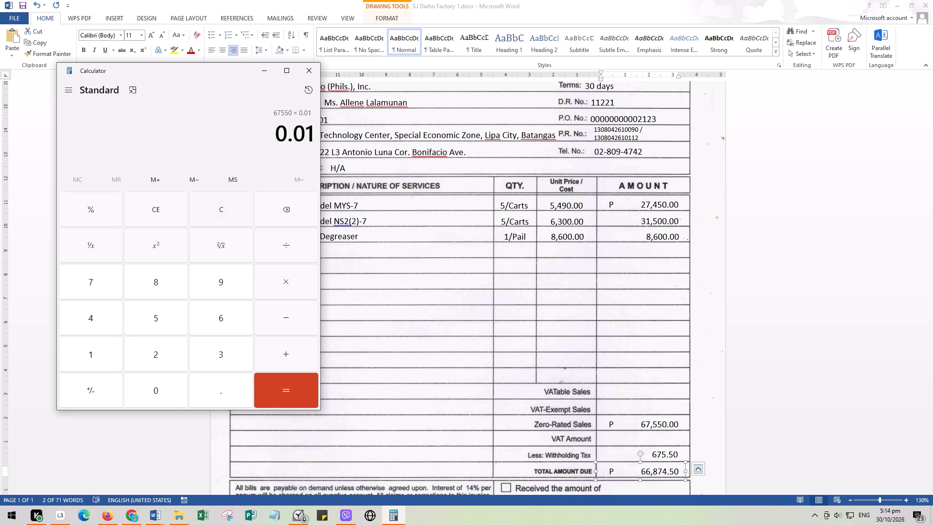
{"action": "key", "text": "Return"}
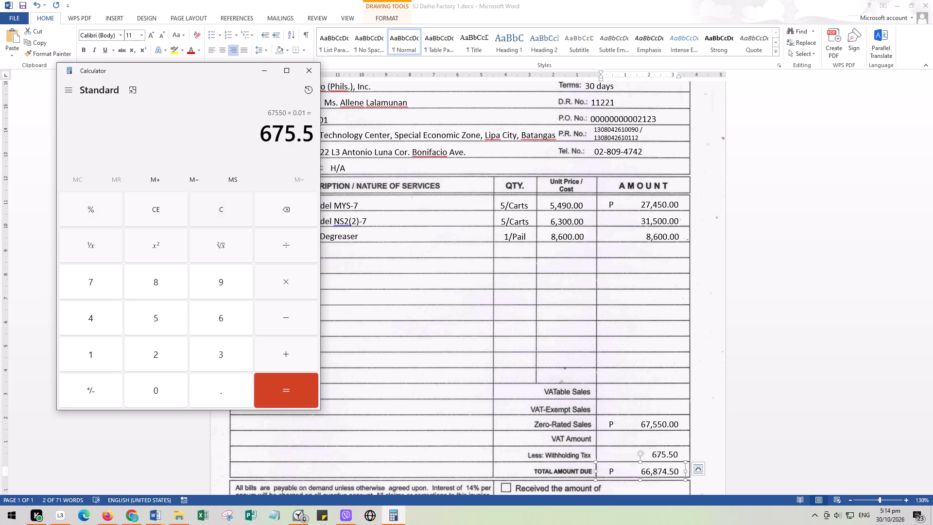
{"action": "type", "text": "-67550"}
{"action": "key", "text": "Return"}
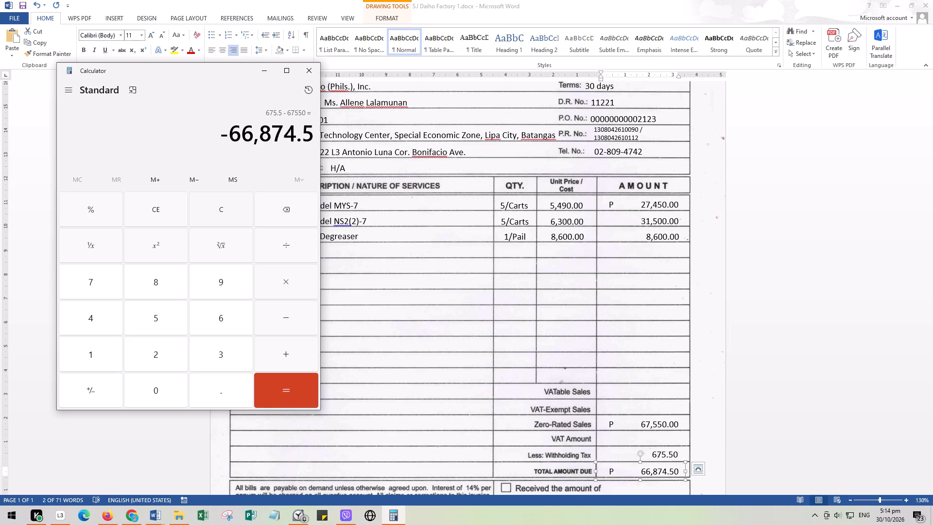
{"action": "left_click", "coordinate": [316, 69]}
Look over the Word sales invoice, from the totals and footer back to the header and item rows.
{"action": "left_click", "coordinate": [829, 354]}
{"action": "scroll", "coordinate": [832, 353], "scroll_direction": "down", "scroll_amount": 1}
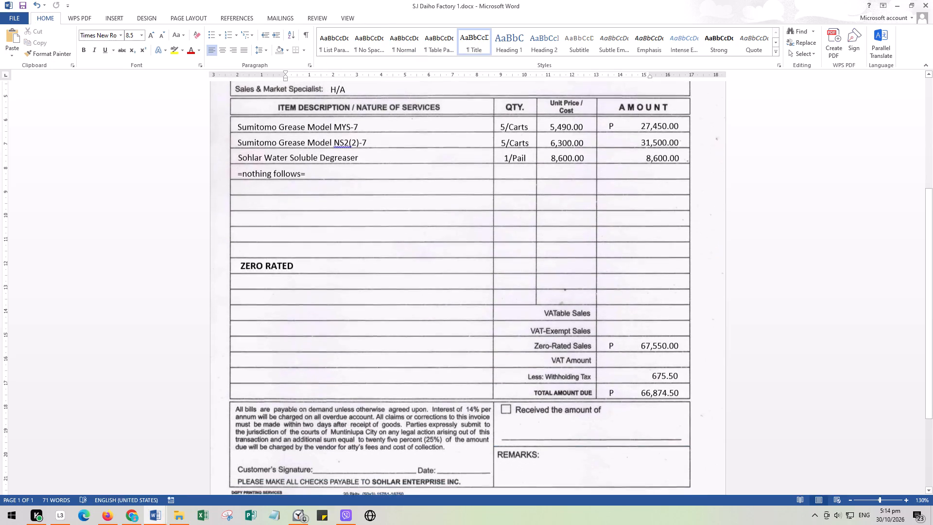
{"action": "scroll", "coordinate": [822, 362], "scroll_direction": "down", "scroll_amount": 1}
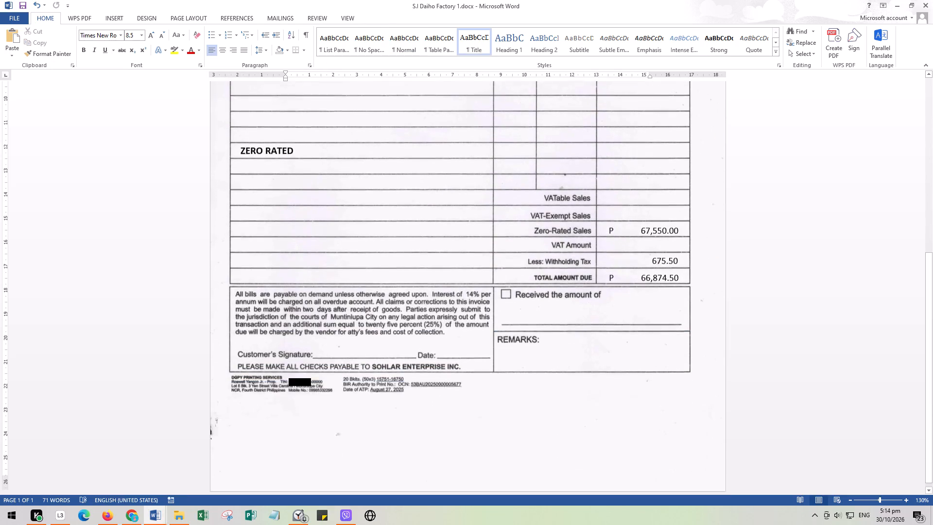
{"action": "scroll", "coordinate": [822, 362], "scroll_direction": "up", "scroll_amount": 3}
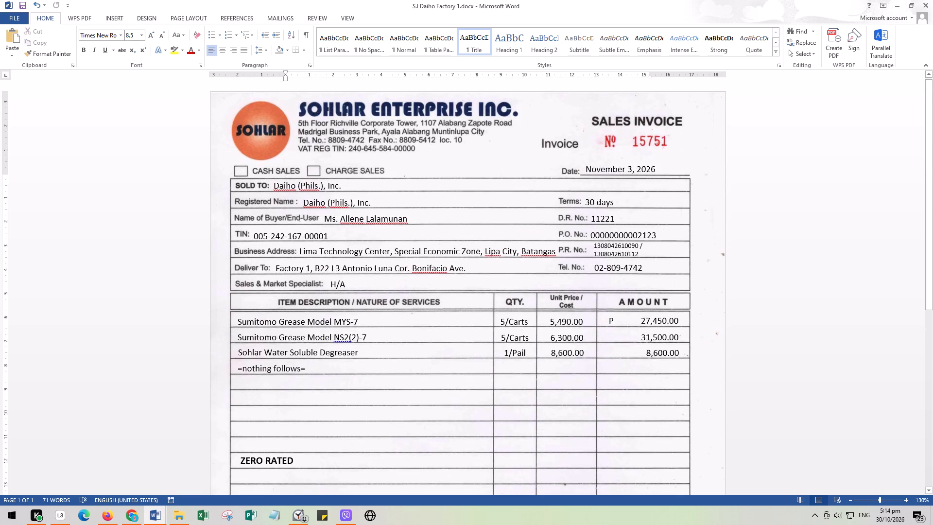
{"action": "left_click", "coordinate": [795, 300]}
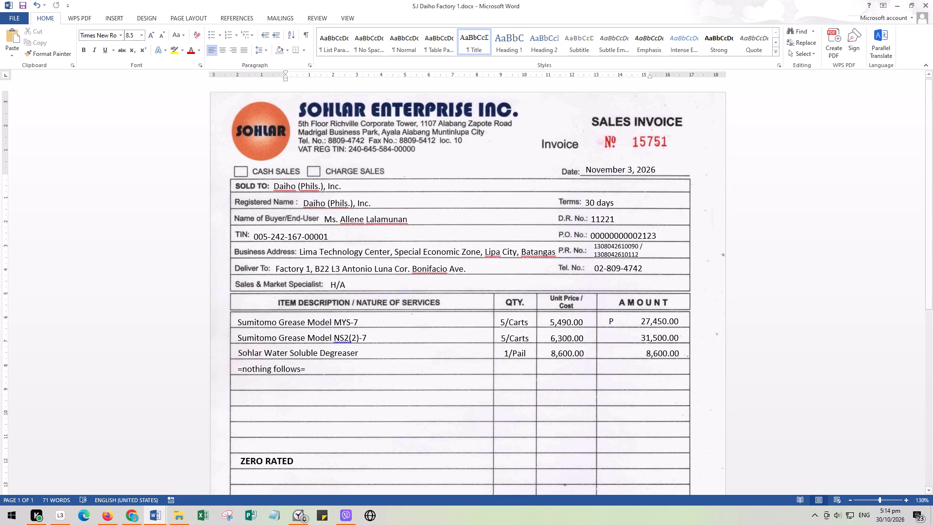
Open the delivery receipt D.R Daiho Lima F1.docx from the NEW DELIVERY RECEIPT folder.
{"action": "left_click", "coordinate": [156, 520]}
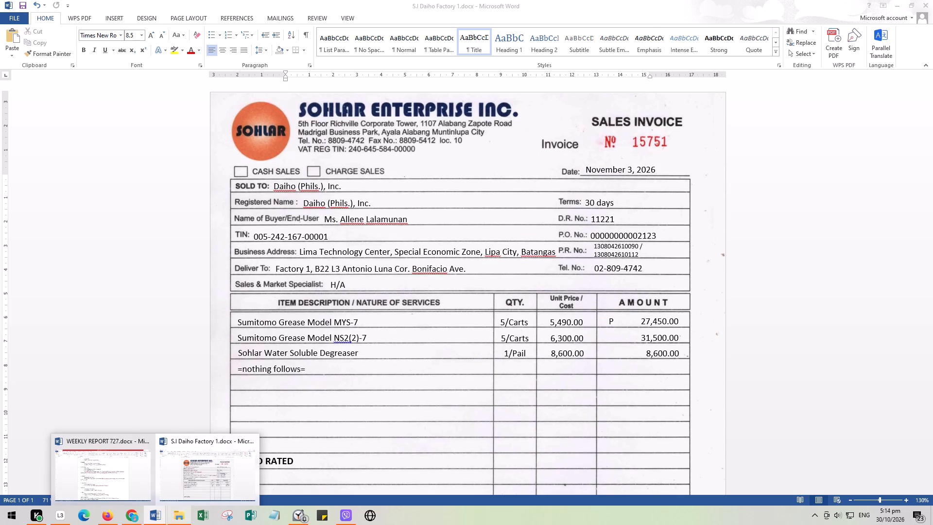
{"action": "left_click", "coordinate": [172, 514]}
{"action": "left_click", "coordinate": [85, 202]}
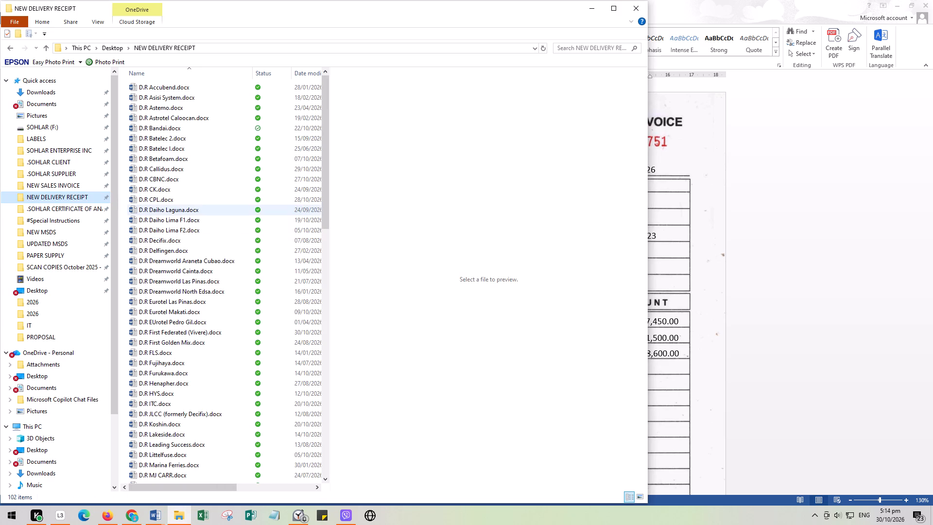
{"action": "double_click", "coordinate": [200, 222]}
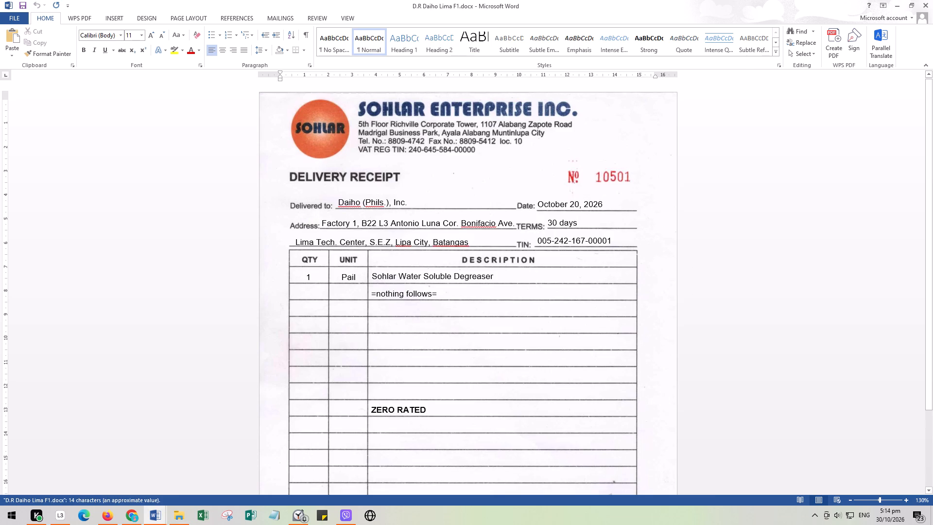
Copy the date November 3, 2026 from the sales invoice into the delivery receipt's Date field.
{"action": "key", "text": "alt+Tab"}
{"action": "left_click", "coordinate": [627, 175]}
{"action": "key", "text": "ctrl+a"}
{"action": "key", "text": "ctrl+c"}
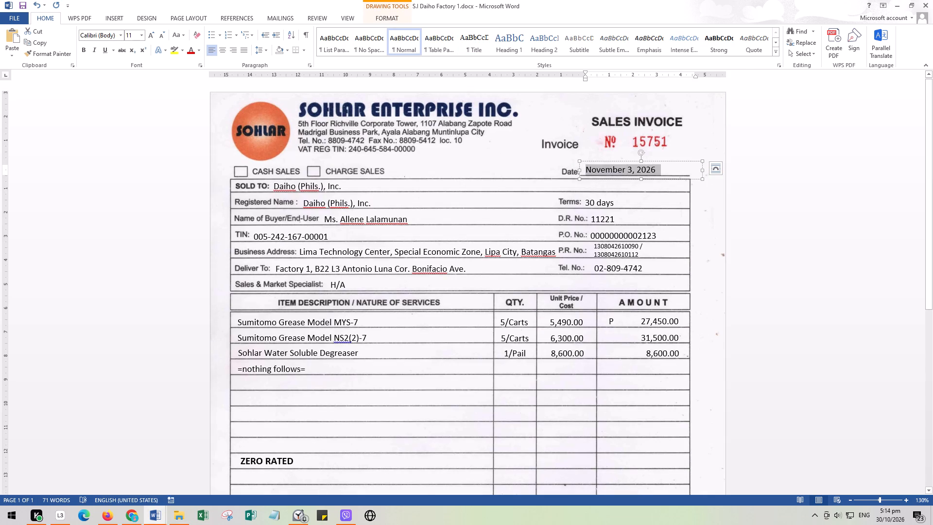
{"action": "key", "text": "alt+Tab"}
{"action": "left_click", "coordinate": [578, 206]}
{"action": "key", "text": "ctrl+a"}
{"action": "key", "text": "ctrl+v"}
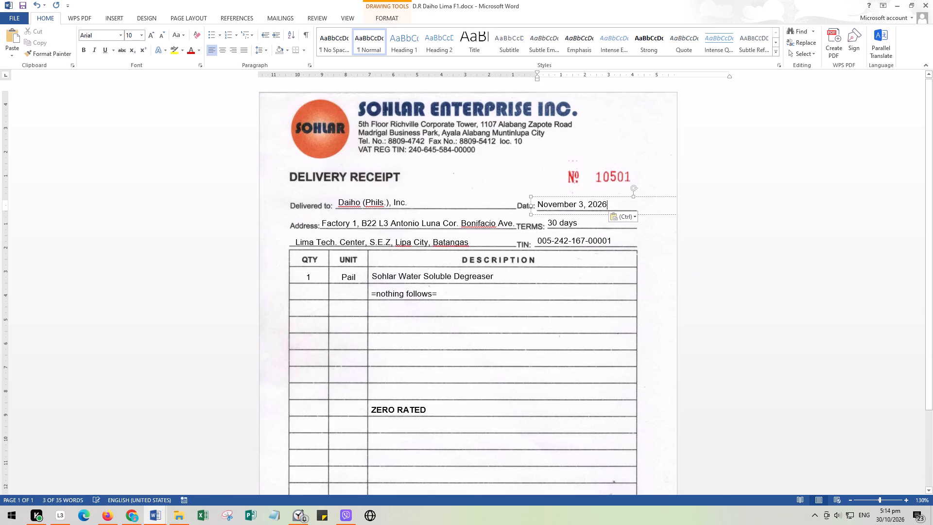
{"action": "key", "text": "alt+Tab"}
{"action": "key", "text": "alt+Tab"}
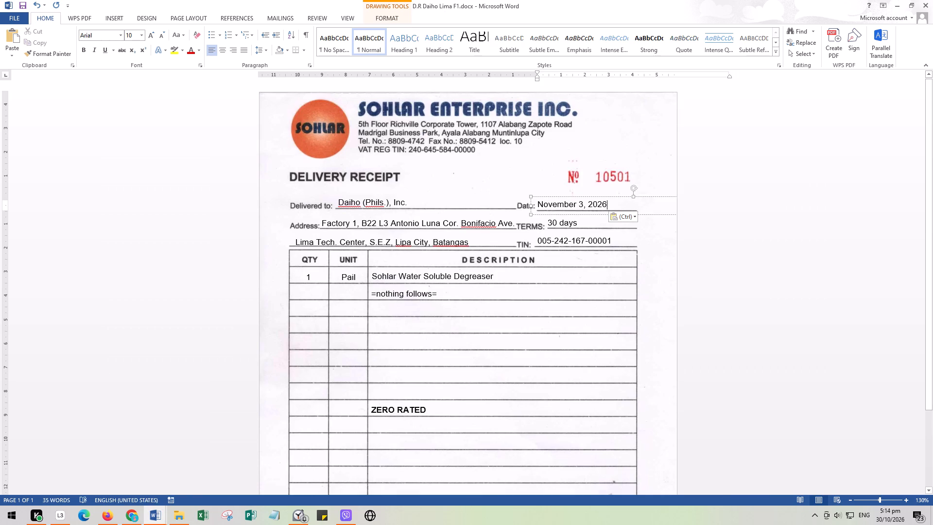
Move the =nothing follows= text on the delivery receipt from the second description row to the third.
{"action": "left_click", "coordinate": [417, 296]}
{"action": "key", "text": "ctrl+a"}
{"action": "key", "text": "ctrl+x"}
{"action": "left_click", "coordinate": [401, 329]}
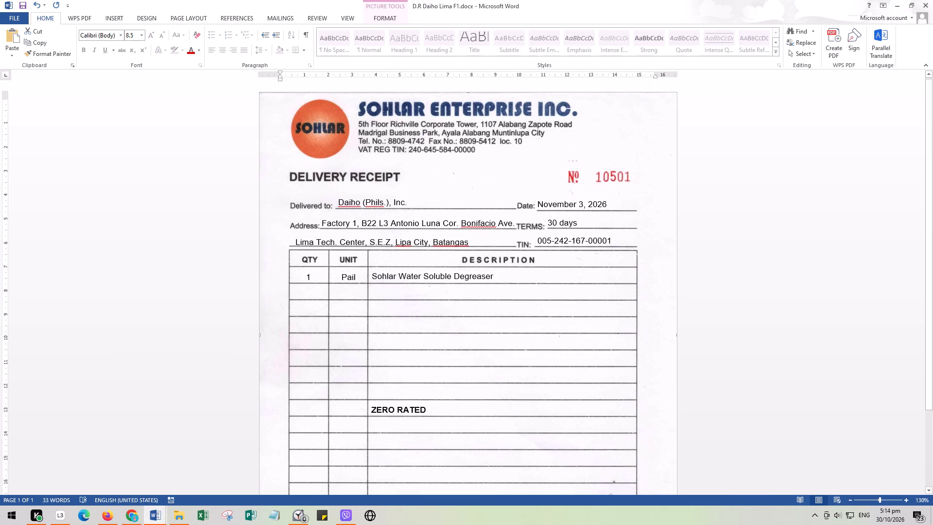
{"action": "left_click", "coordinate": [400, 317]}
{"action": "left_click", "coordinate": [400, 340]}
{"action": "left_click", "coordinate": [403, 311]}
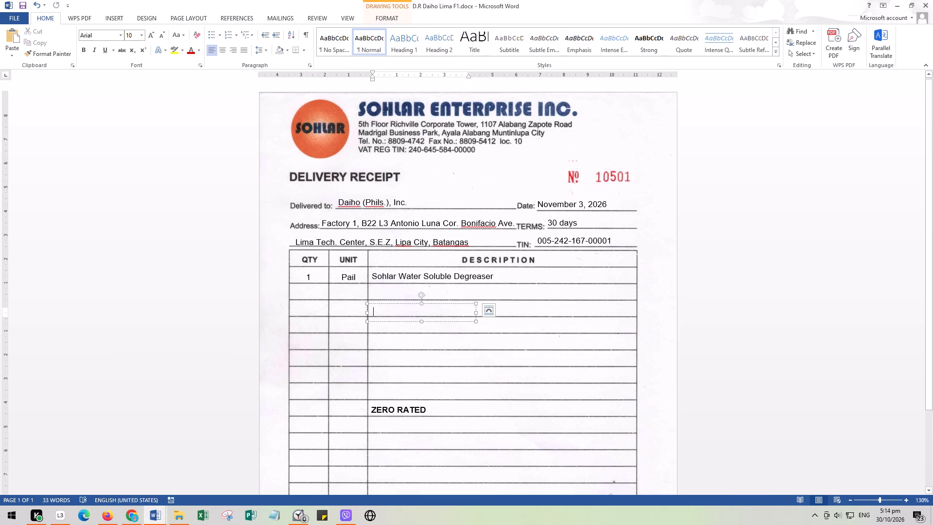
{"action": "key", "text": "ctrl+v"}
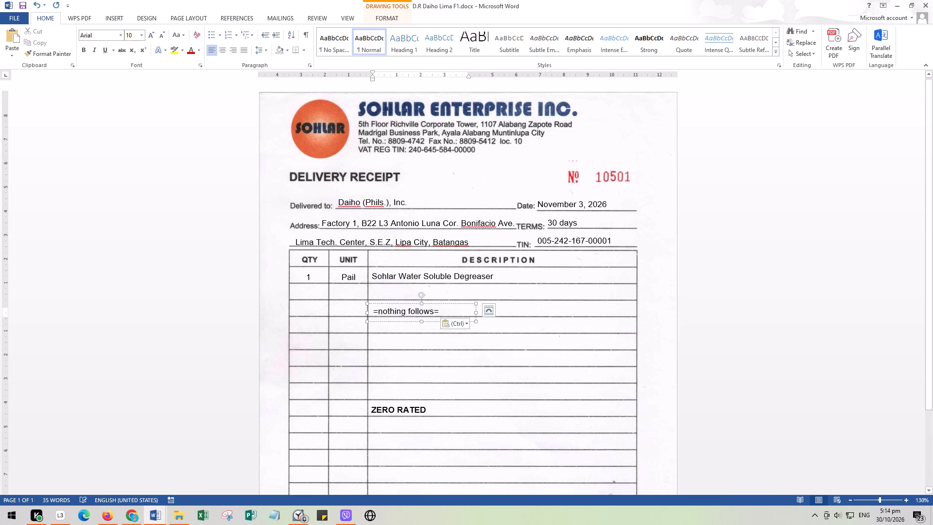
Duplicate the =nothing follows= text box and place the copy on the fourth description row.
{"action": "left_click", "coordinate": [409, 304]}
{"action": "key", "text": "ctrl+c"}
{"action": "key", "text": "ctrl+v"}
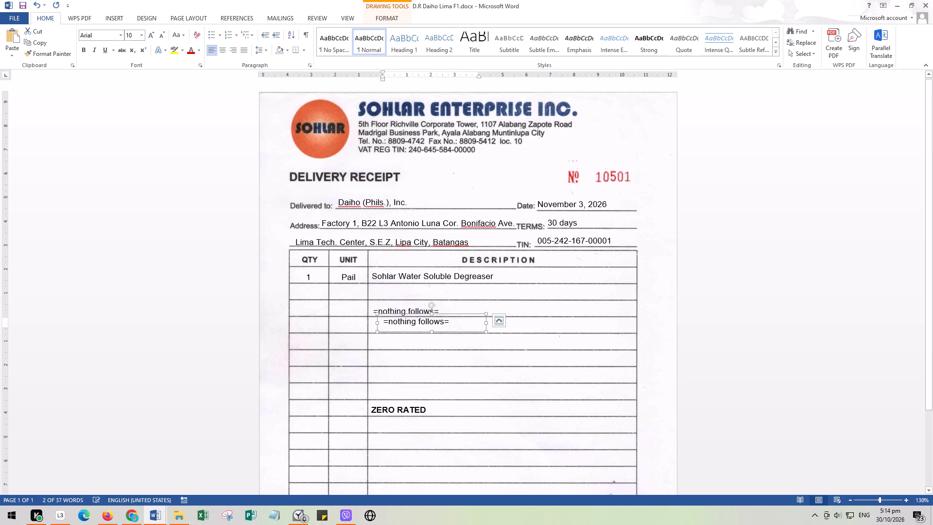
{"action": "left_click_drag", "start_coordinate": [412, 314], "coordinate": [402, 318]}
{"action": "key", "text": "Down"}
{"action": "key", "text": "Down"}
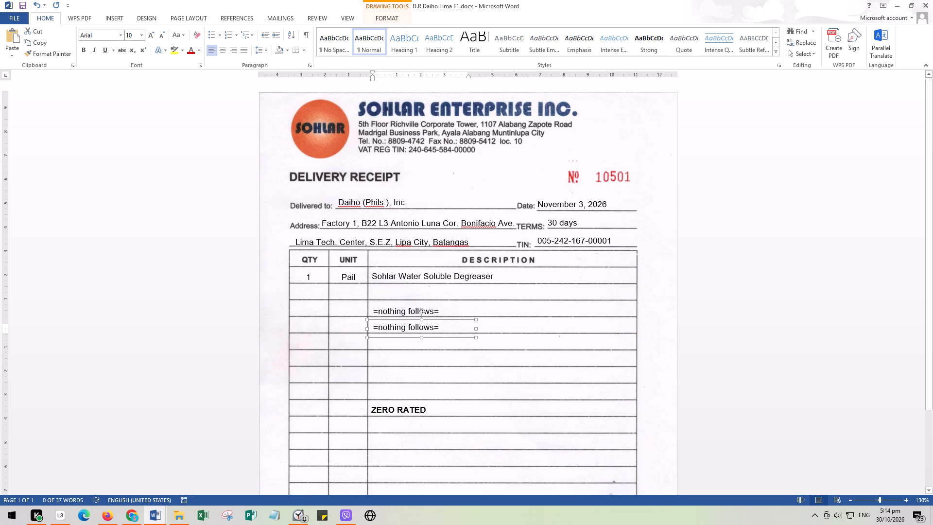
Move Sohlar Water Soluble Degreaser from the first description row to the third, widening that text box to fit one line.
{"action": "left_click", "coordinate": [408, 309]}
{"action": "left_click", "coordinate": [421, 277]}
{"action": "key", "text": "ctrl+a"}
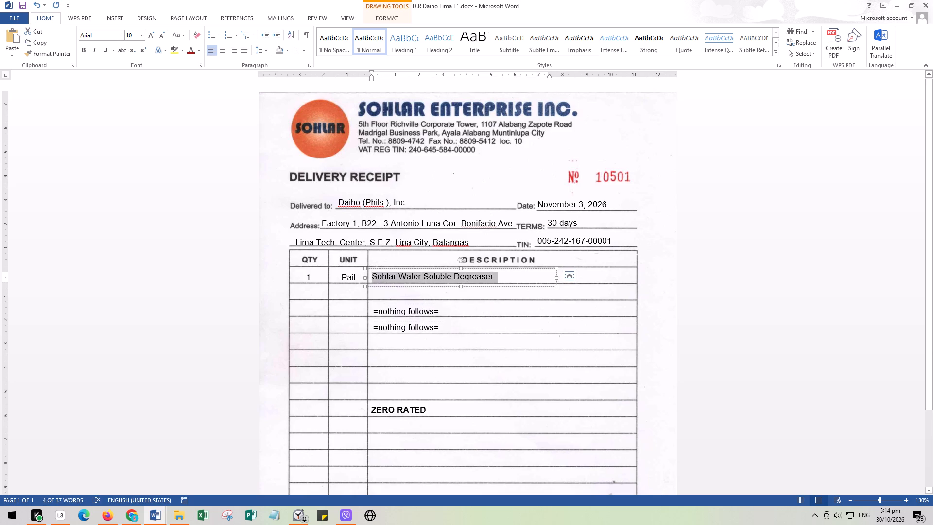
{"action": "key", "text": "ctrl+x"}
{"action": "left_click", "coordinate": [416, 309]}
{"action": "key", "text": "ctrl+a"}
{"action": "key", "text": "ctrl+v"}
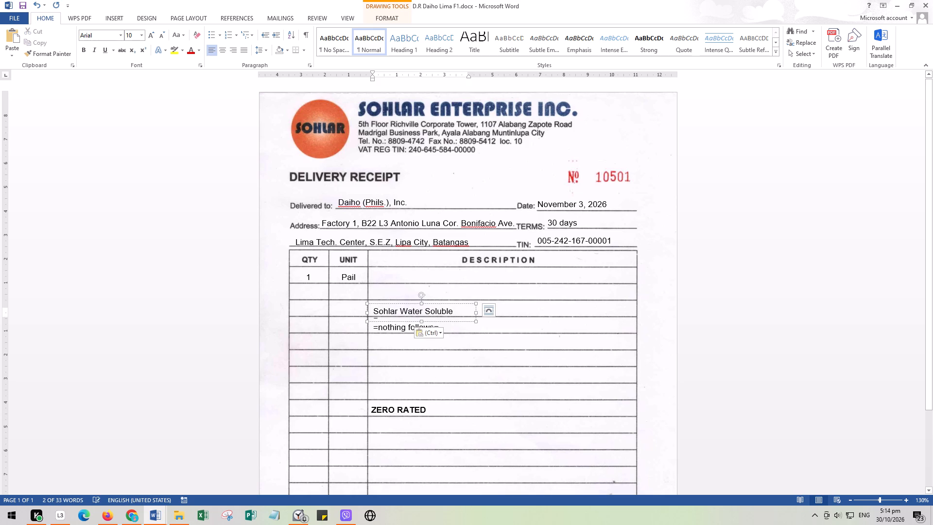
{"action": "left_click_drag", "start_coordinate": [476, 312], "coordinate": [522, 312]}
Copy Sumitomo Grease Model MYS-7 from the sales invoice into the delivery receipt's first description row.
{"action": "key", "text": "alt+Tab"}
{"action": "left_click", "coordinate": [339, 323]}
{"action": "key", "text": "ctrl+a"}
{"action": "key", "text": "ctrl+x"}
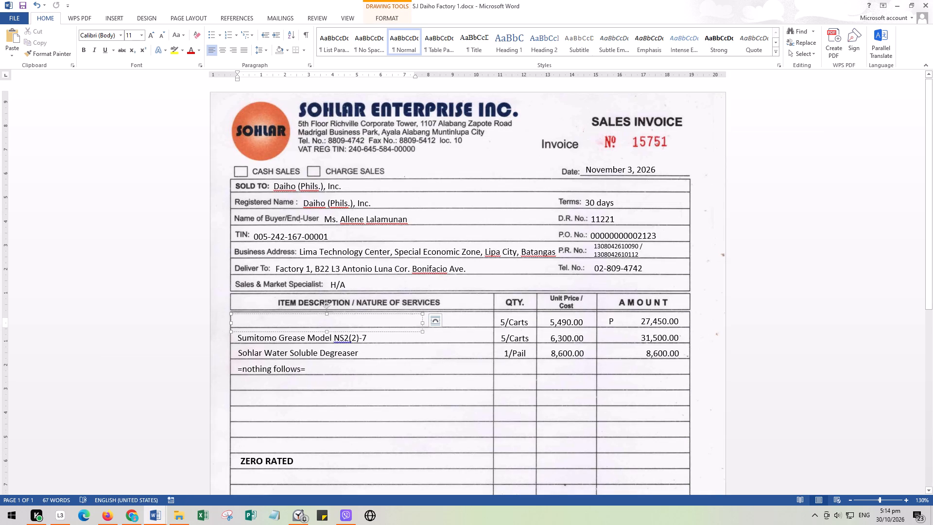
{"action": "key", "text": "ctrl+v"}
{"action": "key", "text": "ctrl+a"}
{"action": "key", "text": "ctrl+c"}
{"action": "key", "text": "alt+Tab"}
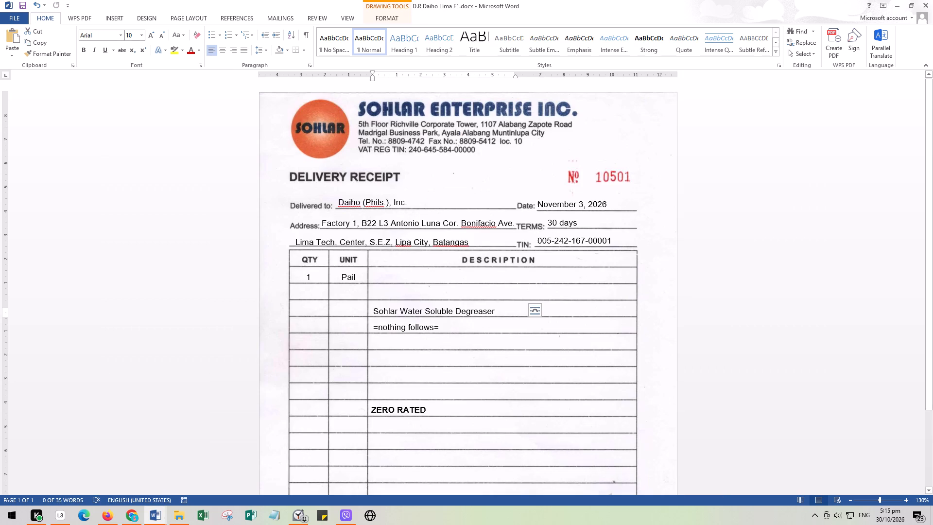
{"action": "left_click", "coordinate": [433, 279]}
{"action": "key", "text": "ctrl+v"}
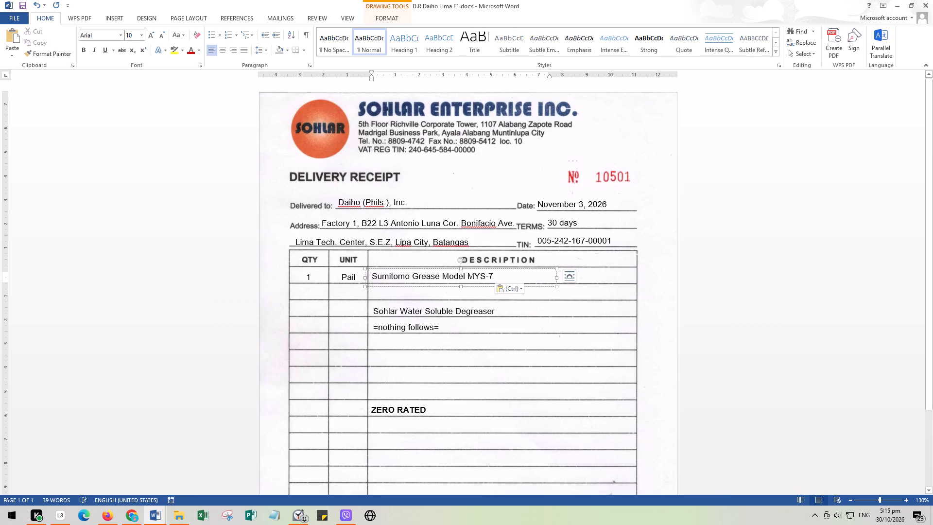
Copy Sumitomo Grease Model NS2(2)-7 from the sales invoice into the delivery receipt's second description row.
{"action": "key", "text": "alt+Tab"}
{"action": "left_click", "coordinate": [326, 335]}
{"action": "key", "text": "ctrl+a"}
{"action": "key", "text": "ctrl+c"}
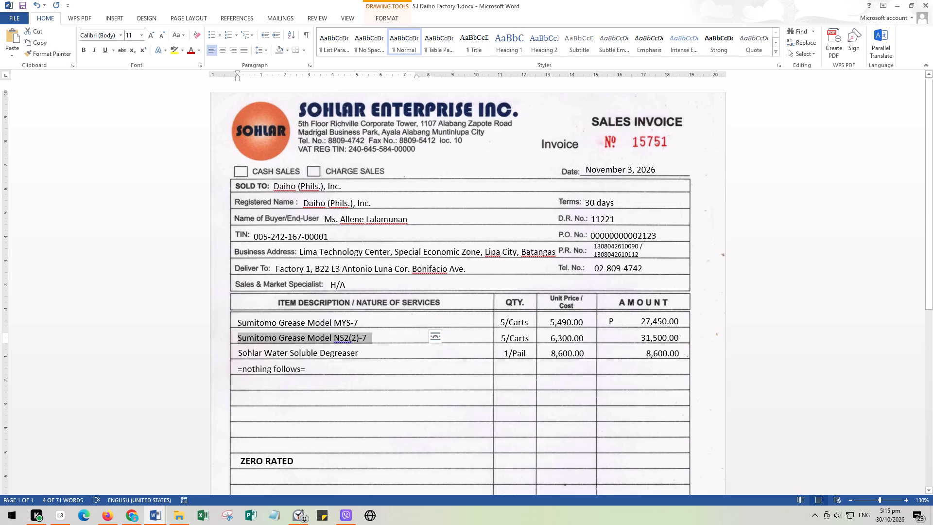
{"action": "key", "text": "alt+Tab"}
{"action": "left_click", "coordinate": [423, 294]}
{"action": "key", "text": "ctrl+v"}
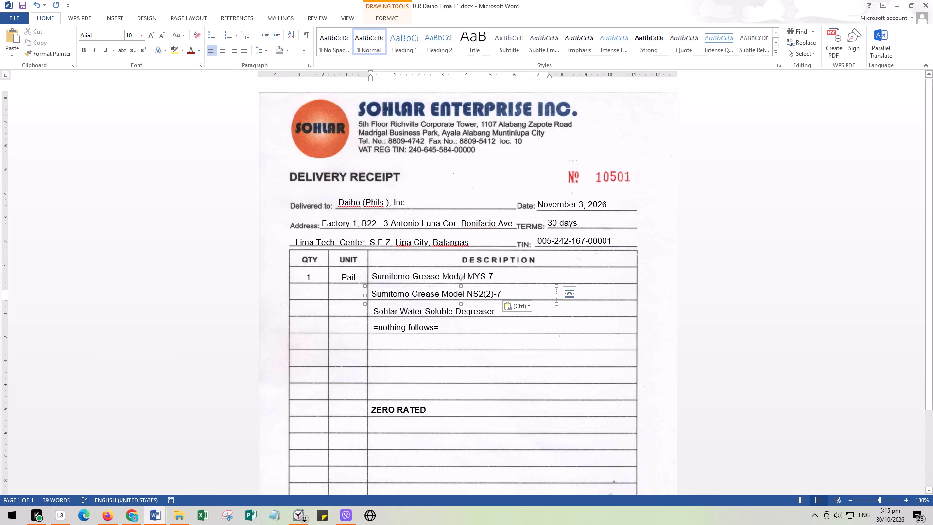
Nudge the Sohlar Water Soluble Degreaser text box left to line up with the descriptions above it.
{"action": "left_click", "coordinate": [711, 312]}
{"action": "left_click", "coordinate": [424, 312]}
{"action": "left_click", "coordinate": [430, 306]}
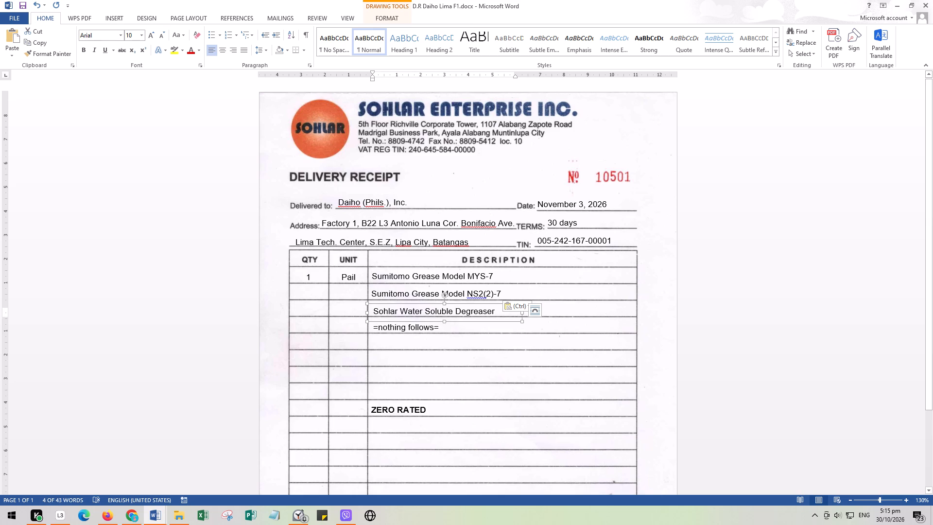
{"action": "key", "text": "Left"}
{"action": "key", "text": "Left"}
{"action": "key", "text": "Left"}
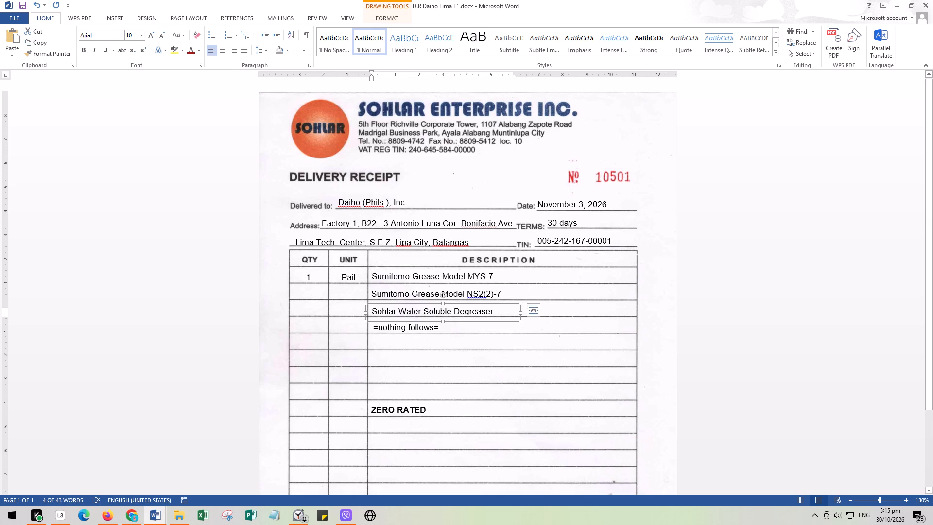
Set the unit in the delivery receipt's first item row to Cart.
{"action": "left_click", "coordinate": [357, 275]}
{"action": "key", "text": "ctrl+a"}
{"action": "type", "text": "Cart"}
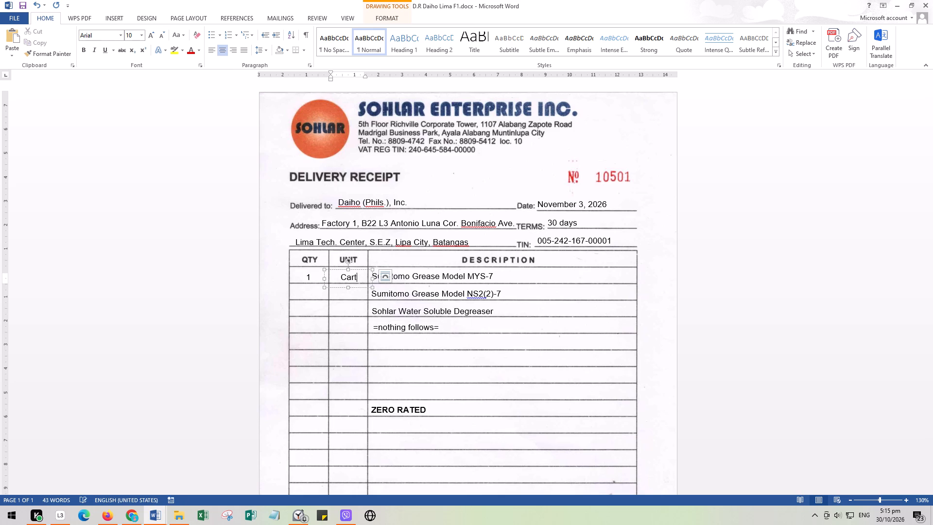
Change the first item row's unit to Carts and copy it into the second item row's unit cell.
{"action": "key", "text": "s"}
{"action": "key", "text": "ctrl+a"}
{"action": "key", "text": "ctrl+c"}
{"action": "left_click", "coordinate": [355, 297]}
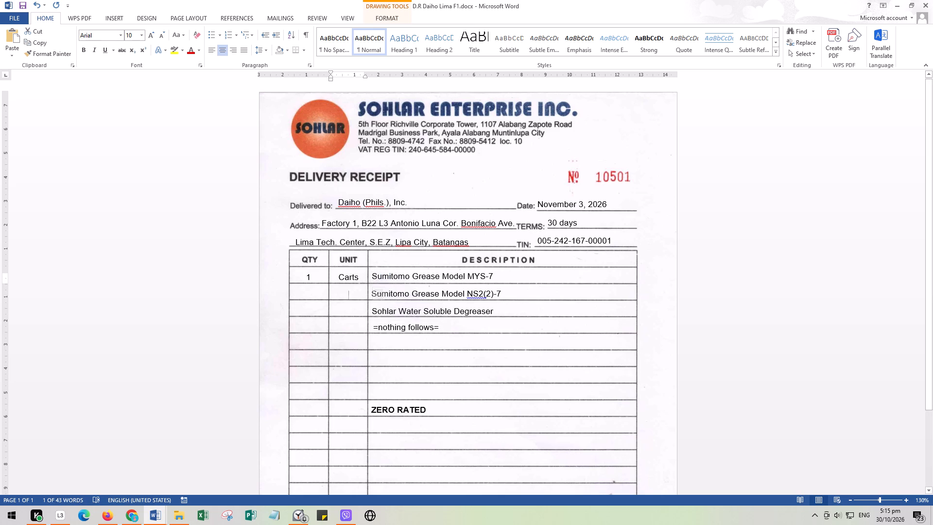
{"action": "key", "text": "ctrl+v"}
Duplicate the second row's Carts text box and align the copy in the Sohlar Water Soluble Degreaser row's unit cell.
{"action": "left_click", "coordinate": [350, 312]}
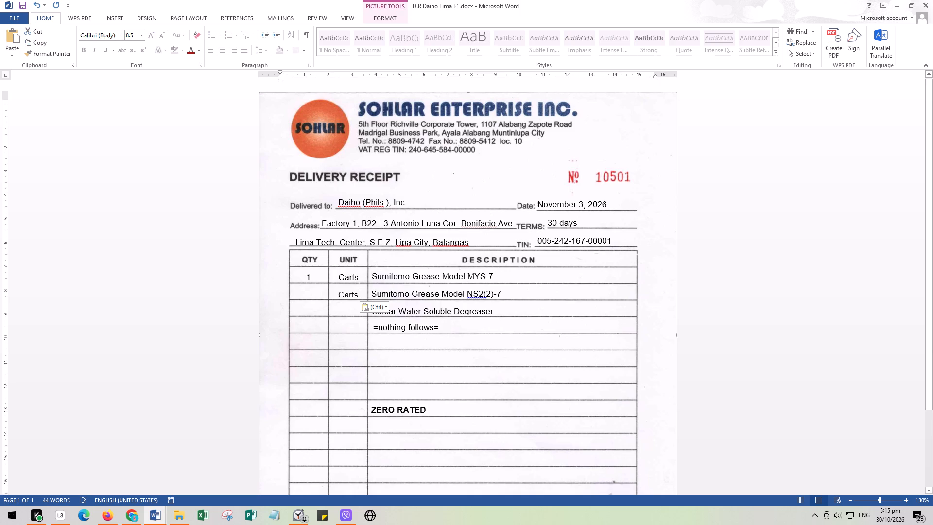
{"action": "left_click", "coordinate": [351, 297]}
{"action": "left_click", "coordinate": [351, 341]}
{"action": "left_click", "coordinate": [351, 327]}
{"action": "left_click", "coordinate": [354, 296]}
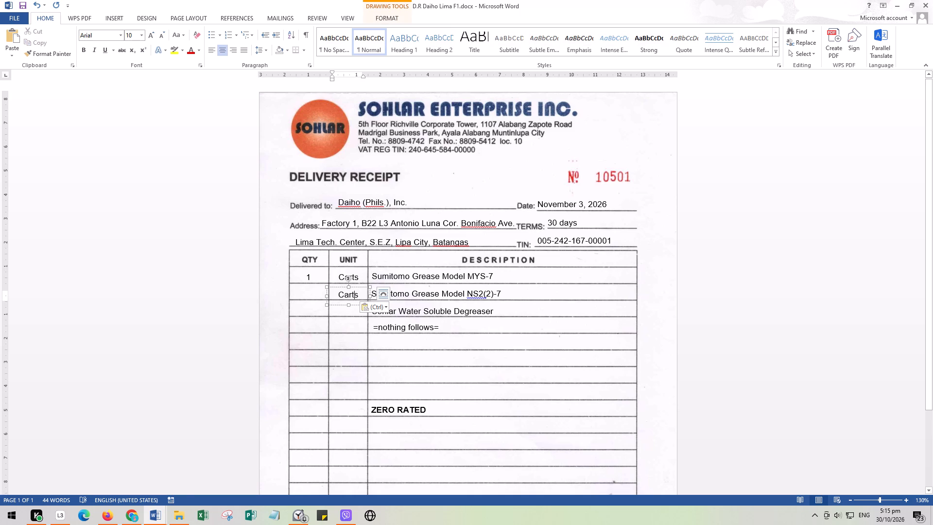
{"action": "left_click", "coordinate": [355, 287]}
{"action": "key", "text": "ctrl+c"}
{"action": "key", "text": "ctrl+v"}
{"action": "left_click_drag", "start_coordinate": [366, 297], "coordinate": [363, 298]}
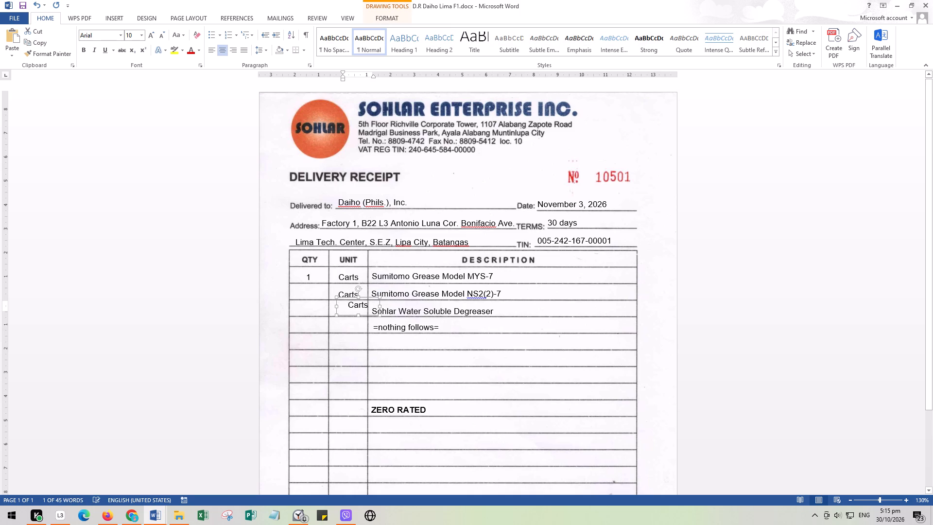
{"action": "left_click_drag", "start_coordinate": [363, 298], "coordinate": [356, 303]}
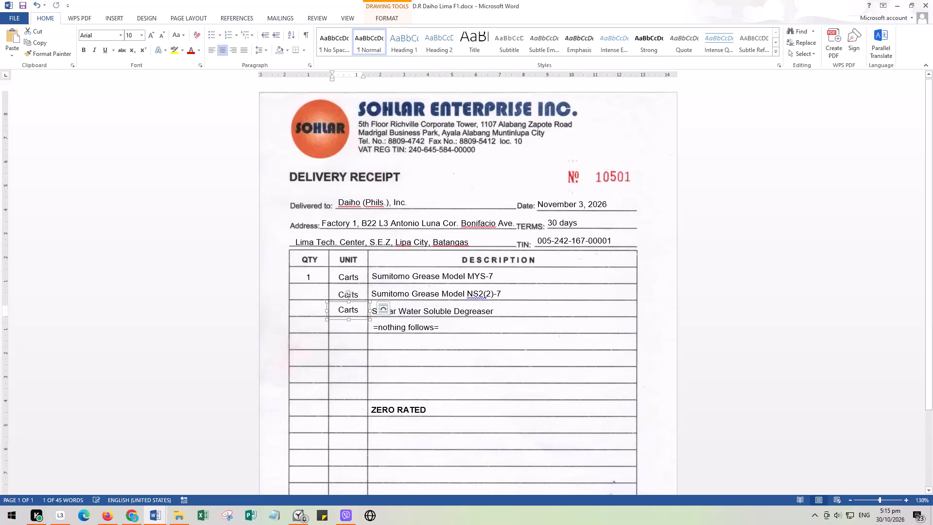
{"action": "key", "text": "Down"}
{"action": "key", "text": "Down"}
{"action": "key", "text": "Down"}
Set the unit of the Sohlar Water Soluble Degreaser row to Pail.
{"action": "left_click", "coordinate": [356, 313]}
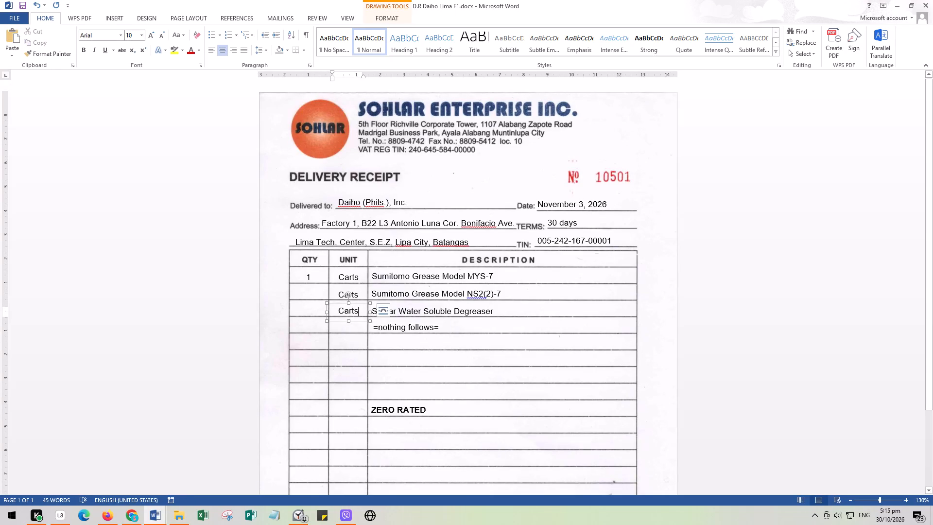
{"action": "key", "text": "ctrl+a"}
{"action": "type", "text": "Pail"}
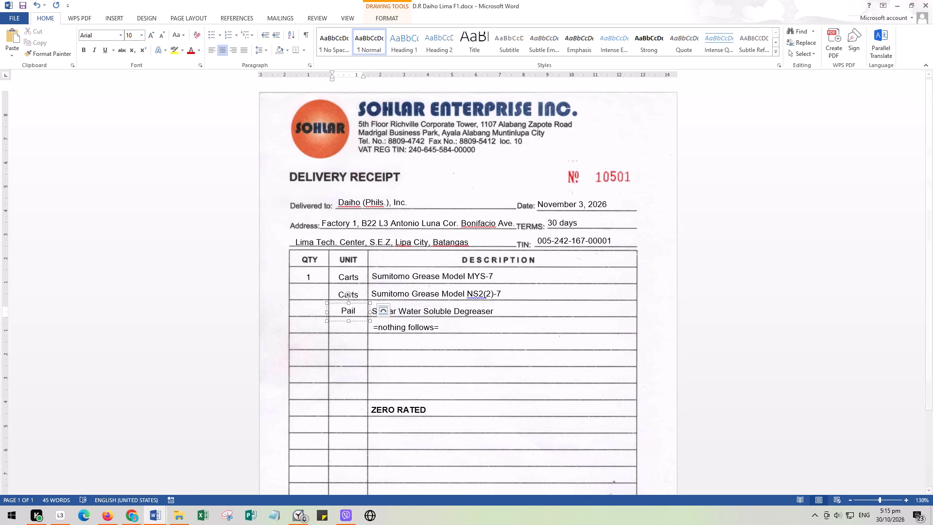
Set the quantity to 5 for both Sumitomo Grease rows of the delivery receipt.
{"action": "left_click", "coordinate": [317, 278]}
{"action": "key", "text": "ctrl+a"}
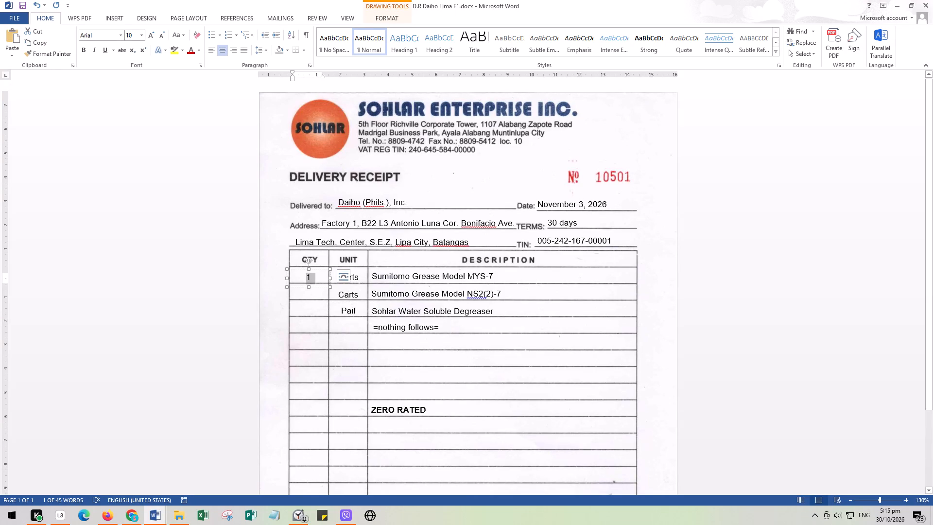
{"action": "key", "text": "5"}
{"action": "left_click", "coordinate": [311, 291]}
{"action": "key", "text": "5"}
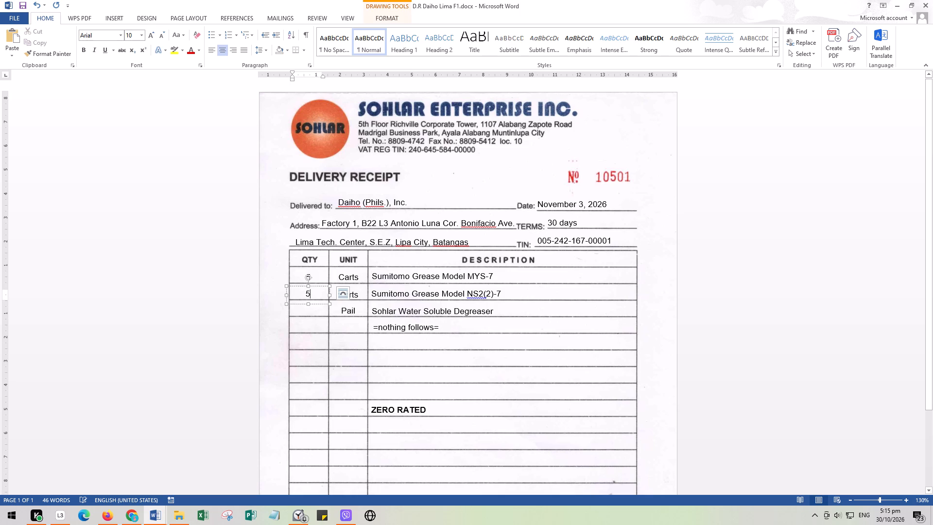
Duplicate the second row's quantity text box and align the copy in the Sohlar Water Soluble Degreaser row's quantity cell.
{"action": "left_click", "coordinate": [314, 314]}
{"action": "left_click", "coordinate": [317, 294]}
{"action": "left_click", "coordinate": [317, 286]}
{"action": "key", "text": "ctrl+c"}
{"action": "key", "text": "ctrl+v"}
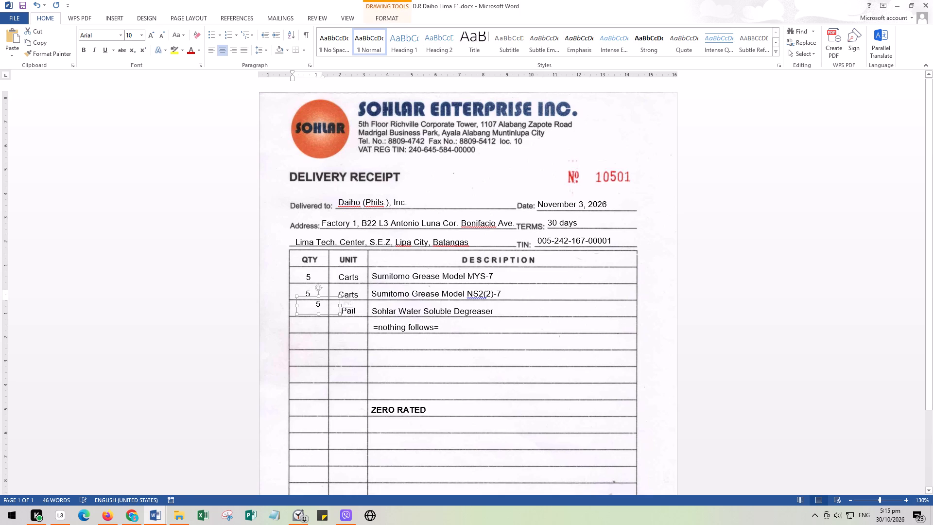
{"action": "left_click_drag", "start_coordinate": [325, 295], "coordinate": [316, 302]}
{"action": "key", "text": "Left"}
{"action": "key", "text": "Left"}
{"action": "key", "text": "Left"}
{"action": "key", "text": "Down"}
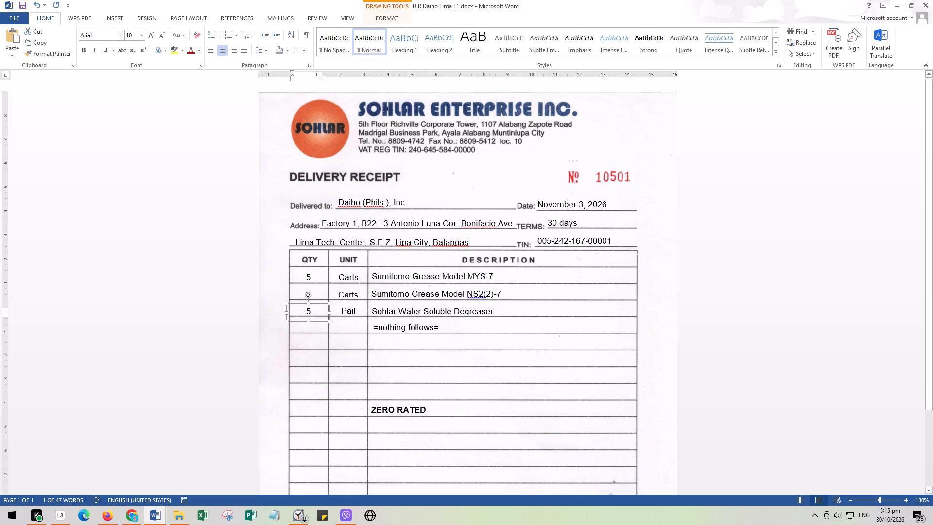
Set the quantity of the Sohlar Water Soluble Degreaser row to 1.
{"action": "left_click", "coordinate": [315, 312]}
{"action": "key", "text": "ctrl+a"}
{"action": "key", "text": "1"}
{"action": "left_click", "coordinate": [843, 325]}
Nudge the second row's quantity text box slightly right to line up with the other quantities.
{"action": "left_click", "coordinate": [310, 294]}
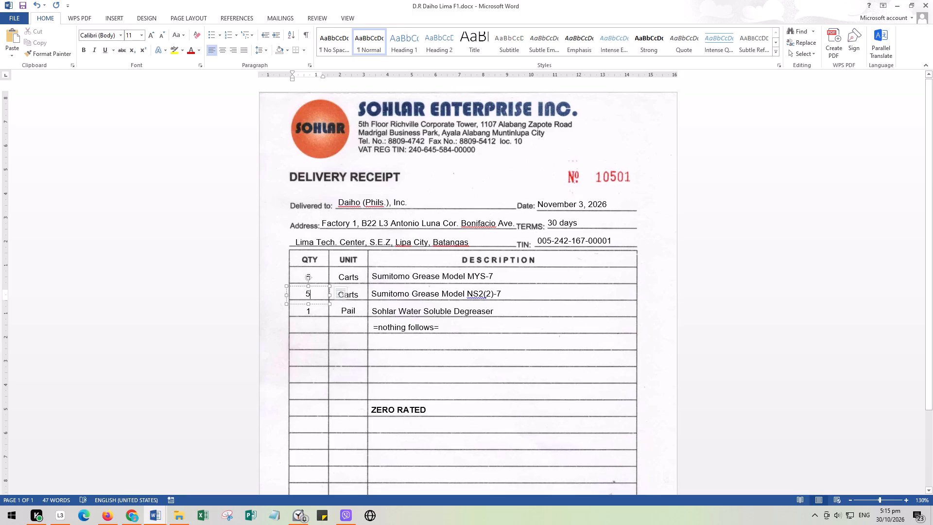
{"action": "left_click", "coordinate": [319, 287]}
{"action": "key", "text": "Right"}
{"action": "left_click", "coordinate": [736, 297]}
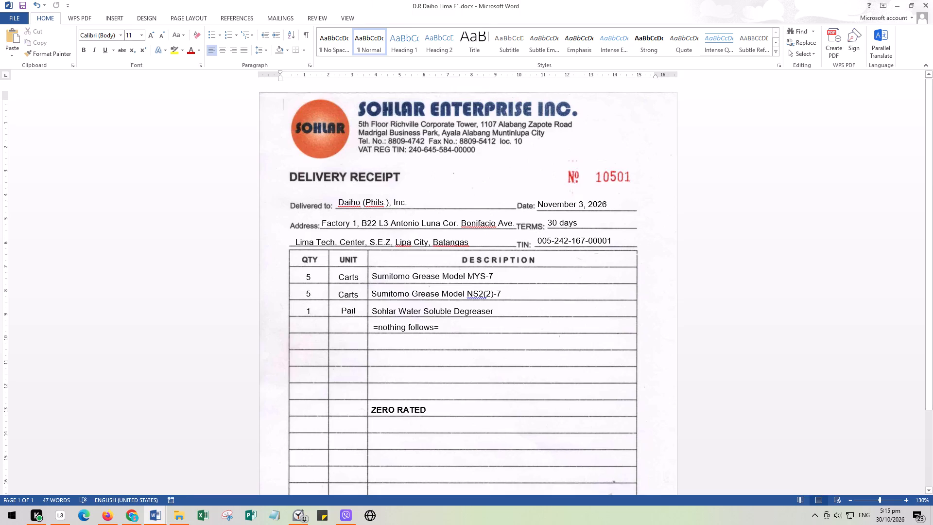
{"action": "left_click", "coordinate": [802, 289]}
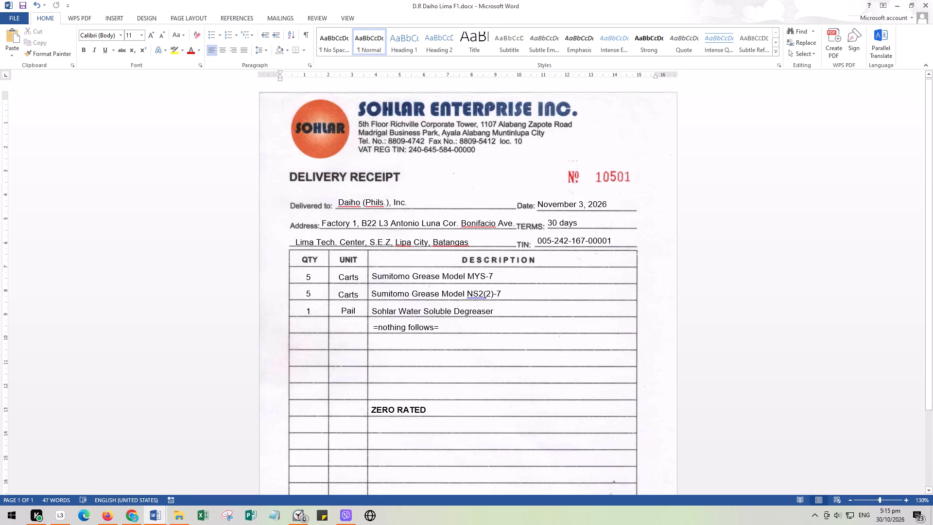
{"action": "left_click", "coordinate": [761, 356]}
Set the delivery receipt's background form picture to 100% brightness so only the filled-in text prints.
{"action": "scroll", "coordinate": [743, 359], "scroll_direction": "down", "scroll_amount": 1}
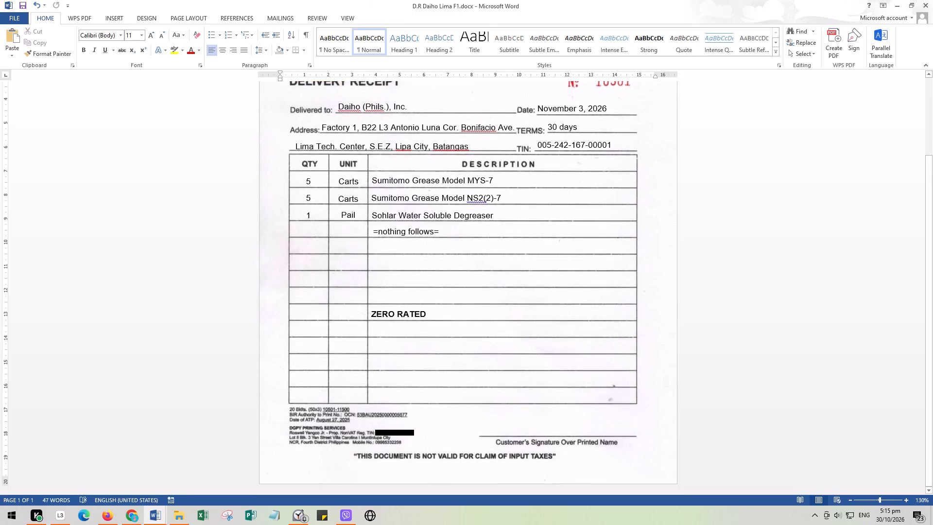
{"action": "scroll", "coordinate": [684, 333], "scroll_direction": "up", "scroll_amount": 1}
{"action": "left_click", "coordinate": [652, 274]}
{"action": "right_click", "coordinate": [652, 274]}
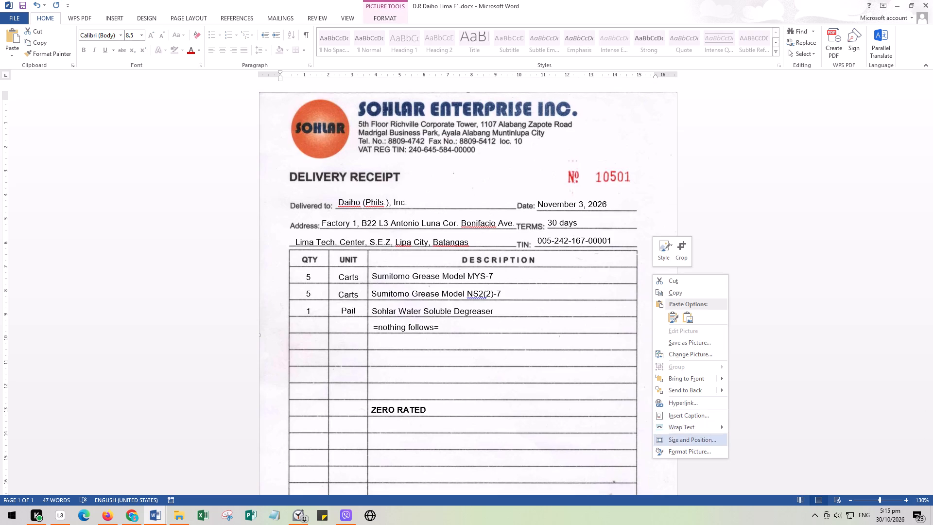
{"action": "left_click", "coordinate": [676, 448]}
{"action": "left_click", "coordinate": [869, 99]}
{"action": "left_click", "coordinate": [867, 124]}
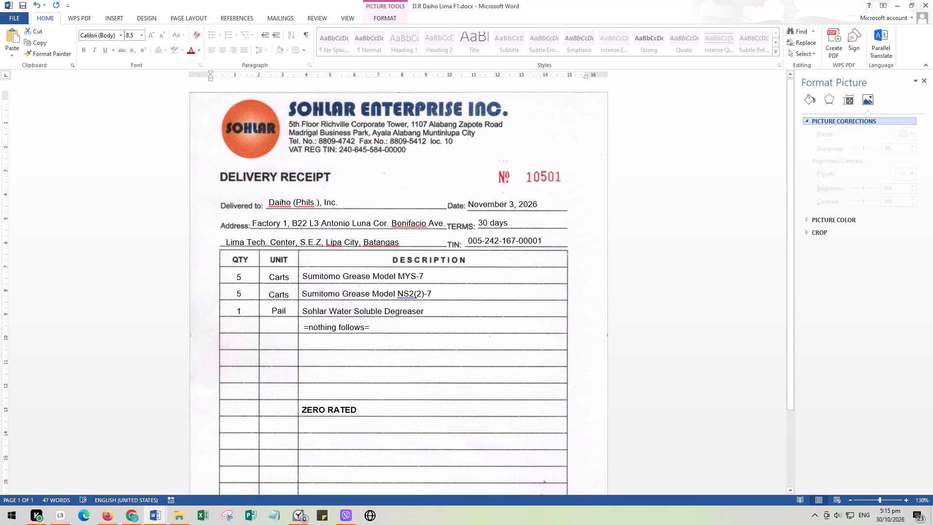
{"action": "left_click_drag", "start_coordinate": [862, 199], "coordinate": [931, 196]}
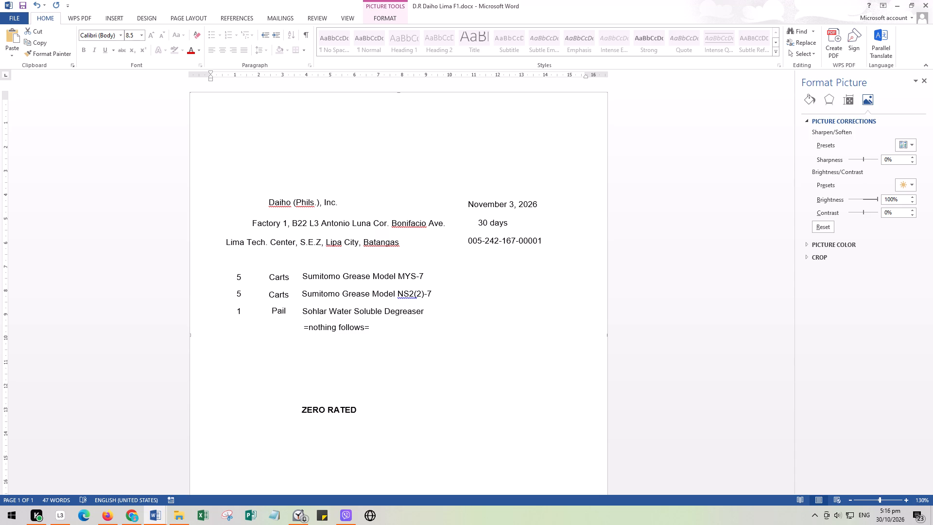
Print one copy of the delivery receipt on the EPSON LQ-310.
{"action": "key", "text": "ctrl+p"}
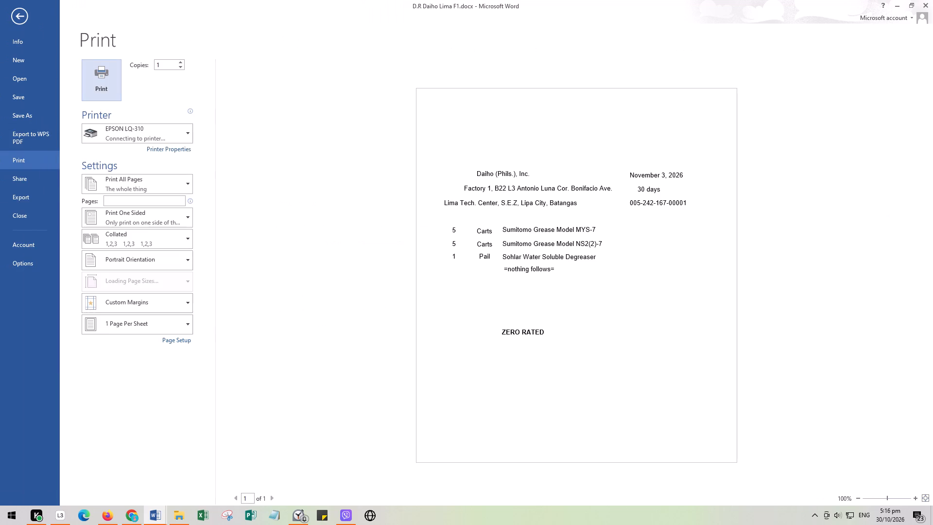
{"action": "left_click", "coordinate": [113, 85]}
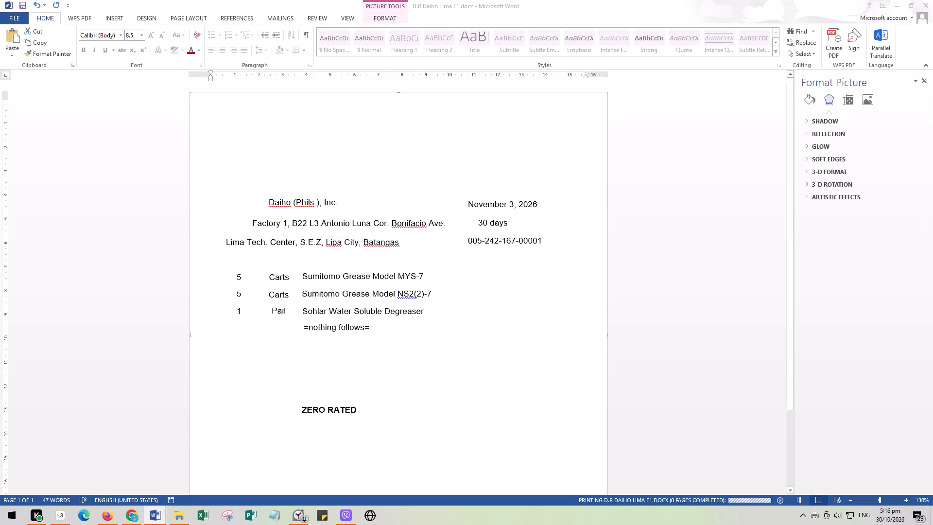
{"action": "key", "text": "Return"}
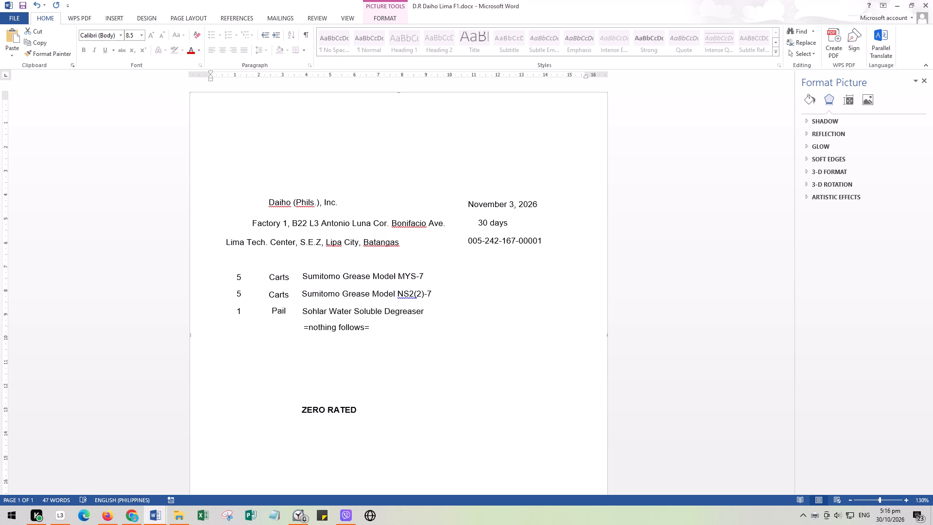
Undo the background picture's brightness change and close the delivery receipt, saving its changes.
{"action": "key", "text": "ctrl+z"}
{"action": "key", "text": "alt+F4"}
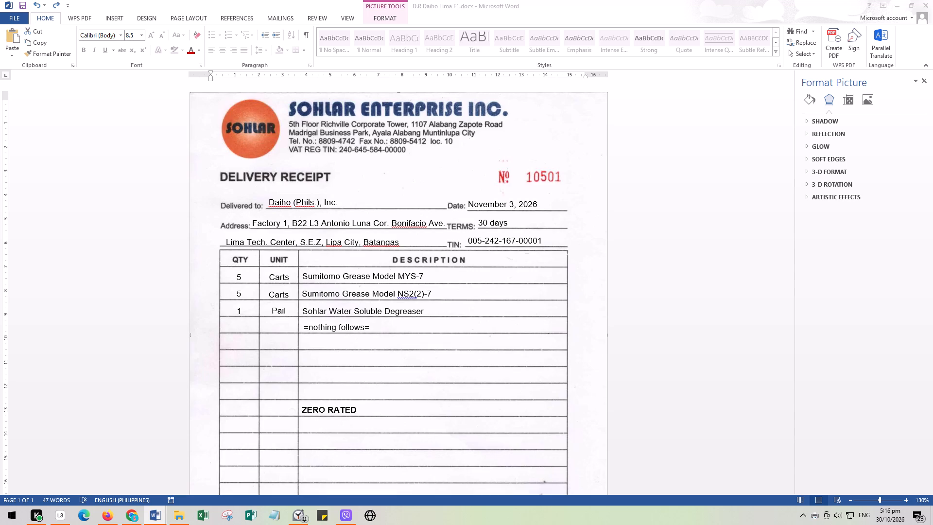
{"action": "key", "text": "Return"}
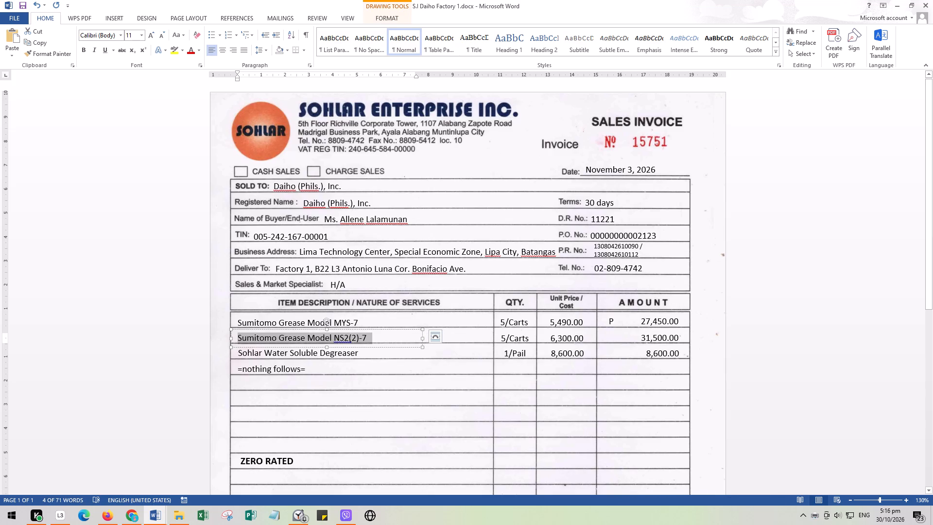
Set the Daiho Factory 1 sales invoice's background form picture to 100% brightness.
{"action": "left_click", "coordinate": [702, 152]}
{"action": "right_click", "coordinate": [702, 152]}
{"action": "left_click", "coordinate": [730, 328]}
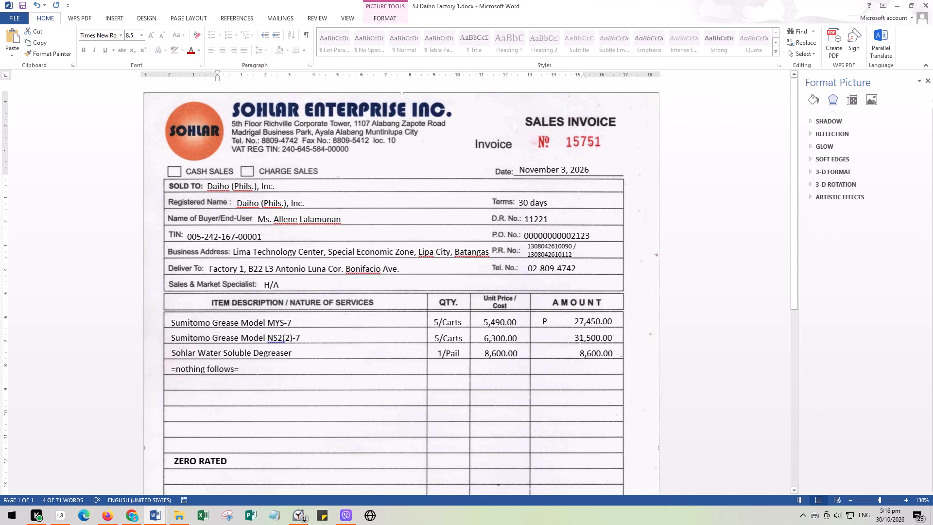
{"action": "left_click", "coordinate": [863, 100]}
{"action": "left_click", "coordinate": [863, 122]}
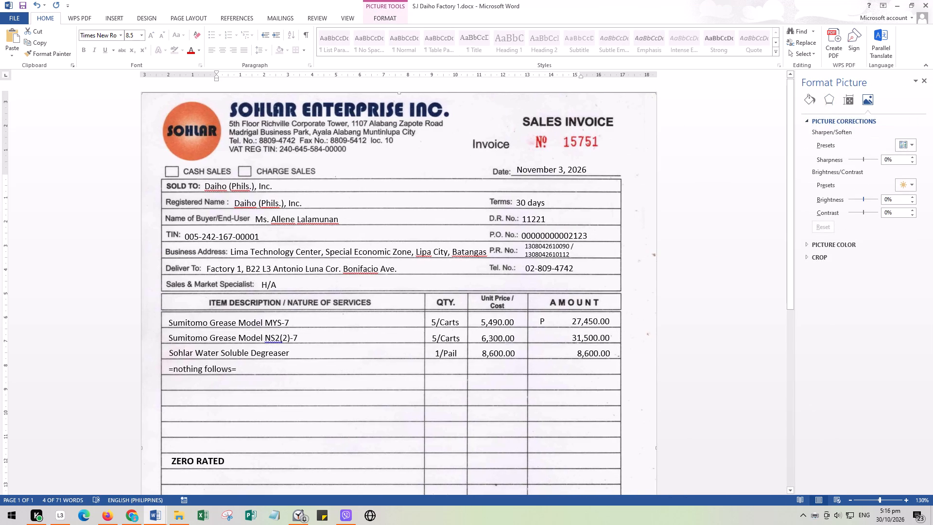
{"action": "left_click_drag", "start_coordinate": [864, 199], "coordinate": [932, 200]}
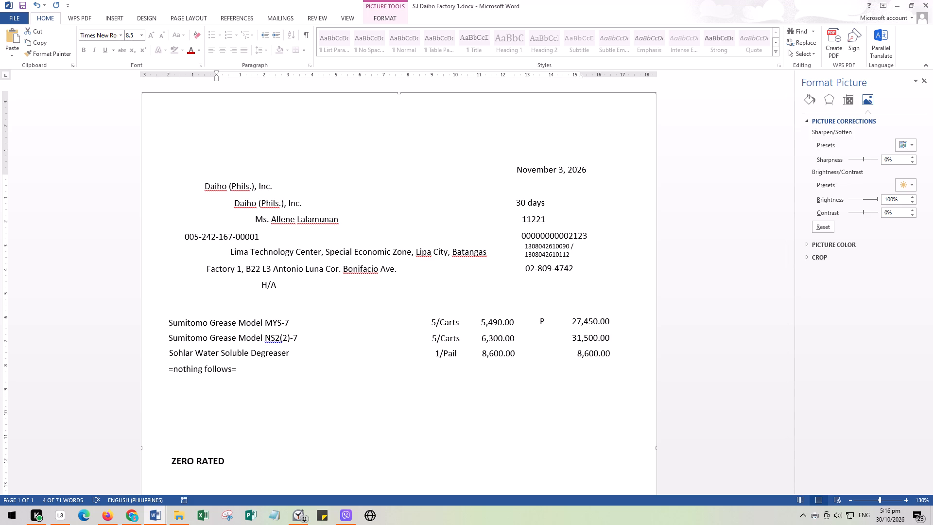
Print one copy of the sales invoice on the EPSON LQ-310, accepting the small margins.
{"action": "key", "text": "ctrl+p"}
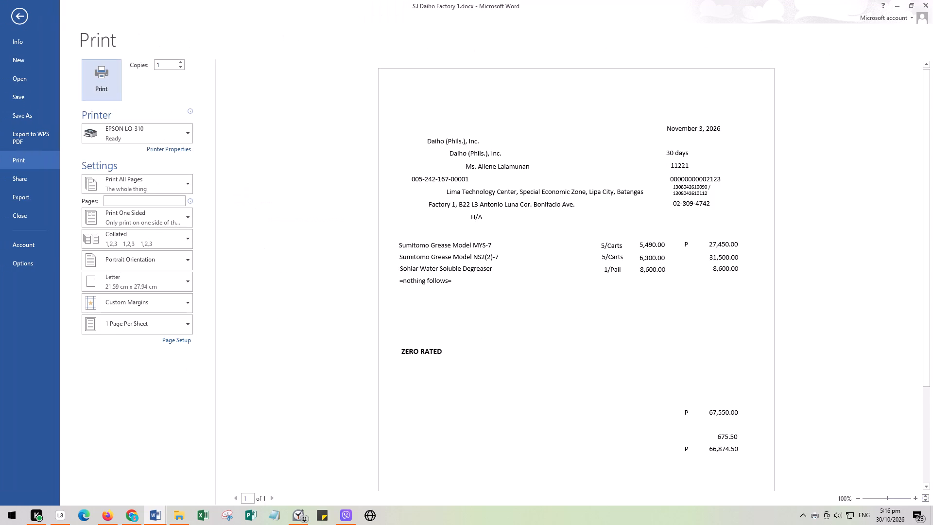
{"action": "left_click", "coordinate": [98, 76]}
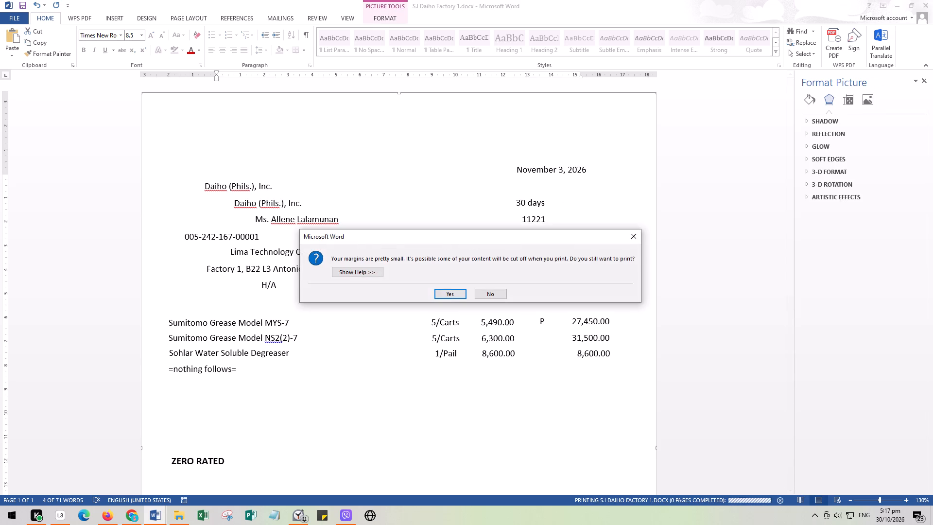
{"action": "key", "text": "Return"}
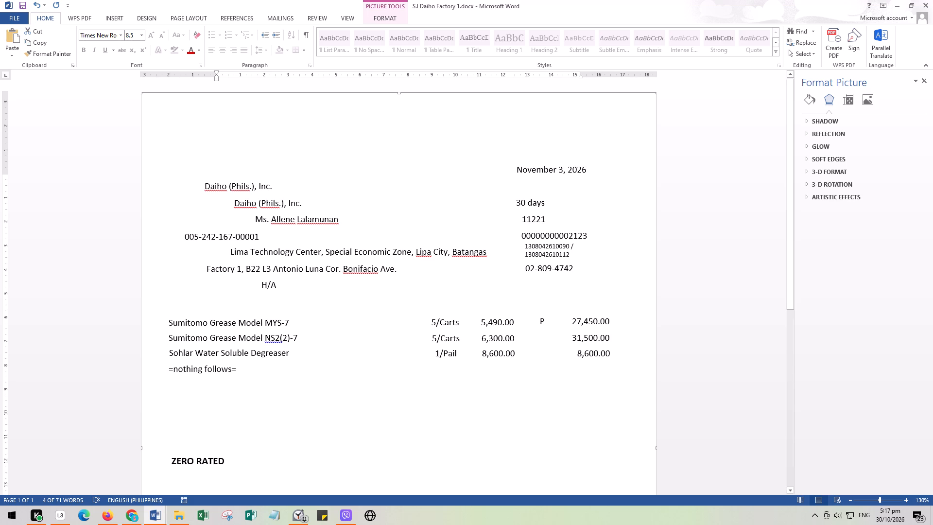
Change the sales invoice date to October 31, 2026.
{"action": "left_click_drag", "start_coordinate": [564, 172], "coordinate": [500, 172]}
{"action": "type", "text": "October 31"}
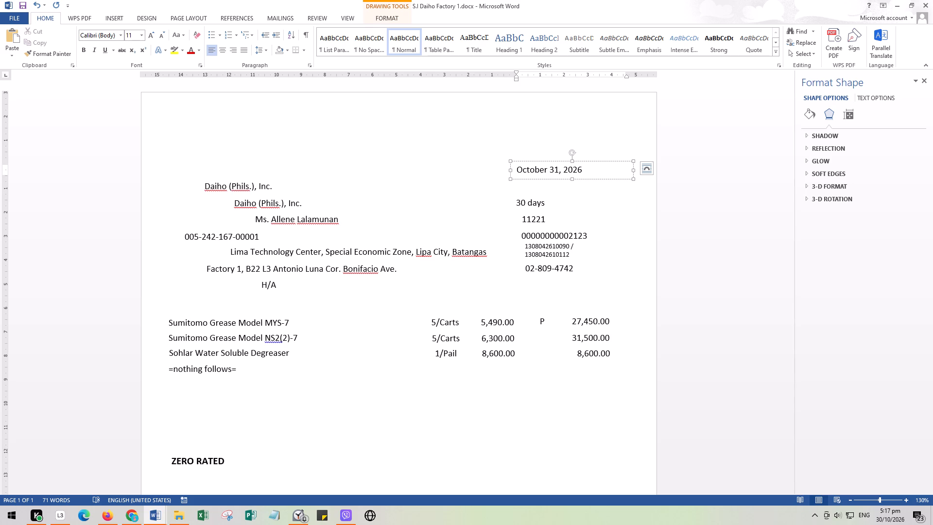
Print one copy of the redated sales invoice on the EPSON LQ-310, accepting the small margins.
{"action": "key", "text": "ctrl+p"}
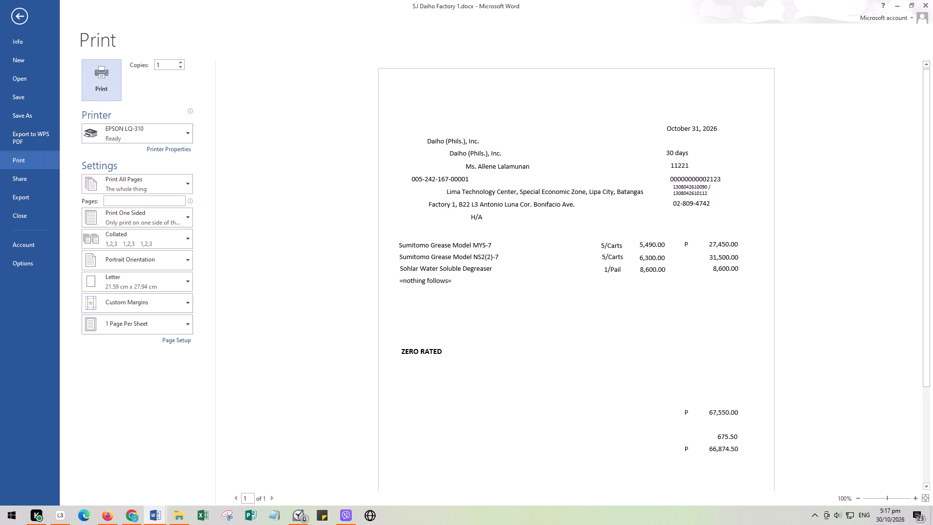
{"action": "key", "text": "Return"}
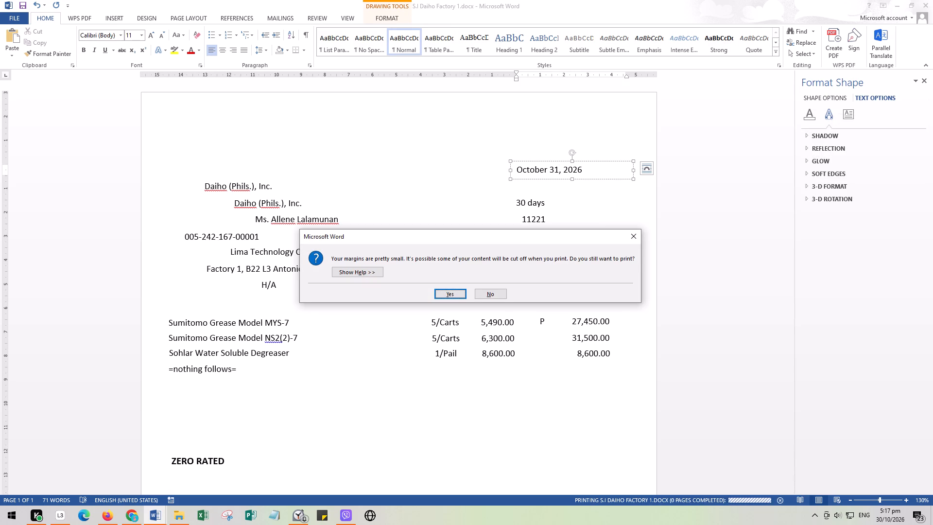
{"action": "key", "text": "Return"}
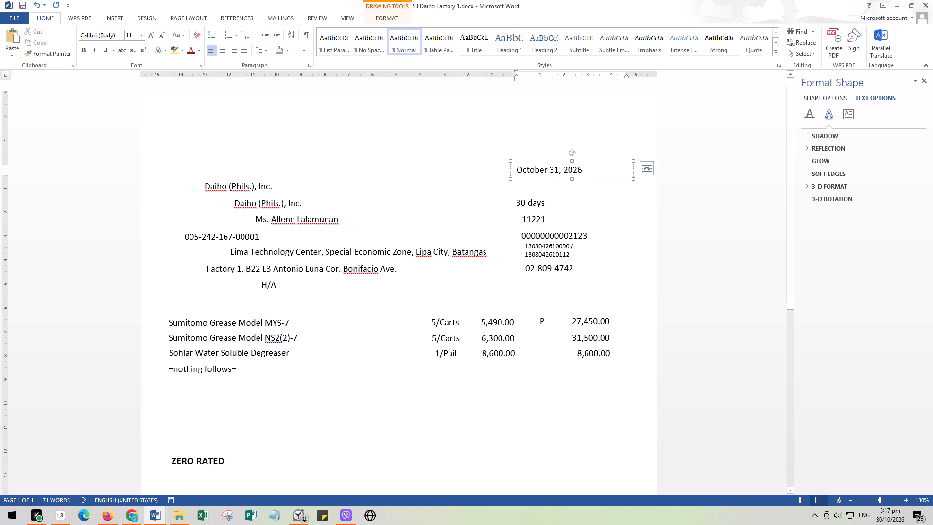
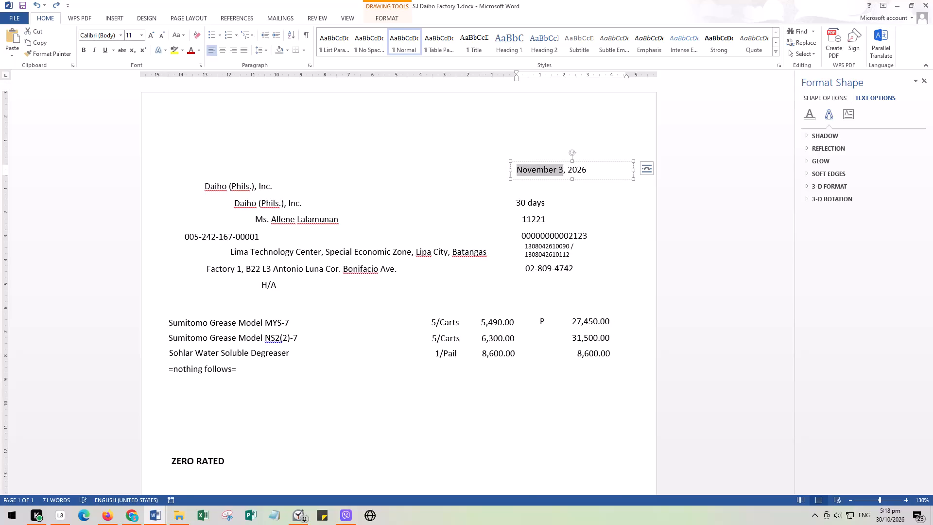
Undo the brightening of the form background picture and close the Daiho Factory 1 sales invoice, saving the changes.
{"action": "key", "text": "ctrl+z"}
{"action": "key", "text": "alt+F4"}
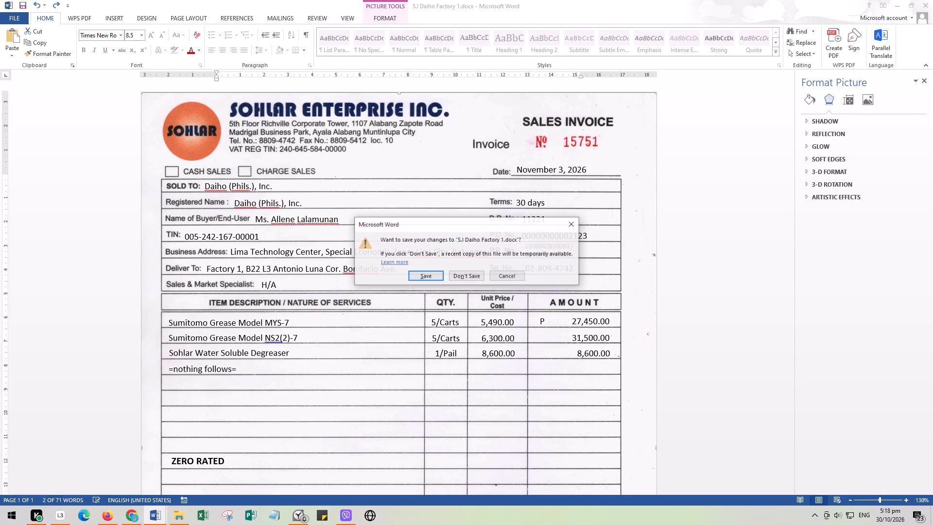
{"action": "key", "text": "Return"}
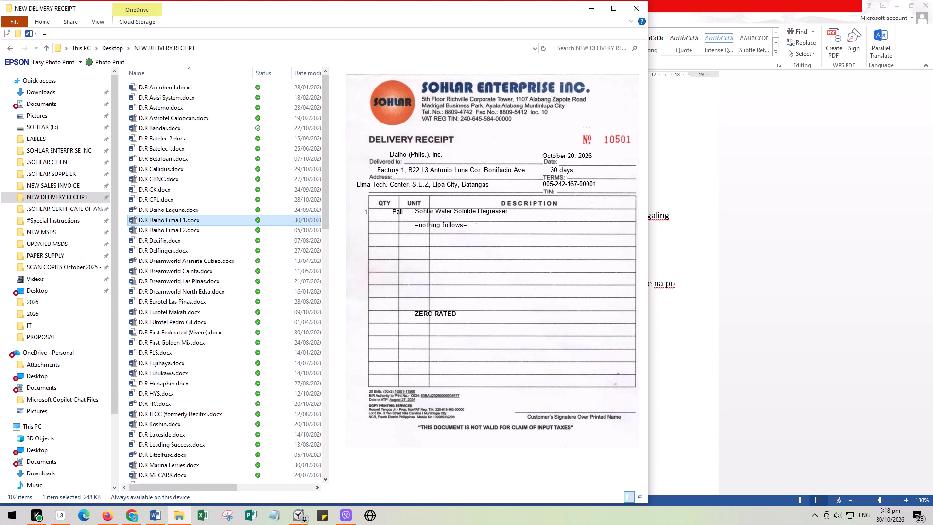
Switch to File Explorer and open the NEW SALES INVOICE folder.
{"action": "left_click", "coordinate": [592, 7]}
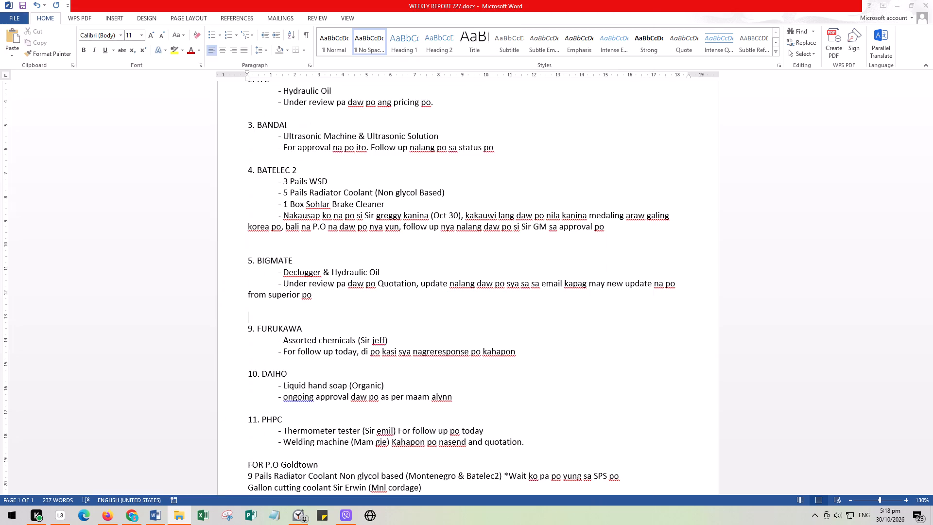
{"action": "left_click", "coordinate": [177, 512]}
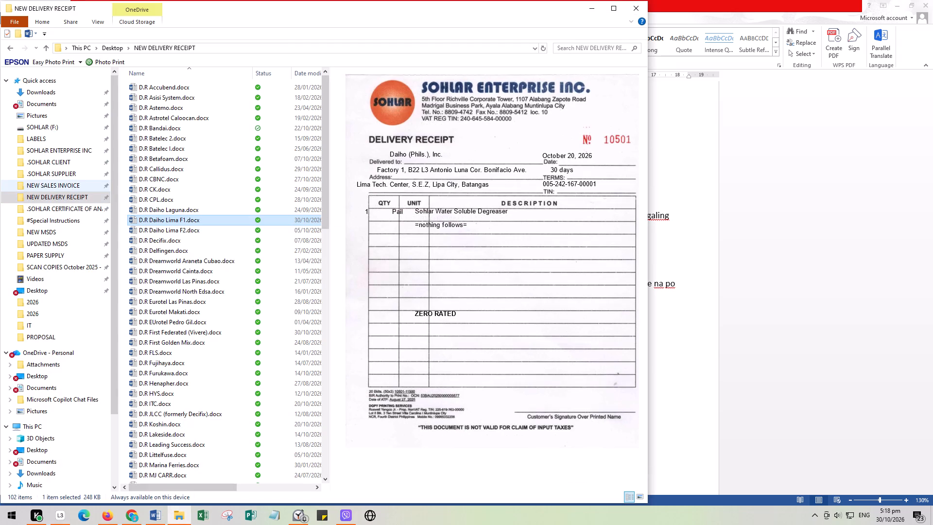
{"action": "left_click", "coordinate": [76, 183]}
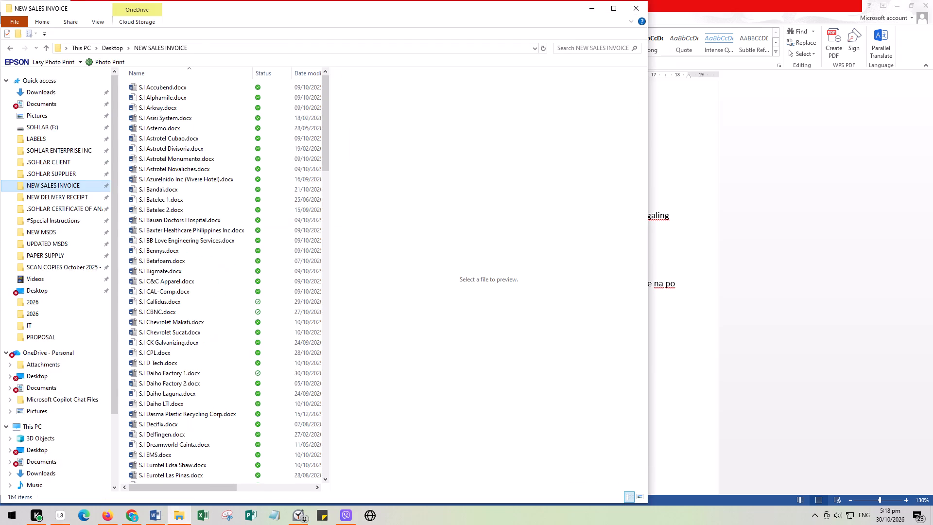
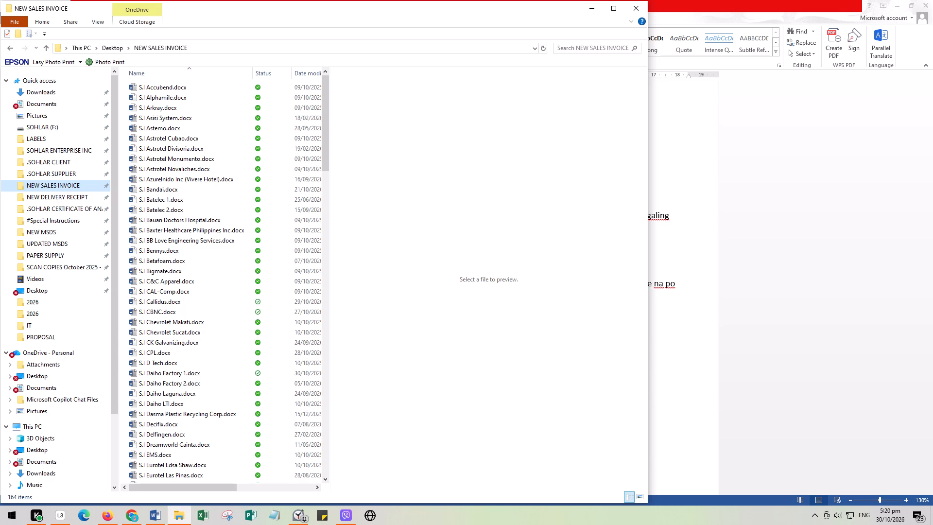
Bring the WEEKLY REPORT 727 document forward and minimise it to return to the NEW SALES INVOICE folder.
{"action": "left_click", "coordinate": [839, 160]}
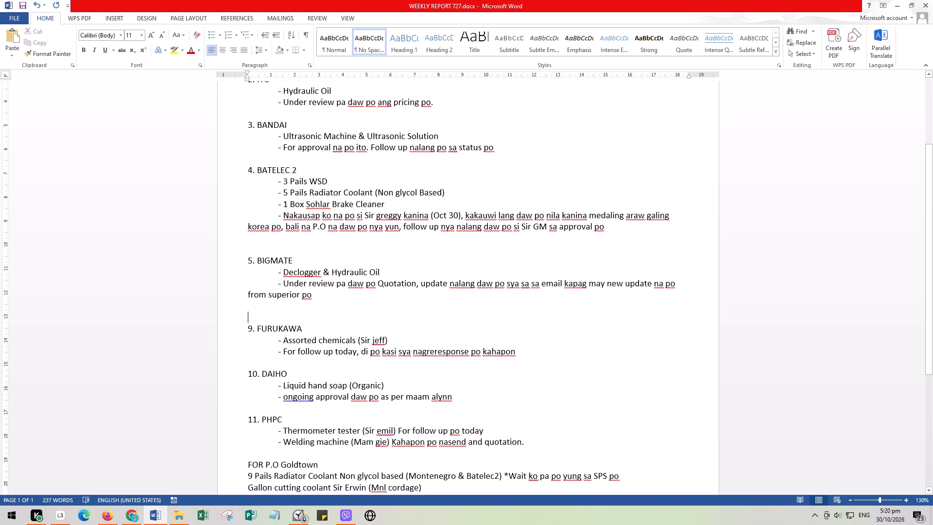
{"action": "left_click", "coordinate": [898, 0]}
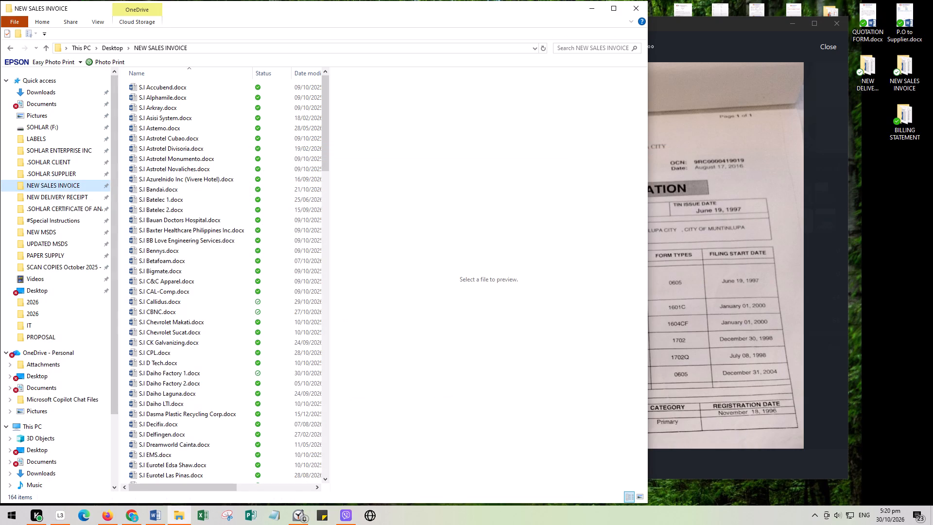
Search the NEW SALES INVOICE folder for "surtec" and open the S.I Surtec document.
{"action": "left_click", "coordinate": [590, 51]}
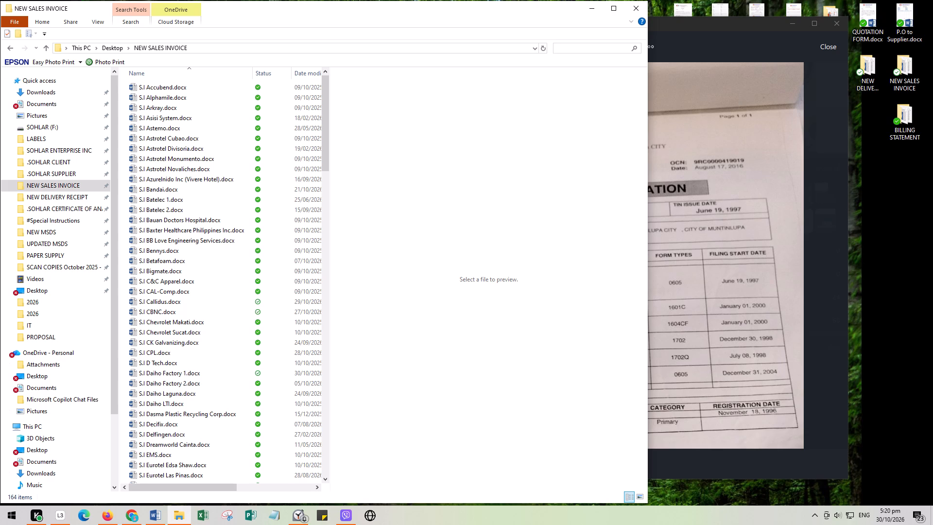
{"action": "key", "text": "s"}
{"action": "key", "text": "u"}
{"action": "type", "text": "rtec"}
{"action": "double_click", "coordinate": [232, 77]}
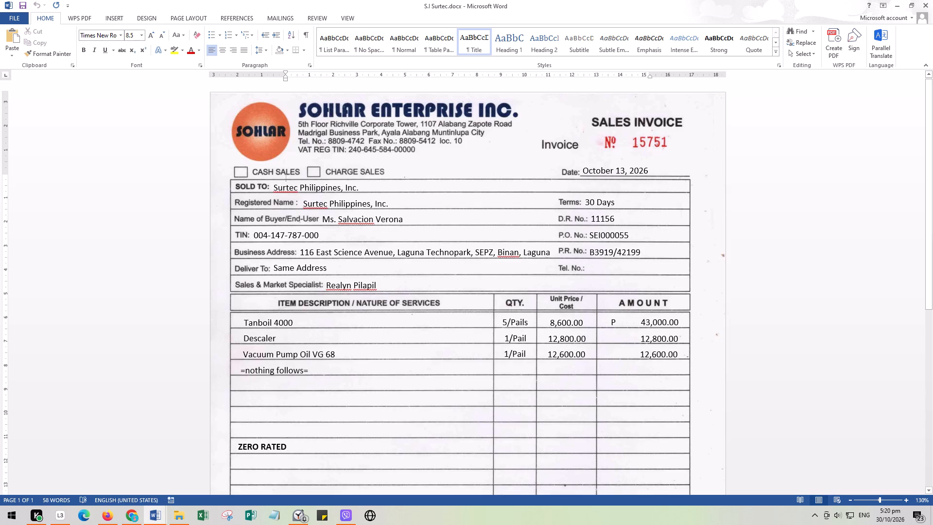
Change the Surtec invoice date to November 3, 2026, consulting the system calendar for the day.
{"action": "left_click_drag", "start_coordinate": [624, 171], "coordinate": [574, 171]}
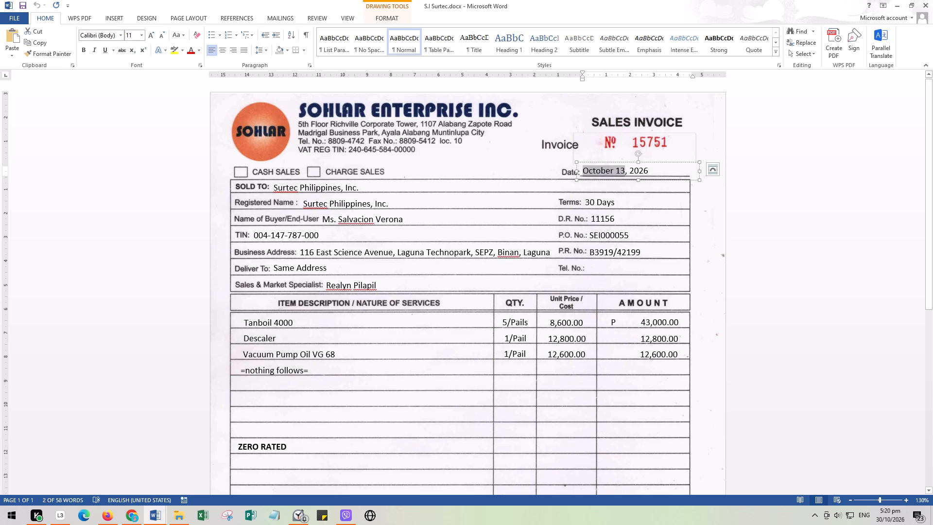
{"action": "type", "text": "November"}
{"action": "key", "text": "space"}
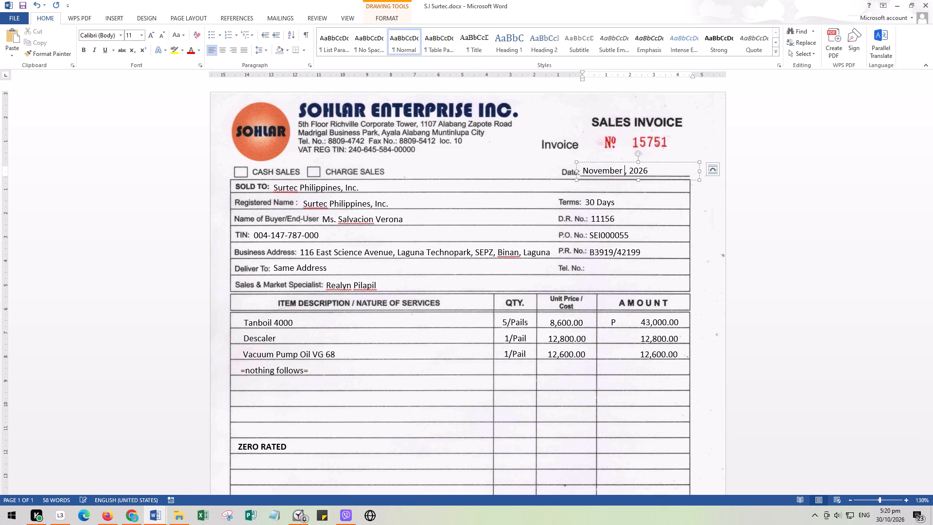
{"action": "left_click", "coordinate": [885, 524]}
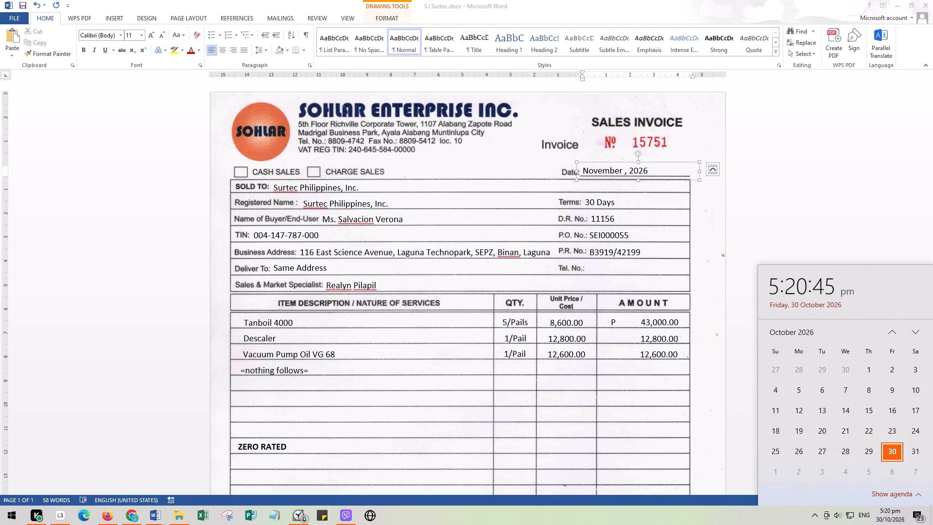
{"action": "left_click", "coordinate": [868, 191]}
{"action": "key", "text": "4"}
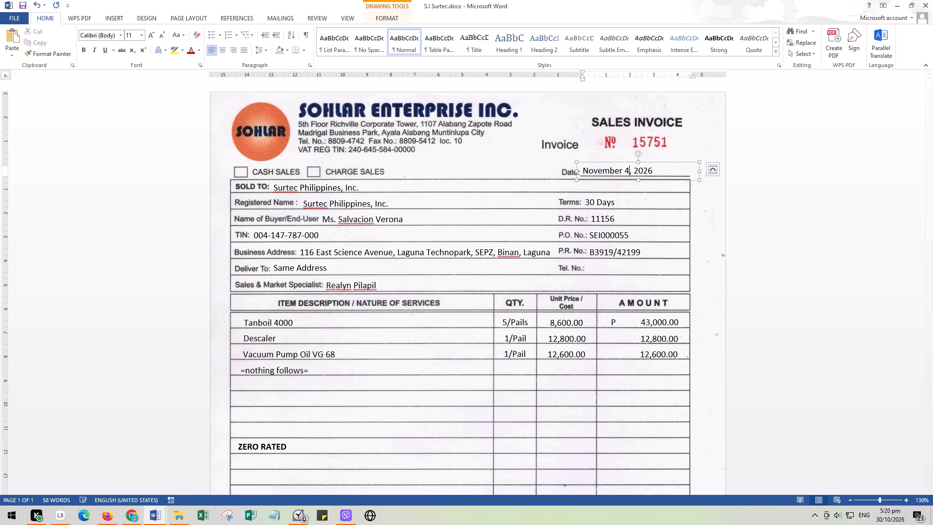
{"action": "key", "text": "BackSpace"}
{"action": "key", "text": "3"}
{"action": "left_click", "coordinate": [811, 225]}
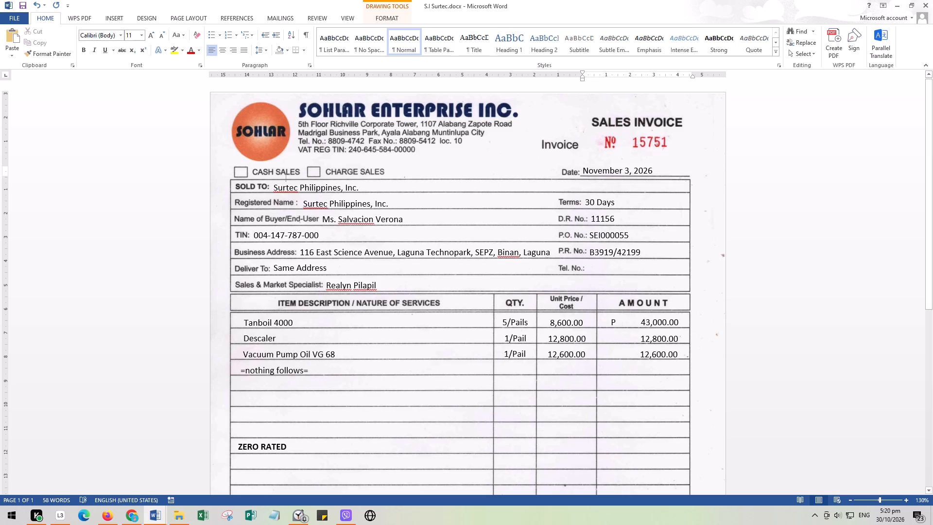
Replace the D.R. number on the Surtec invoice with 11220.
{"action": "left_click_drag", "start_coordinate": [630, 221], "coordinate": [567, 221]}
{"action": "type", "text": "11220"}
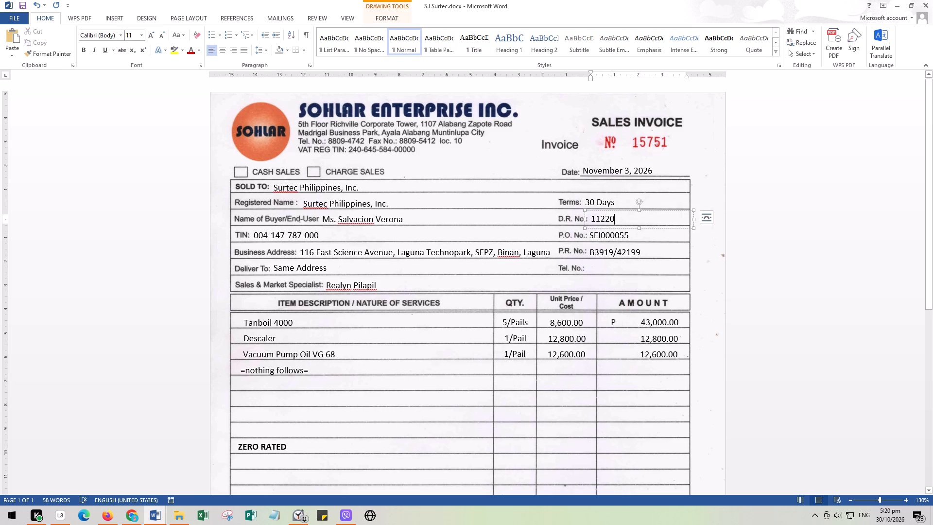
Select the last two digits of the P.O. number on the Surtec invoice for editing.
{"action": "left_click_drag", "start_coordinate": [642, 237], "coordinate": [618, 237]}
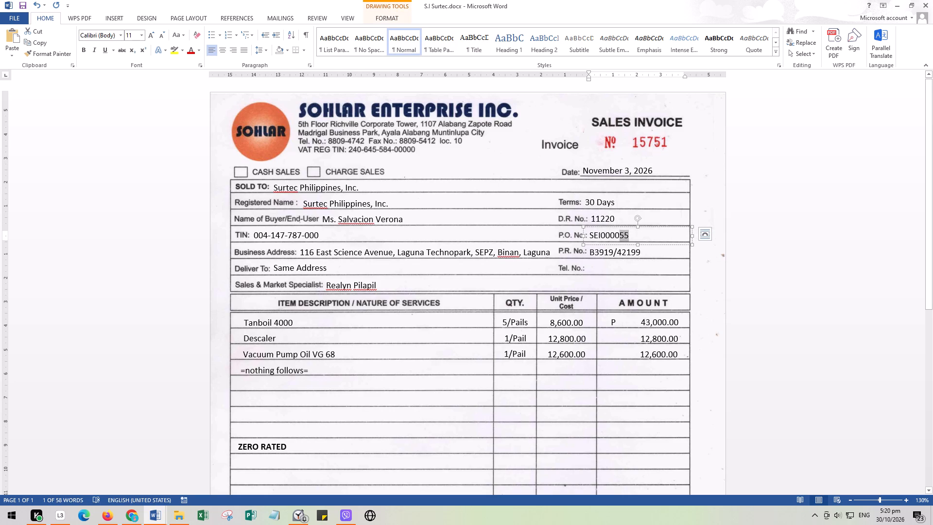
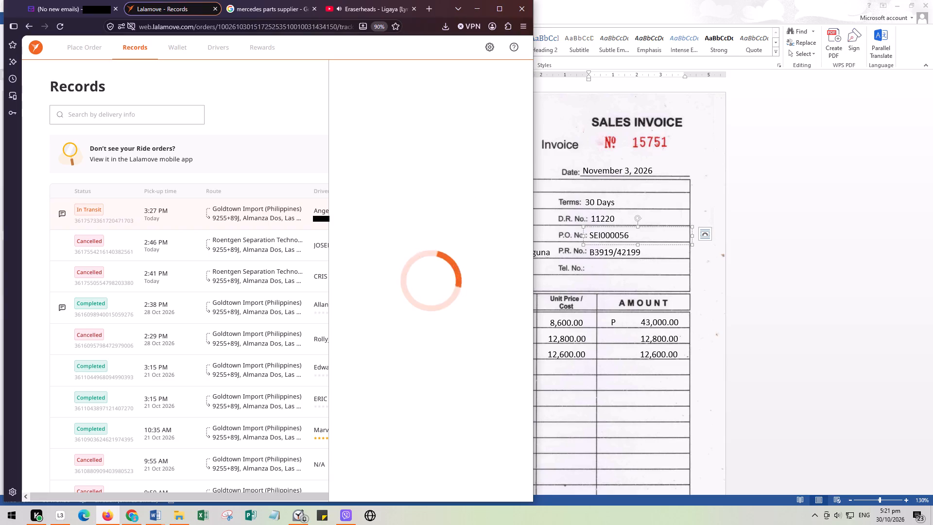
Examine the driver's location on the tracking map of the in-transit Lalamove delivery, then put the browser away.
{"action": "scroll", "coordinate": [432, 269], "scroll_direction": "up", "scroll_amount": 7}
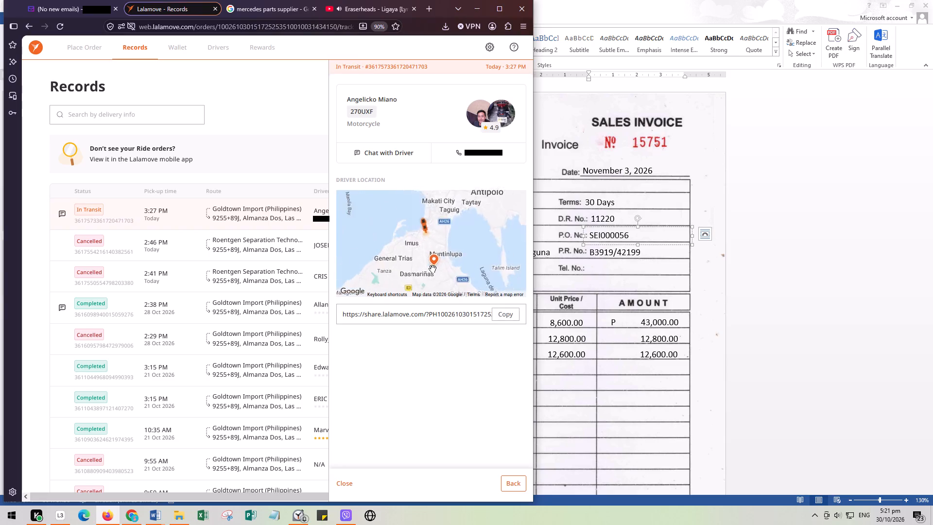
{"action": "left_click_drag", "start_coordinate": [435, 210], "coordinate": [436, 237]}
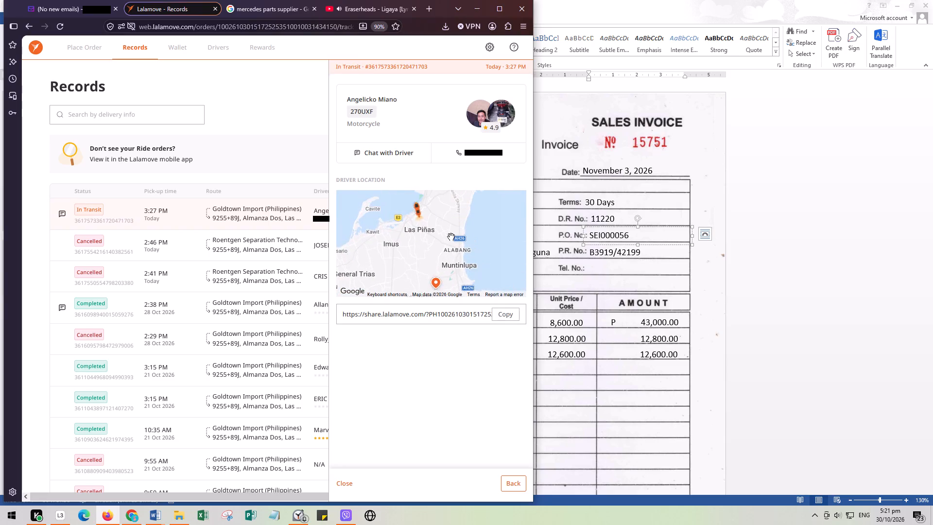
{"action": "left_click", "coordinate": [475, 10]}
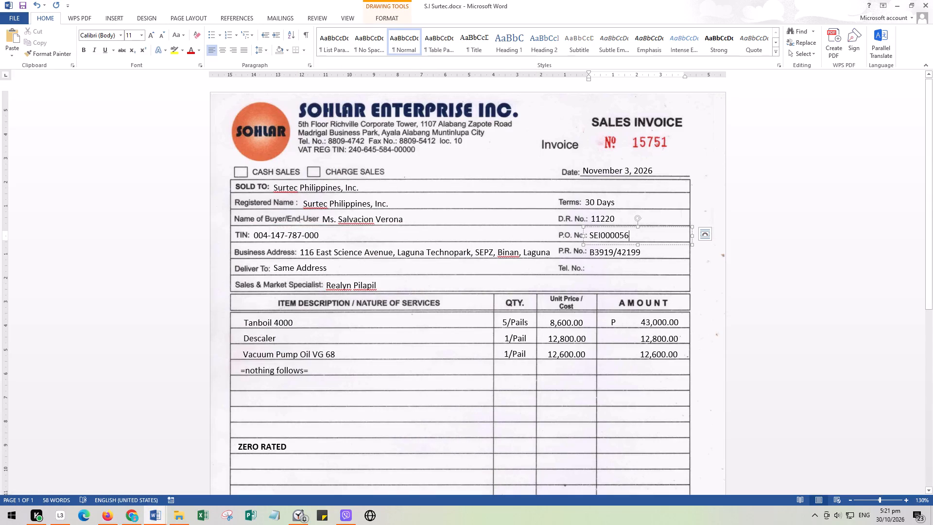
Replace the P.R. number on the Surtec invoice with B4003/42347.
{"action": "left_click_drag", "start_coordinate": [646, 251], "coordinate": [588, 249]}
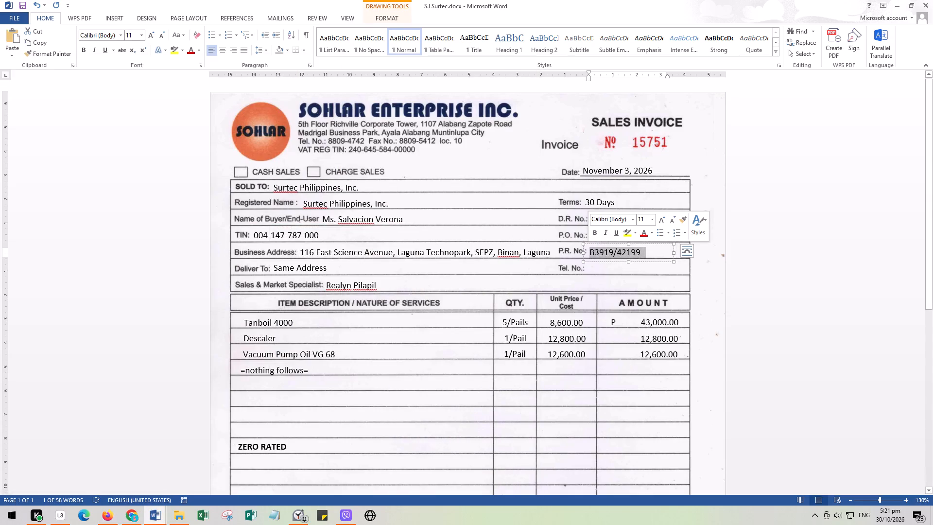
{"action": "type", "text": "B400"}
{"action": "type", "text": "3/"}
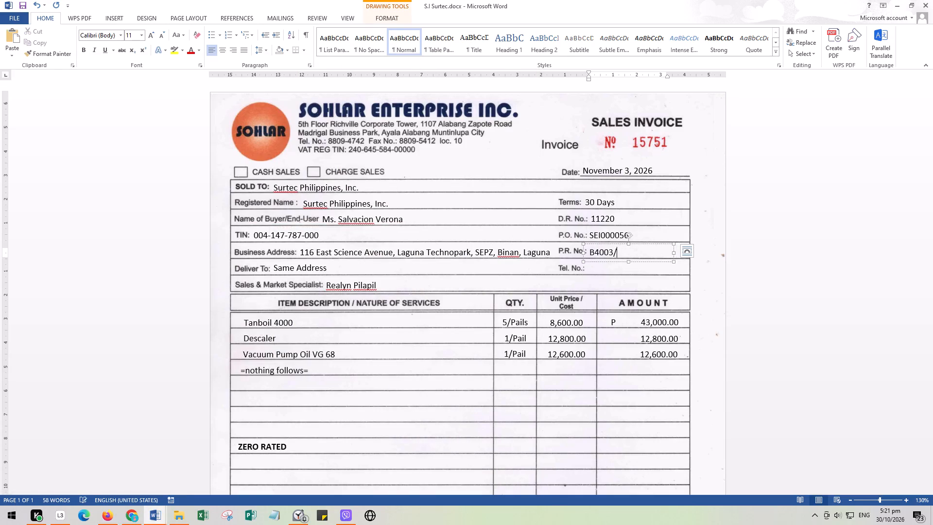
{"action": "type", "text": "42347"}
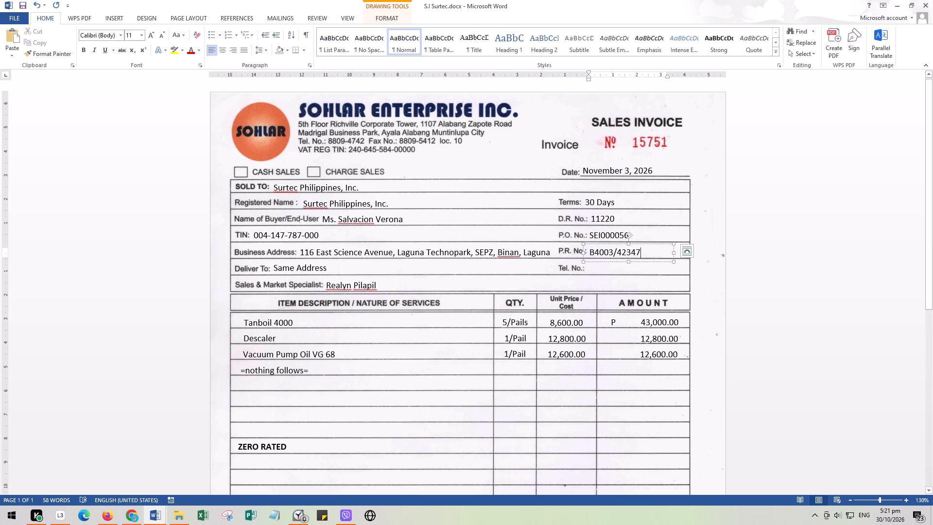
{"action": "left_click", "coordinate": [815, 244]}
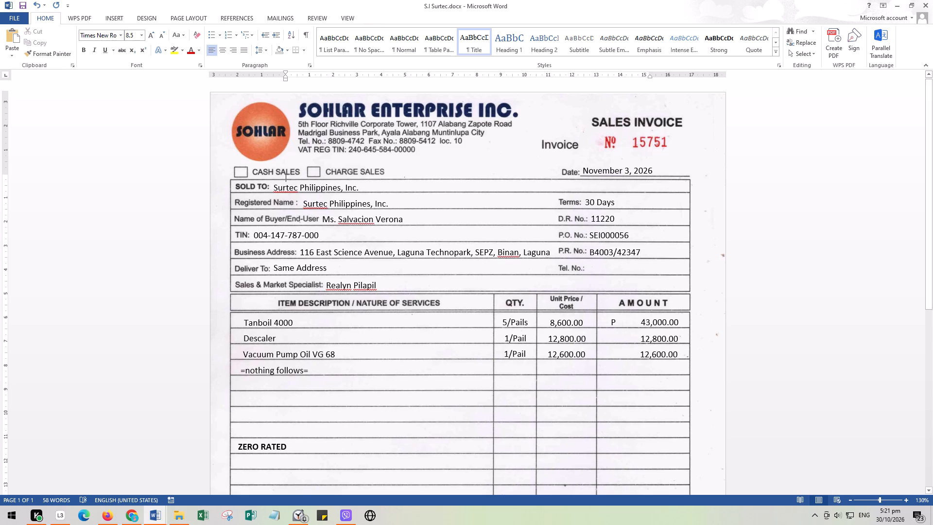
Enter Tanboil 4000 and Hand Cleaner (Waterless) as the first two item descriptions on the Surtec invoice.
{"action": "left_click", "coordinate": [290, 324]}
{"action": "key", "text": "ctrl+a"}
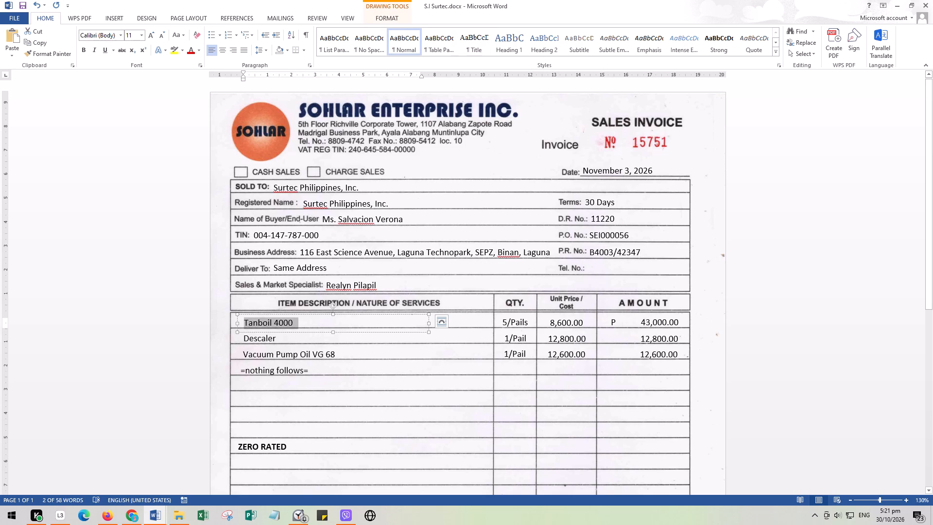
{"action": "type", "text": "Tanboil 400"}
{"action": "key", "text": "0"}
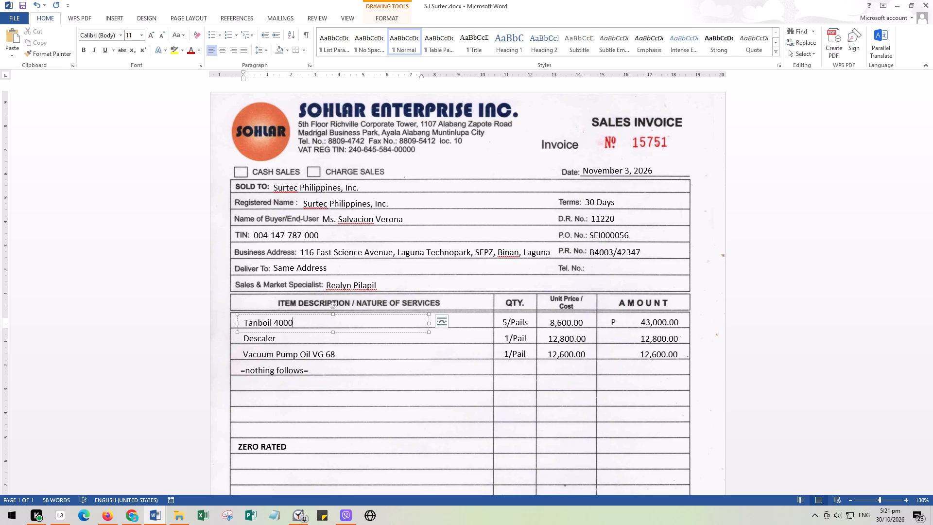
{"action": "left_click", "coordinate": [289, 341]}
{"action": "key", "text": "ctrl+a"}
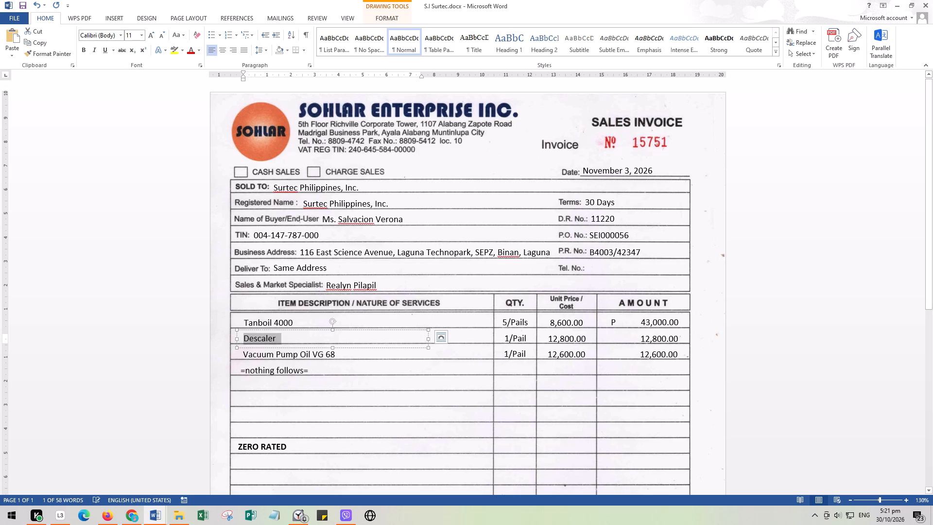
{"action": "type", "text": "Hand Cleaner (Waterless)"}
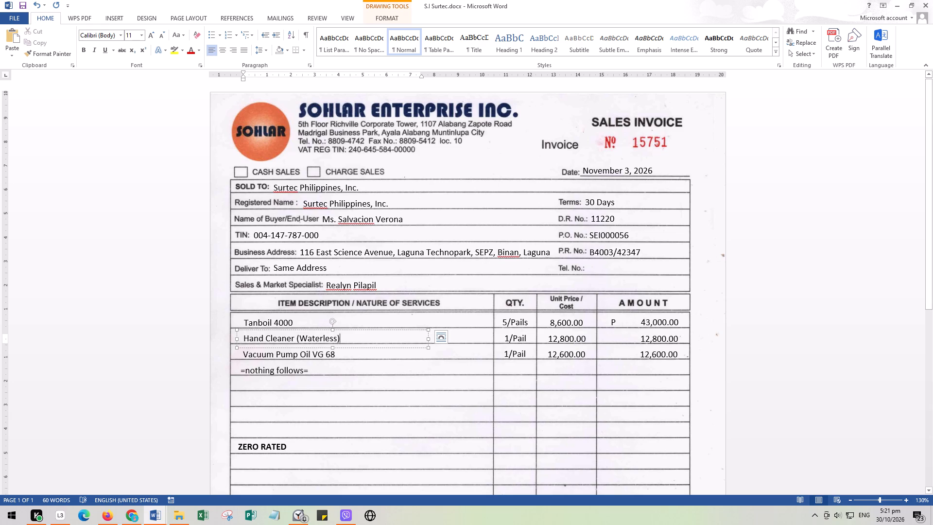
Move the "=nothing follows=" line up to replace the Vacuum Pump Oil VG 68 description in the third item row.
{"action": "left_click", "coordinate": [288, 367]}
{"action": "key", "text": "ctrl+a"}
{"action": "key", "text": "ctrl+x"}
{"action": "left_click", "coordinate": [299, 354]}
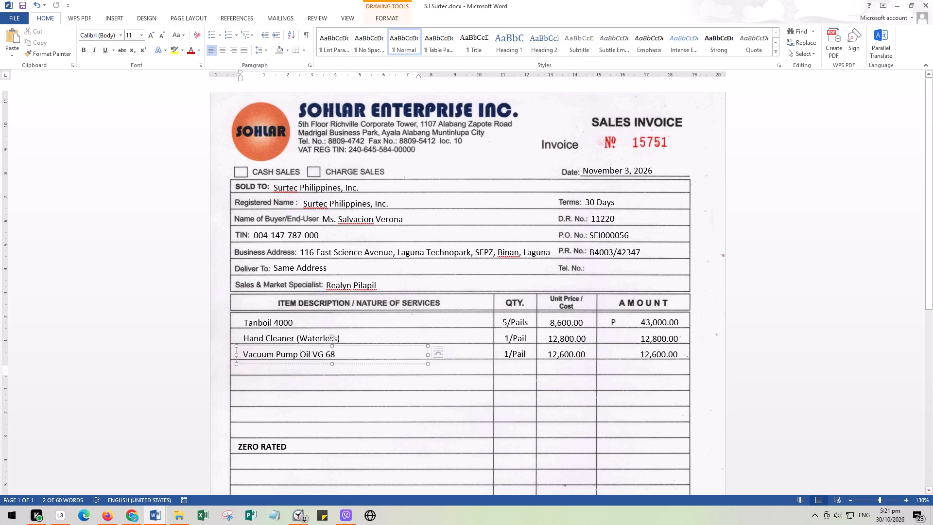
{"action": "key", "text": "ctrl+a"}
{"action": "key", "text": "ctrl+v"}
Clear the quantity, unit price and amount from the third item row.
{"action": "left_click", "coordinate": [524, 354]}
{"action": "key", "text": "ctrl+a"}
{"action": "key", "text": "ctrl+x"}
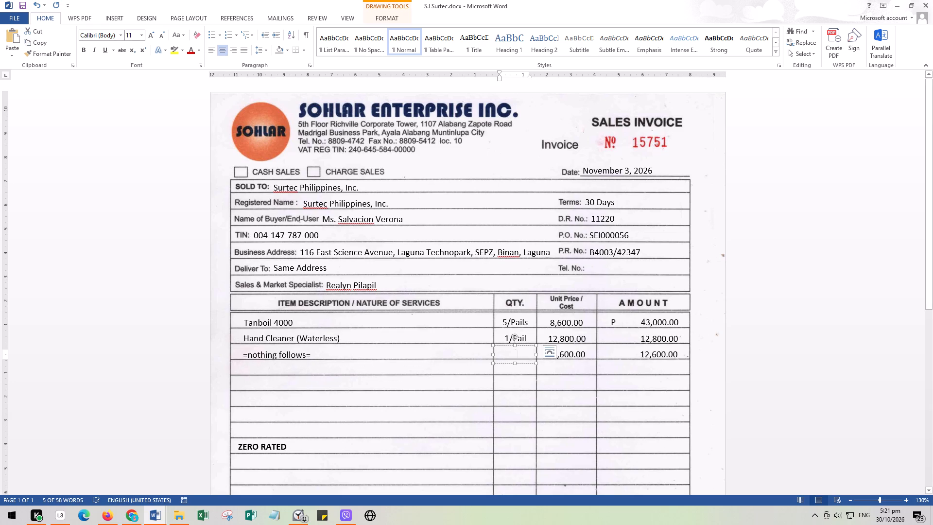
{"action": "left_click", "coordinate": [569, 353], "text": "ctrl"}
{"action": "key", "text": "ctrl+a"}
{"action": "key", "text": "ctrl+x"}
{"action": "left_click", "coordinate": [643, 351], "text": "ctrl"}
{"action": "key", "text": "ctrl+a"}
{"action": "key", "text": "ctrl+x"}
Set the quantities to 10/Pails for Tanboil 4000 and 5/Pcs. for Hand Cleaner (Waterless).
{"action": "left_click", "coordinate": [523, 321], "text": "ctrl"}
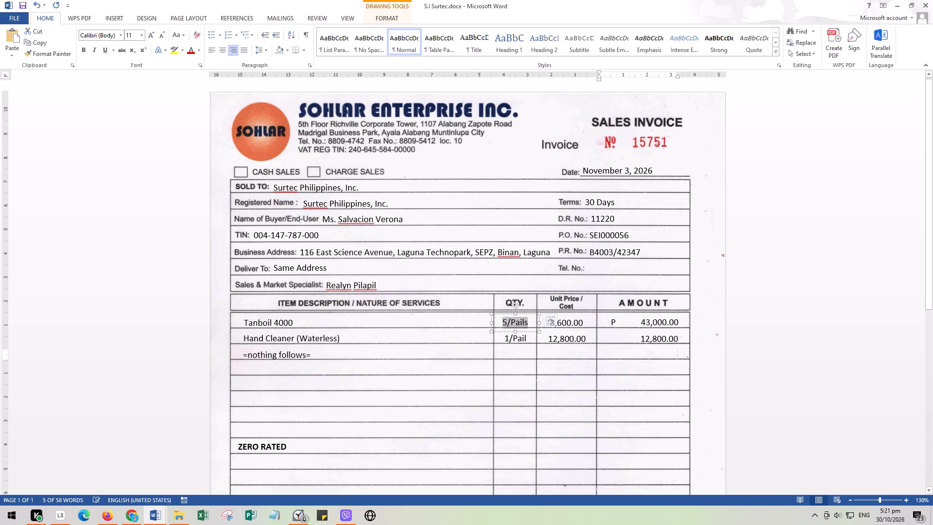
{"action": "key", "text": "ctrl+a"}
{"action": "type", "text": "10/Pails"}
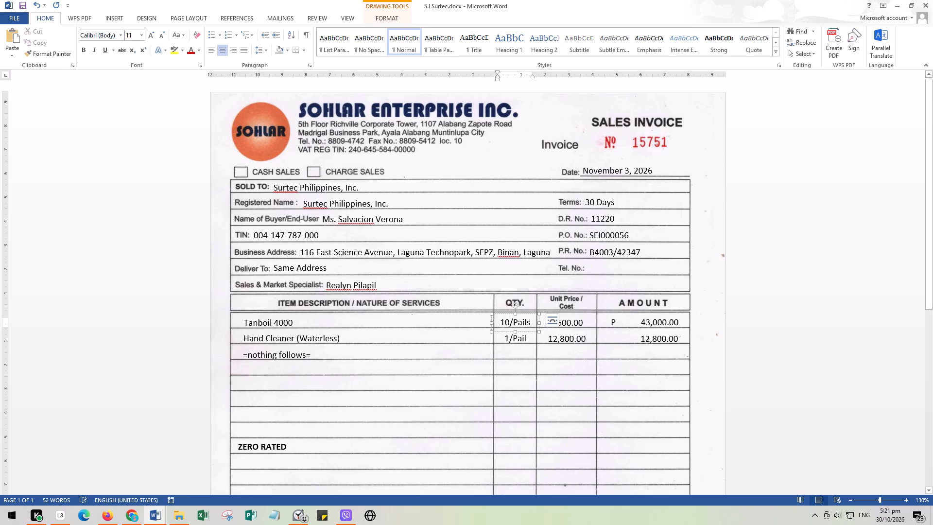
{"action": "left_click", "coordinate": [525, 338]}
{"action": "key", "text": "ctrl+a"}
{"action": "type", "text": "5/Pcs."}
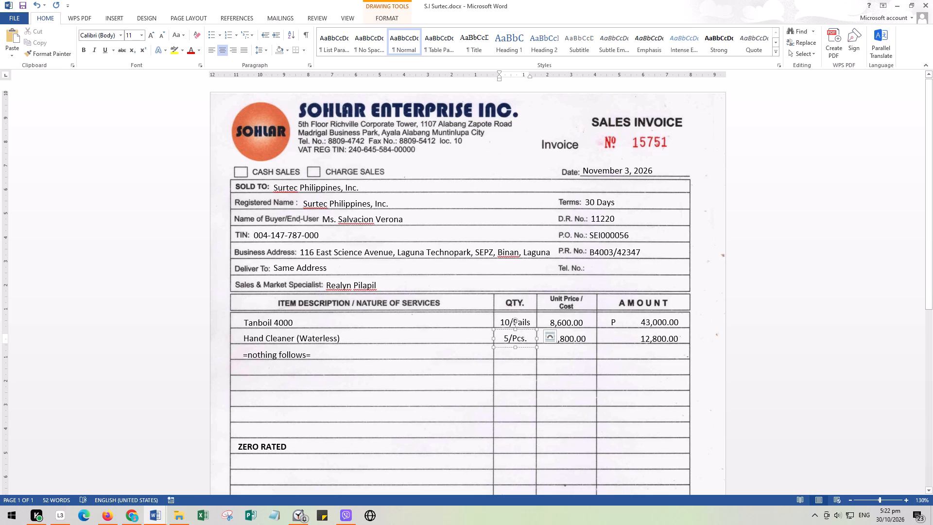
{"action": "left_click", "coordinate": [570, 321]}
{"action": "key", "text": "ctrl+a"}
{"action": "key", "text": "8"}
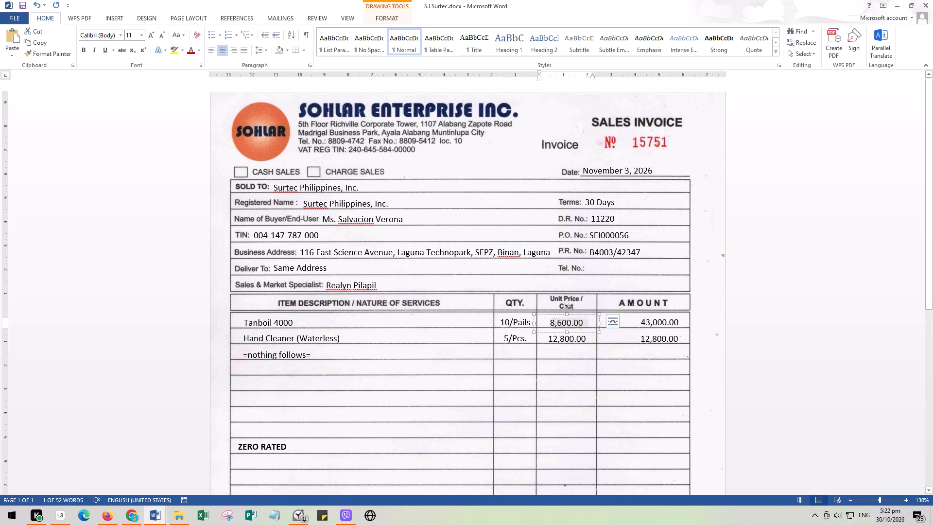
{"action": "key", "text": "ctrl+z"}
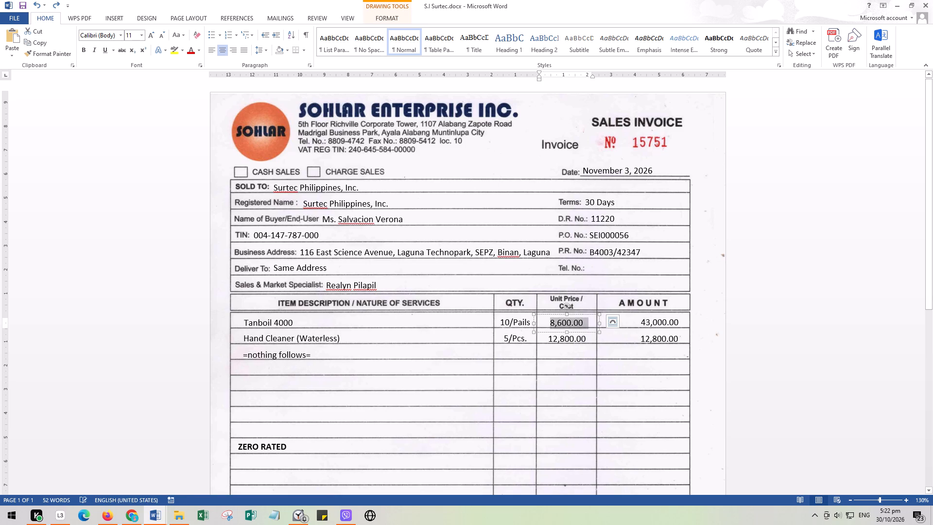
Set the unit price of Hand Cleaner (Waterless) to 520.00.
{"action": "left_click", "coordinate": [581, 338]}
{"action": "key", "text": "ctrl+a"}
{"action": "type", "text": "520.00"}
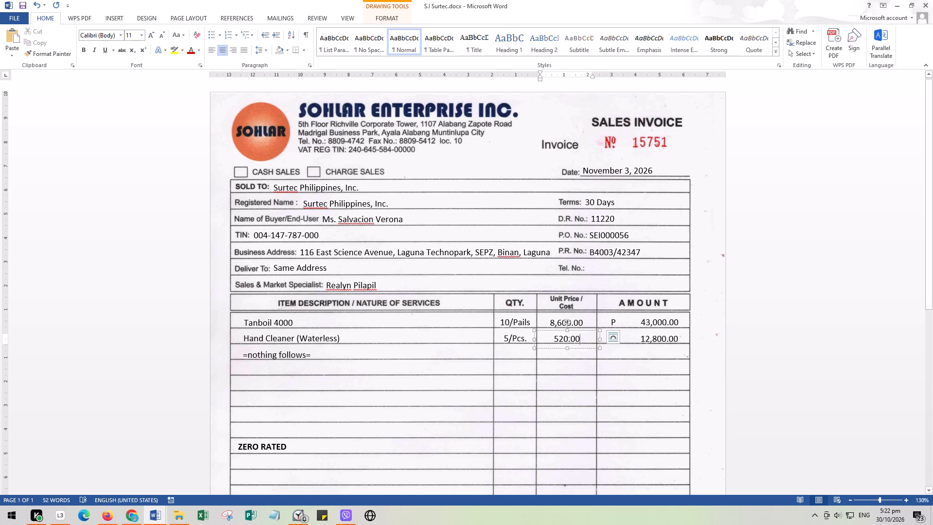
Set the amounts to 86,000.00 for Tanboil 4000, keeping the P sign, and 2,600.00 for Hand Cleaner (Waterless).
{"action": "left_click_drag", "start_coordinate": [680, 321], "coordinate": [642, 321]}
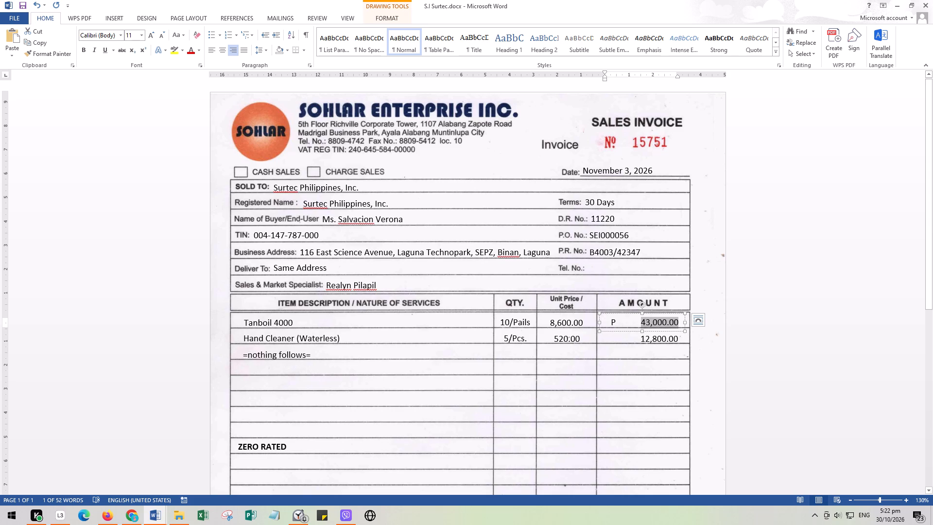
{"action": "type", "text": "86,000.00"}
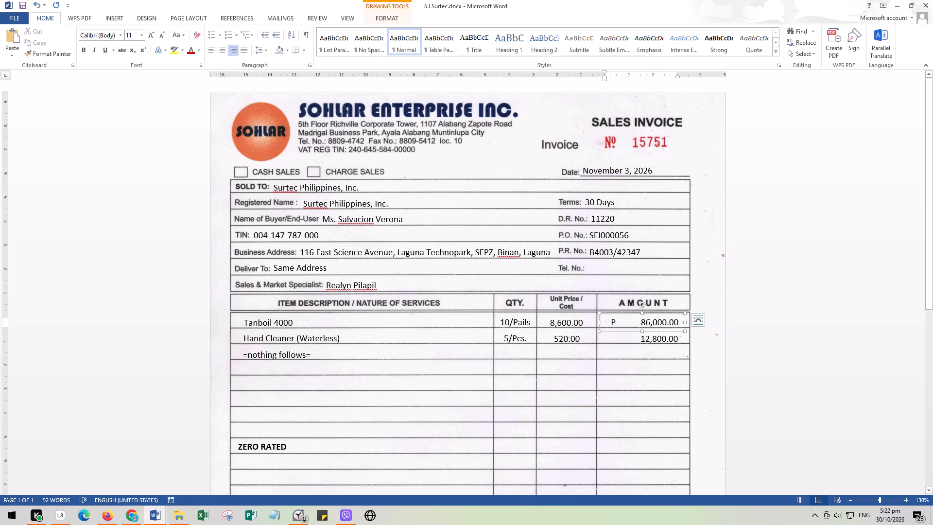
{"action": "left_click", "coordinate": [671, 341]}
{"action": "key", "text": "ctrl+a"}
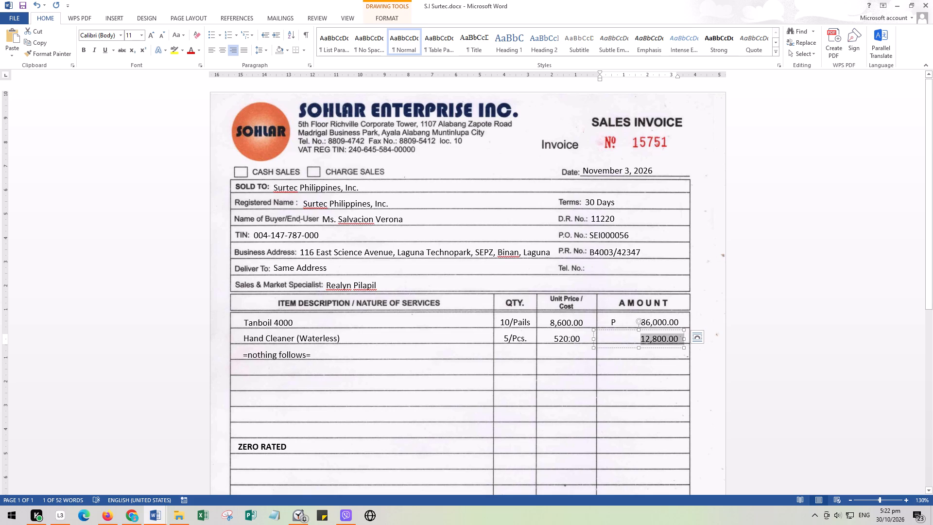
{"action": "type", "text": "2,600.00"}
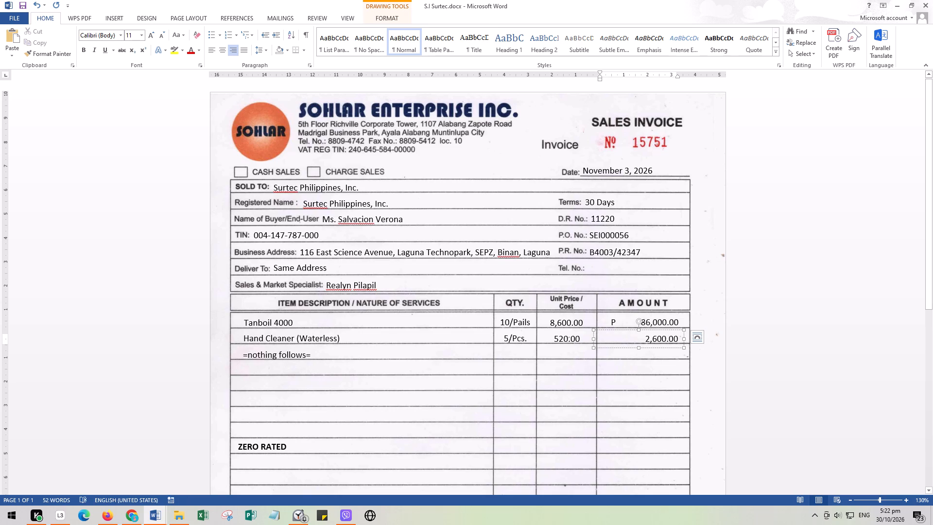
{"action": "left_click", "coordinate": [797, 371]}
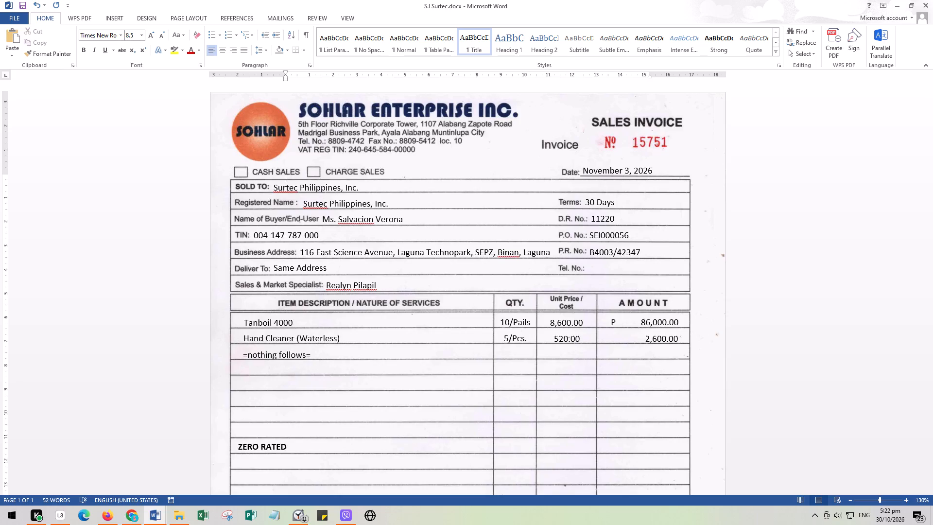
Set the Zero-Rated Sales figure on the Surtec invoice to 88,600.00, keeping the P sign.
{"action": "scroll", "coordinate": [807, 385], "scroll_direction": "down", "scroll_amount": 2}
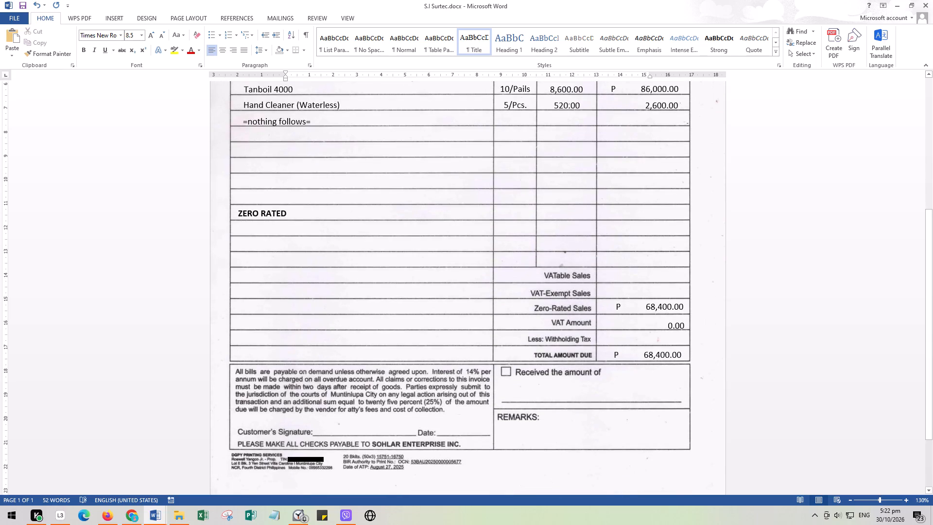
{"action": "left_click_drag", "start_coordinate": [686, 309], "coordinate": [649, 305]}
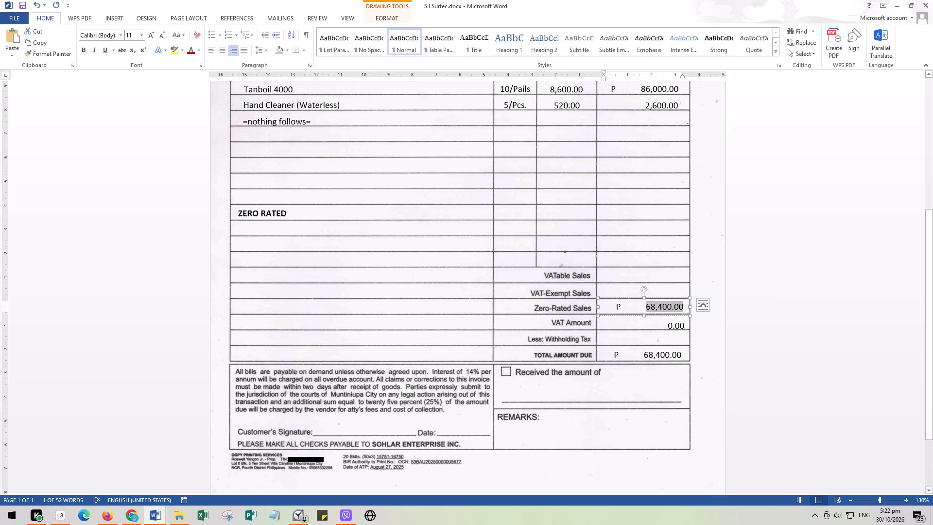
{"action": "type", "text": "88,600.00"}
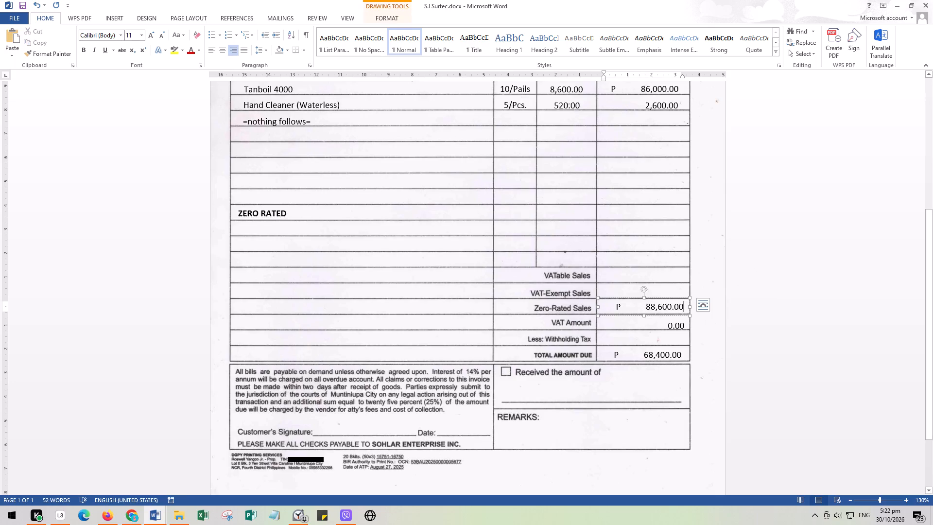
Open Calculator and compute 1% of 88600.
{"action": "left_click", "coordinate": [0, 524]}
{"action": "left_click", "coordinate": [268, 468]}
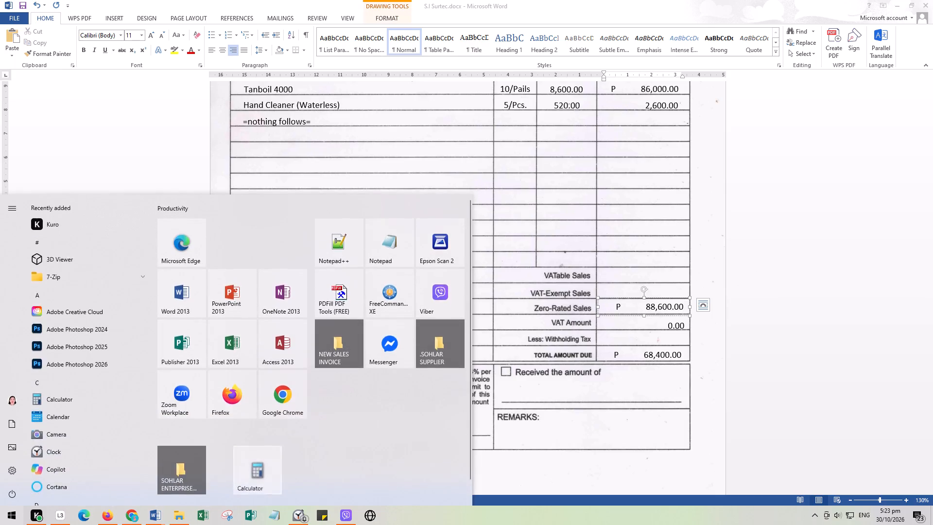
{"action": "triple_click", "coordinate": [179, 206]}
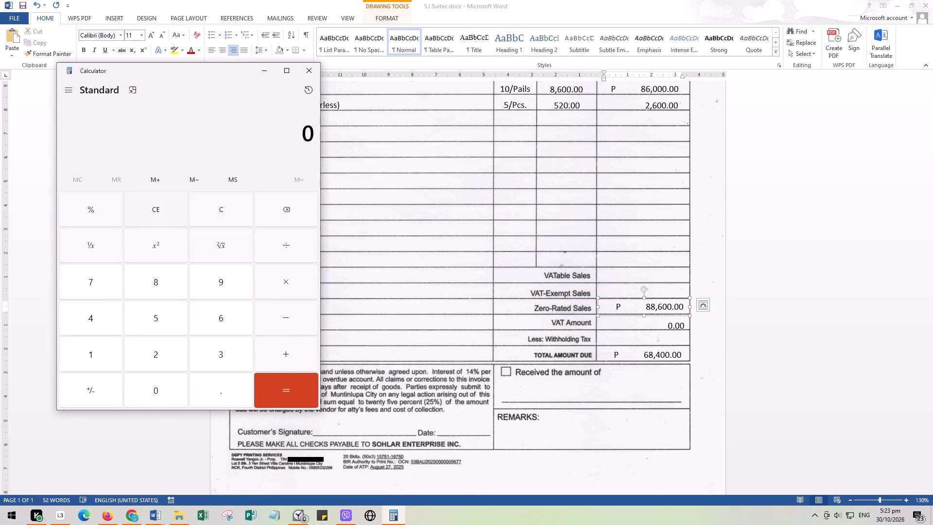
{"action": "type", "text": "88600"}
{"action": "type", "text": "*1%"}
{"action": "key", "text": "Return"}
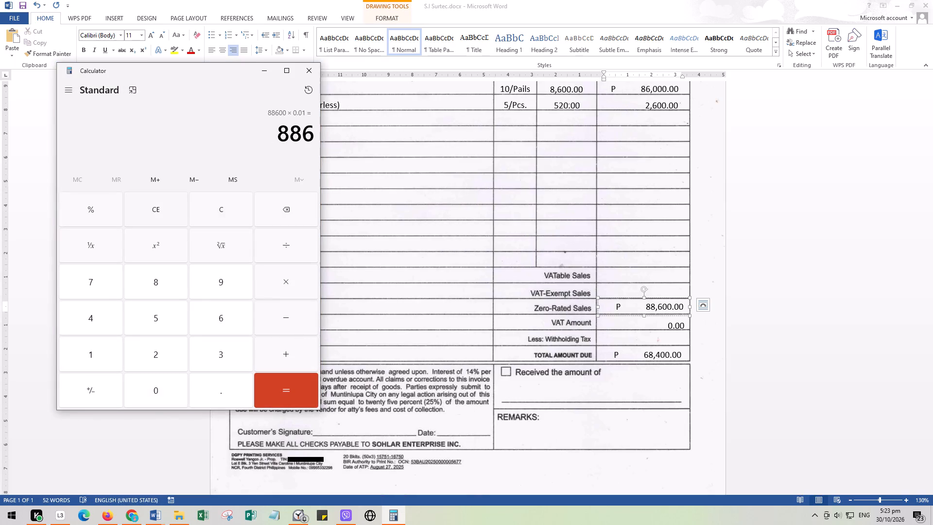
Return to the Word invoice, set the VAT Amount to 886.00 and nudge its text box slightly up and left.
{"action": "key", "text": "alt+Tab"}
{"action": "left_click", "coordinate": [678, 328]}
{"action": "key", "text": "ctrl+a"}
{"action": "type", "text": "886.00"}
{"action": "left_click", "coordinate": [680, 316]}
{"action": "key", "text": "Up"}
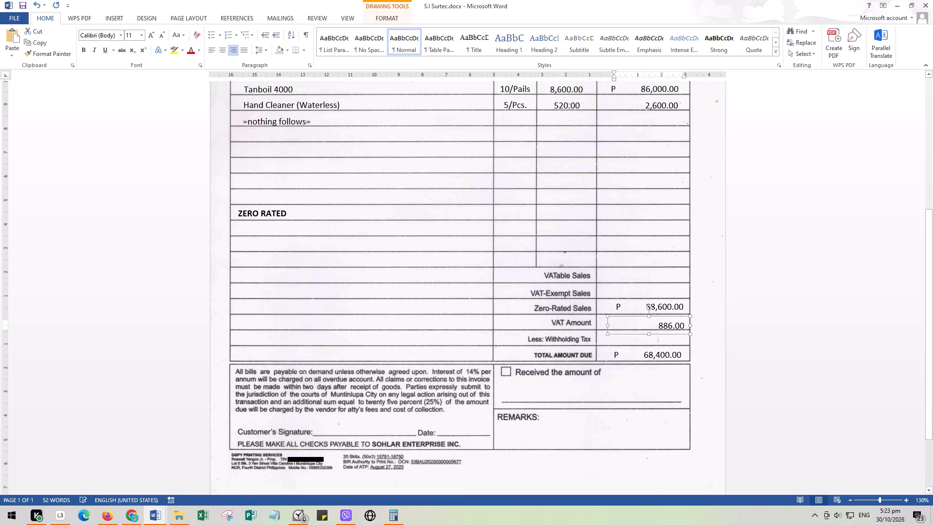
{"action": "key", "text": "Left"}
{"action": "left_click", "coordinate": [820, 335]}
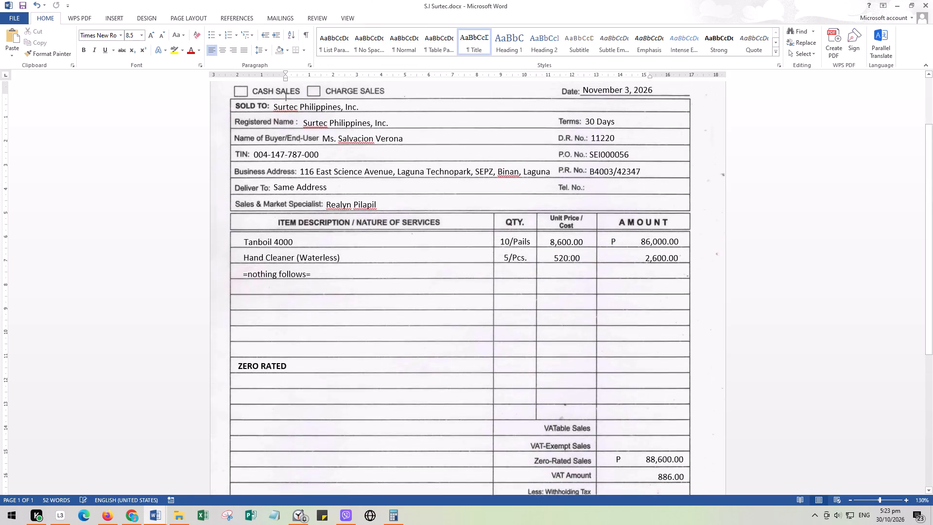
In Calculator, subtract 88600 from the 886 result and copy the resulting figure without its minus sign.
{"action": "scroll", "coordinate": [731, 425], "scroll_direction": "down", "scroll_amount": 1}
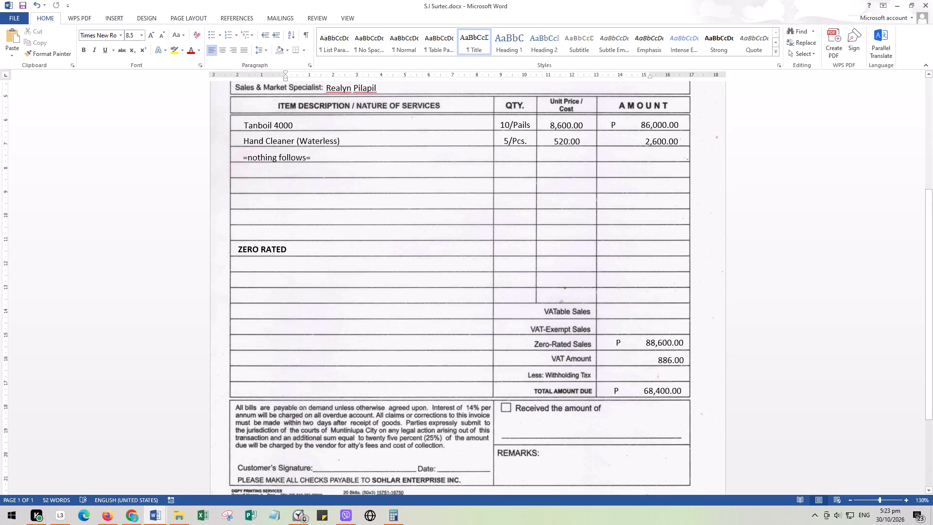
{"action": "left_click", "coordinate": [381, 521]}
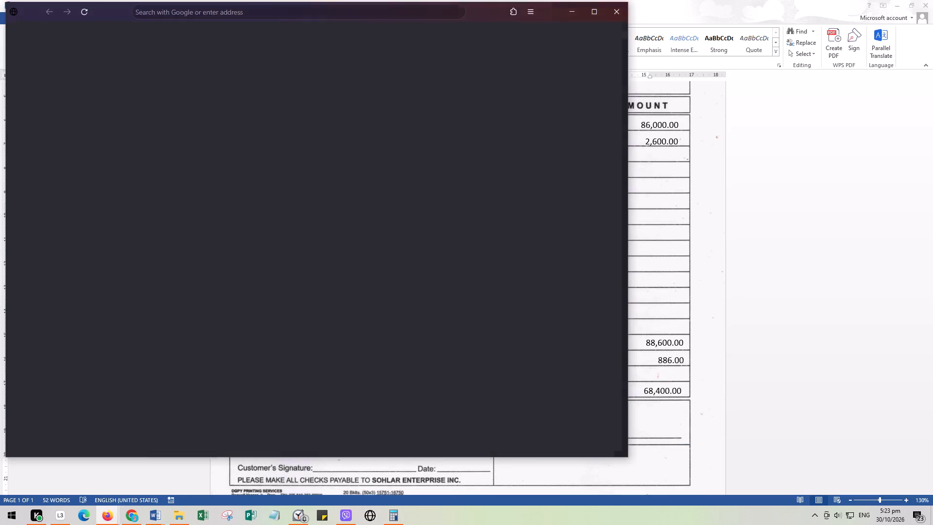
{"action": "left_click", "coordinate": [622, 10]}
{"action": "left_click", "coordinate": [397, 520]}
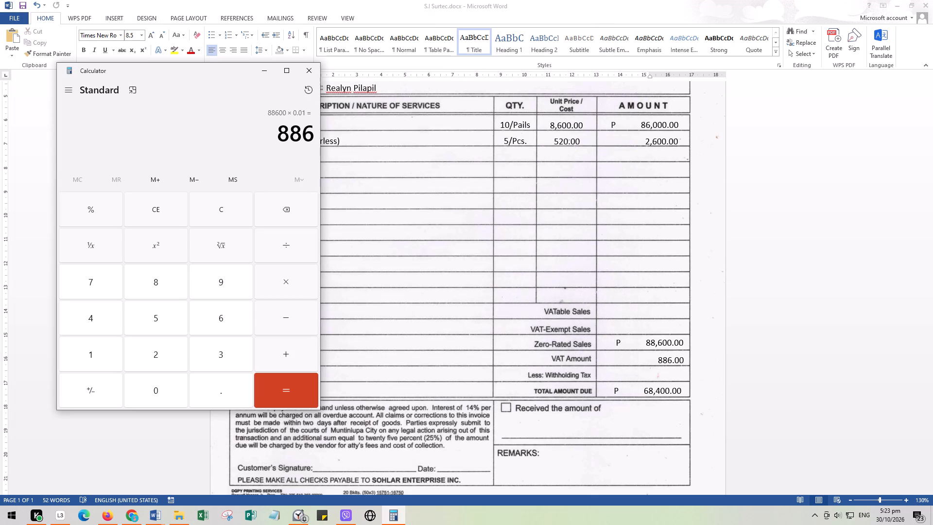
{"action": "left_click", "coordinate": [293, 314]}
{"action": "type", "text": "88600"}
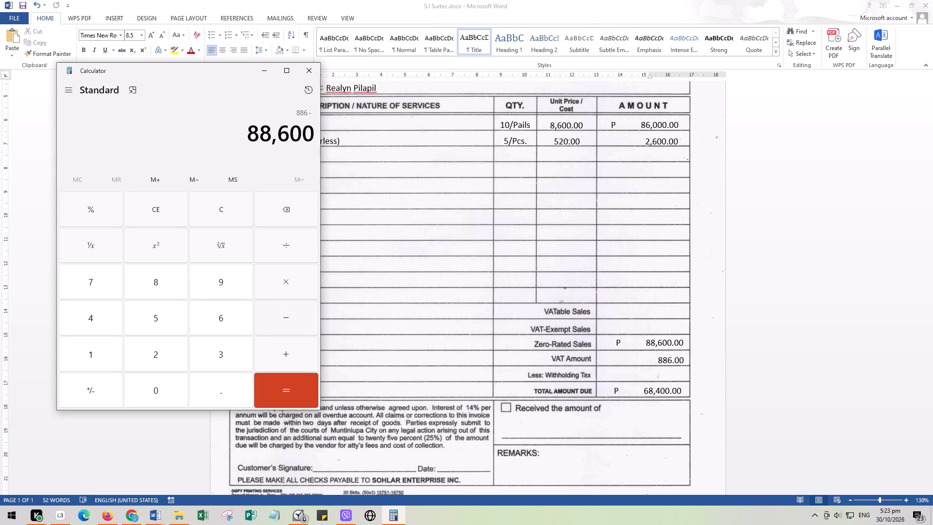
{"action": "key", "text": "Return"}
{"action": "left_click_drag", "start_coordinate": [256, 138], "coordinate": [306, 138]}
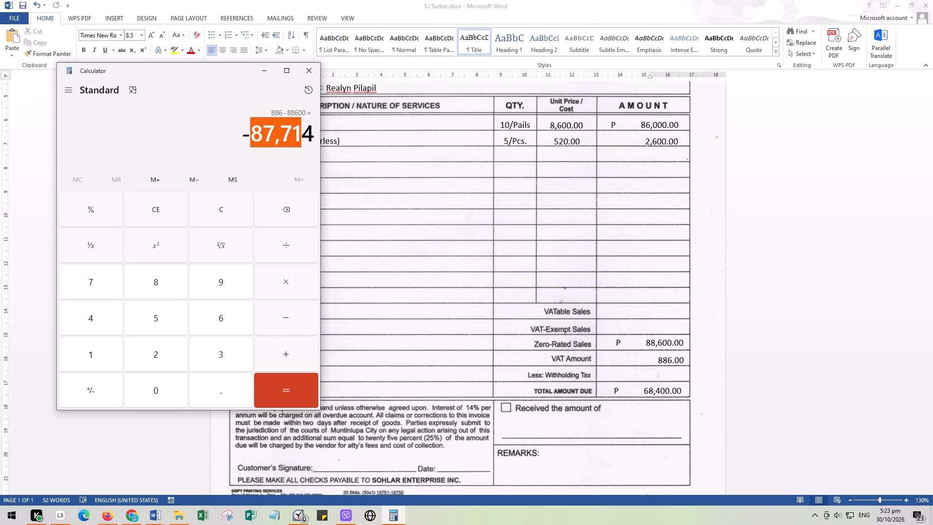
{"action": "left_click_drag", "start_coordinate": [306, 138], "coordinate": [310, 138]}
{"action": "key", "text": "ctrl+c"}
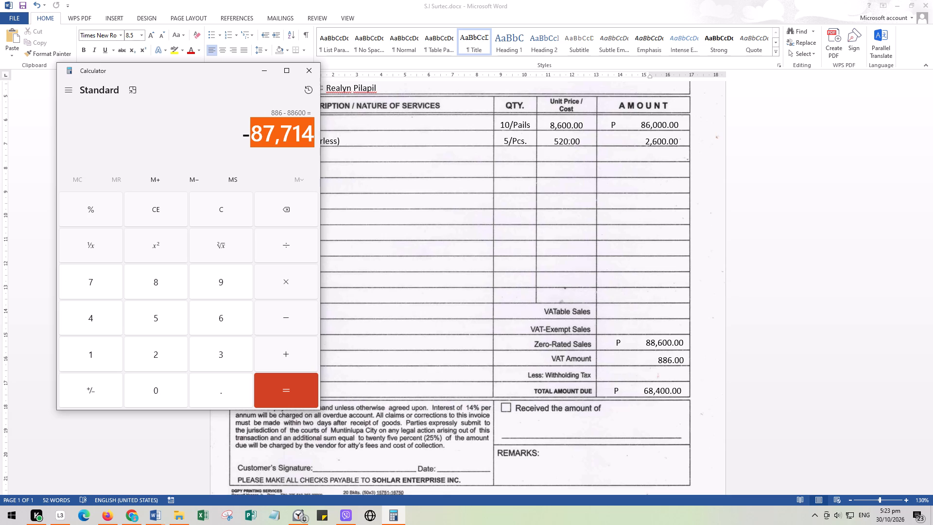
Return to the Surtec invoice in Word and set the Total Amount Due to 87,714.00, keeping the P sign.
{"action": "left_click", "coordinate": [667, 393]}
{"action": "left_click_drag", "start_coordinate": [668, 389], "coordinate": [647, 388]}
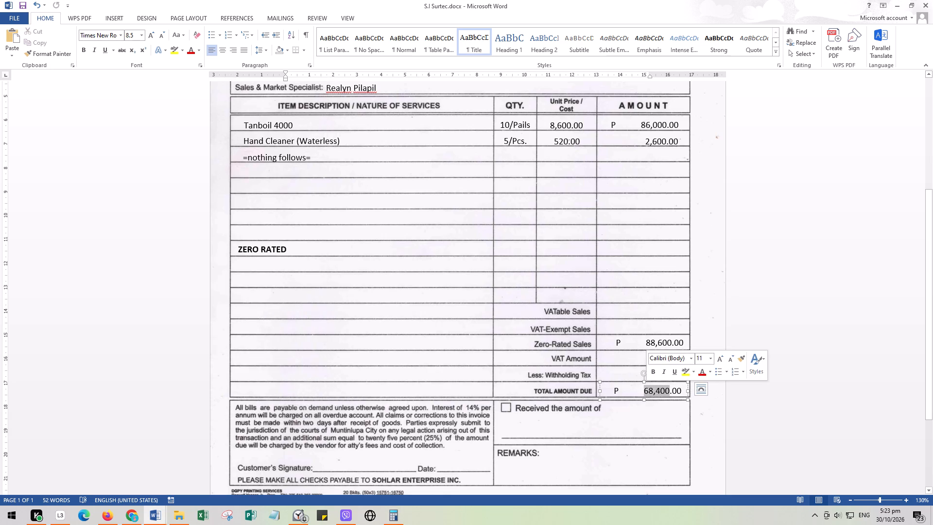
{"action": "key", "text": "ctrl+v"}
Recheck the total in Calculator by computing 1% of 88600 and subtracting 88600, then minimize Calculator.
{"action": "key", "text": "alt+Tab"}
{"action": "triple_click", "coordinate": [226, 206]}
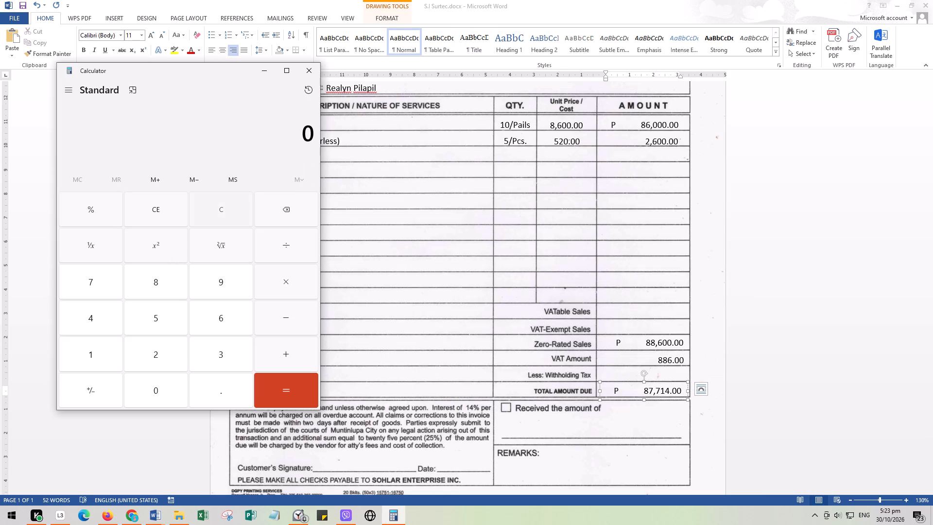
{"action": "type", "text": "88600"}
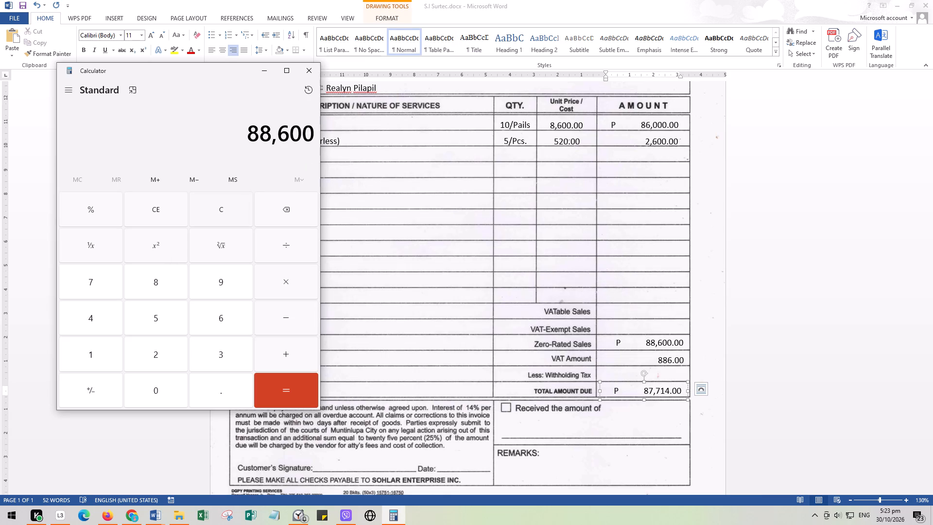
{"action": "type", "text": "*1%"}
{"action": "key", "text": "Return"}
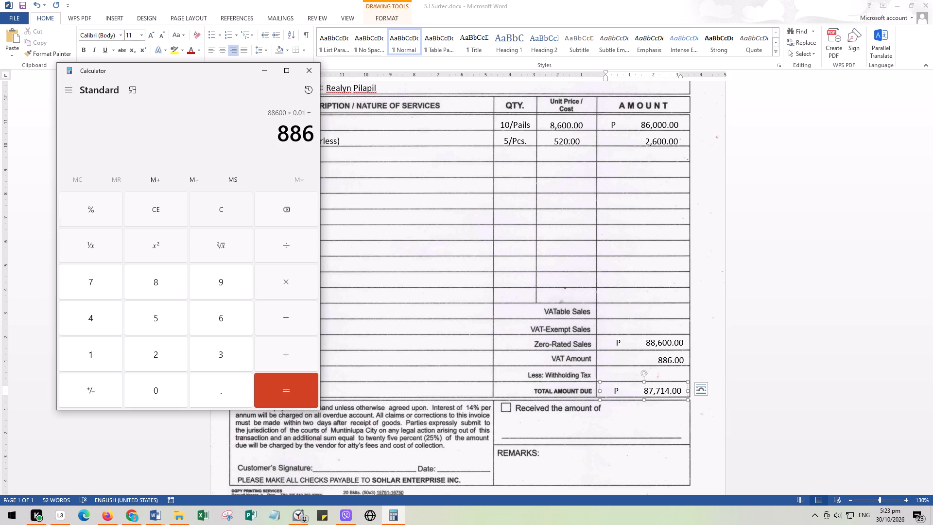
{"action": "type", "text": "-88600"}
{"action": "key", "text": "Return"}
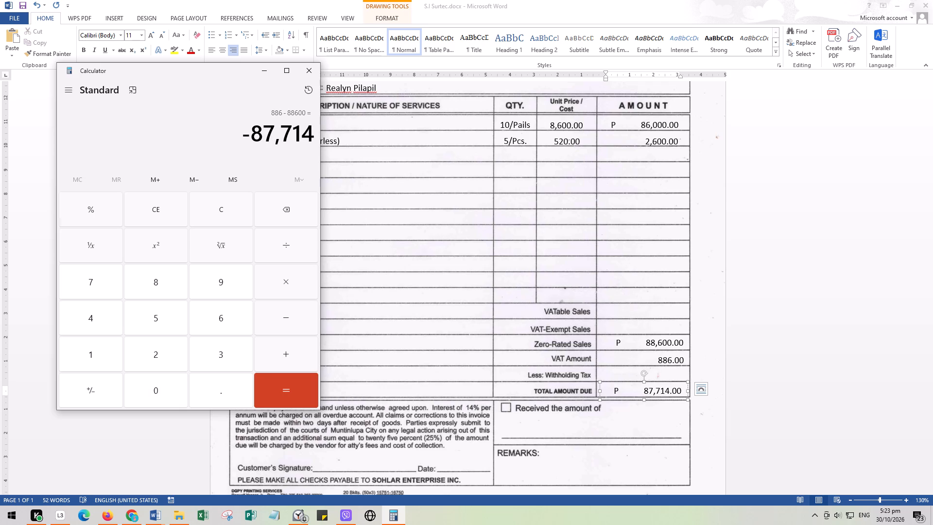
{"action": "left_click", "coordinate": [268, 71]}
Nudge the "=nothing follows=" text box on the invoice slightly up and left.
{"action": "left_click", "coordinate": [835, 252]}
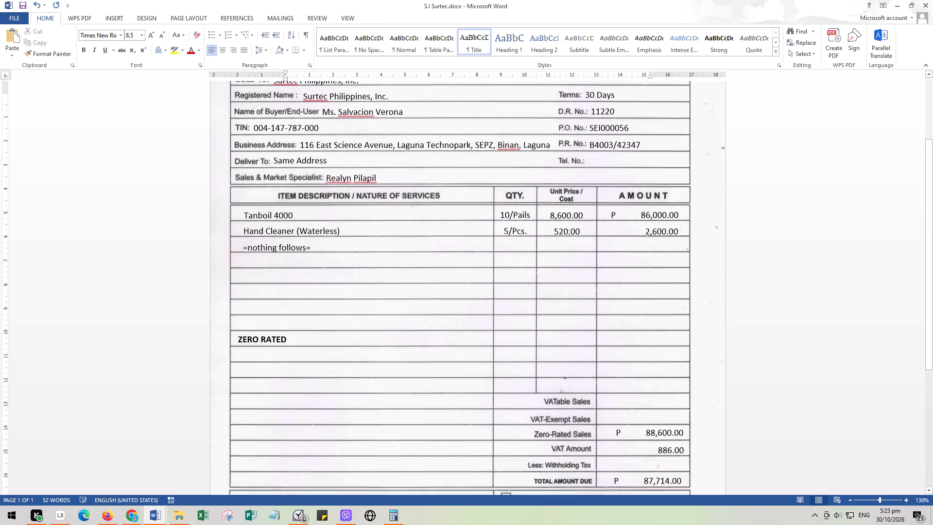
{"action": "left_click", "coordinate": [268, 269]}
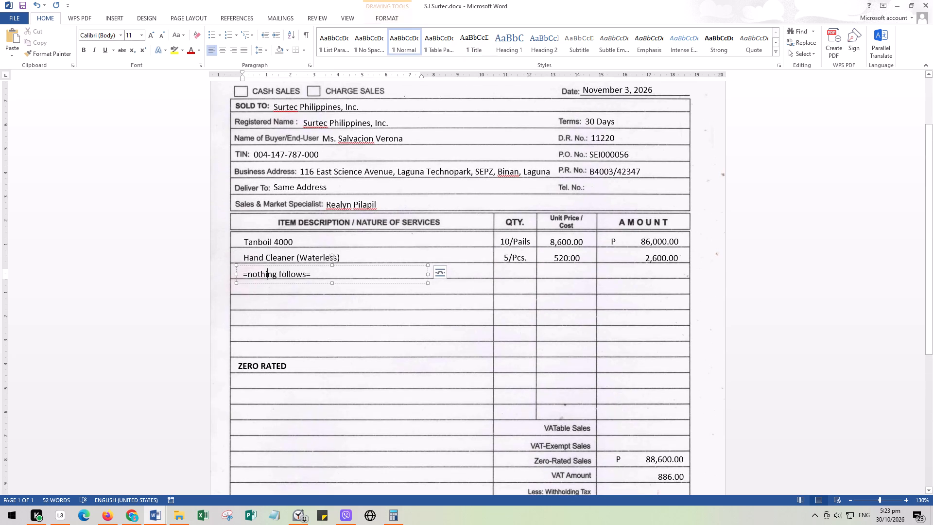
{"action": "left_click", "coordinate": [276, 267]}
{"action": "key", "text": "Up"}
{"action": "key", "text": "Up"}
{"action": "key", "text": "Left"}
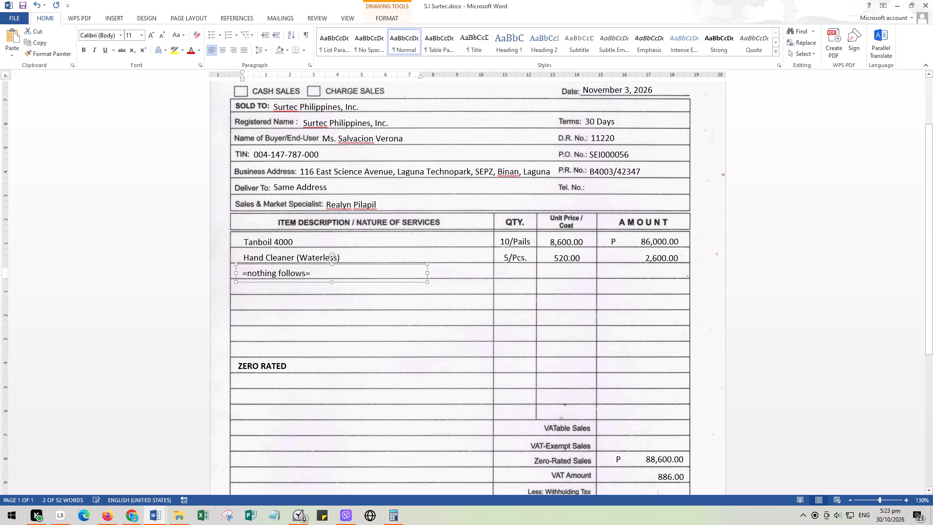
{"action": "left_click", "coordinate": [290, 255]}
{"action": "left_click", "coordinate": [932, 295]}
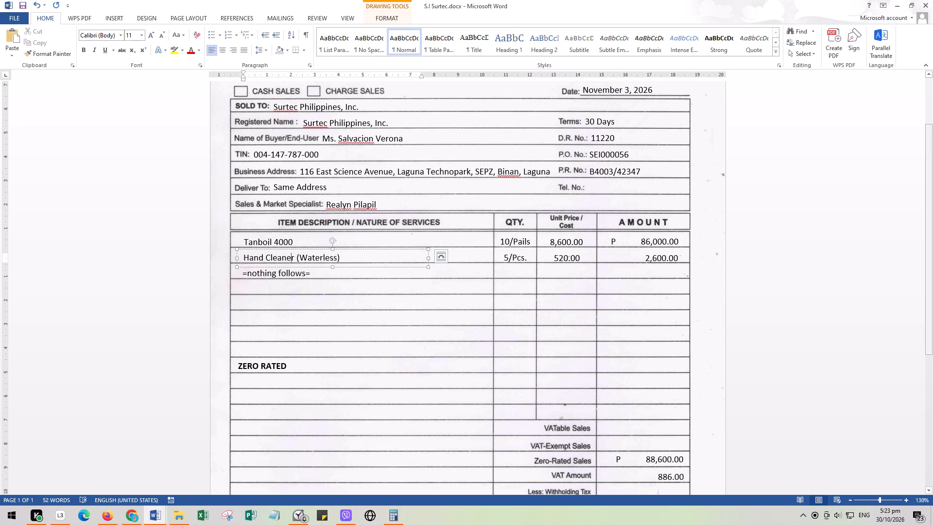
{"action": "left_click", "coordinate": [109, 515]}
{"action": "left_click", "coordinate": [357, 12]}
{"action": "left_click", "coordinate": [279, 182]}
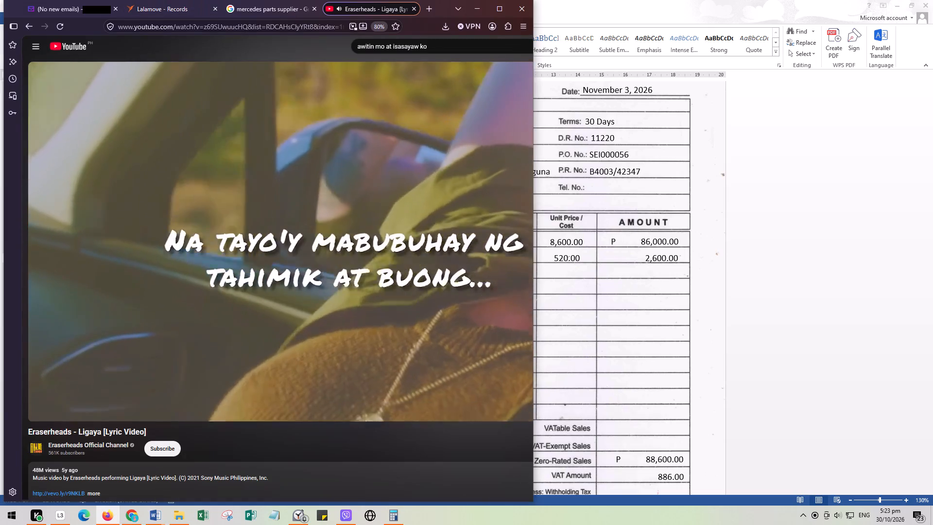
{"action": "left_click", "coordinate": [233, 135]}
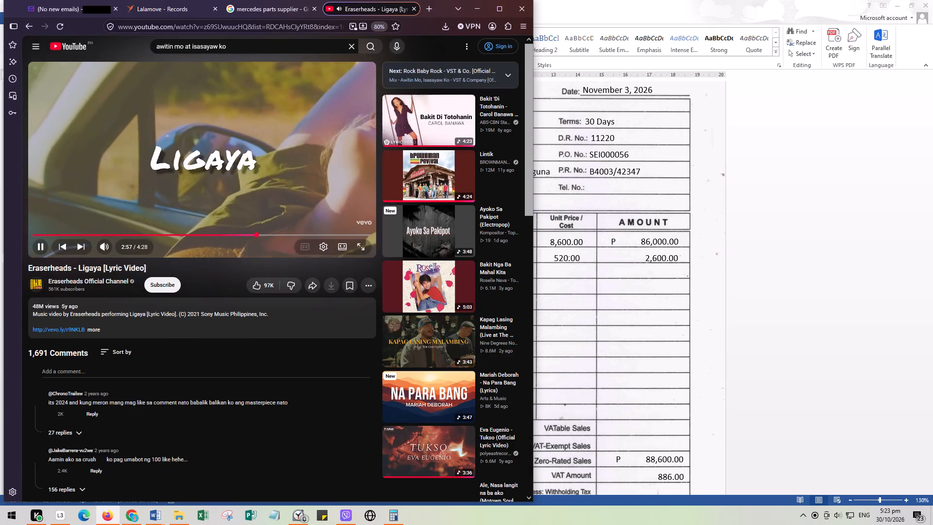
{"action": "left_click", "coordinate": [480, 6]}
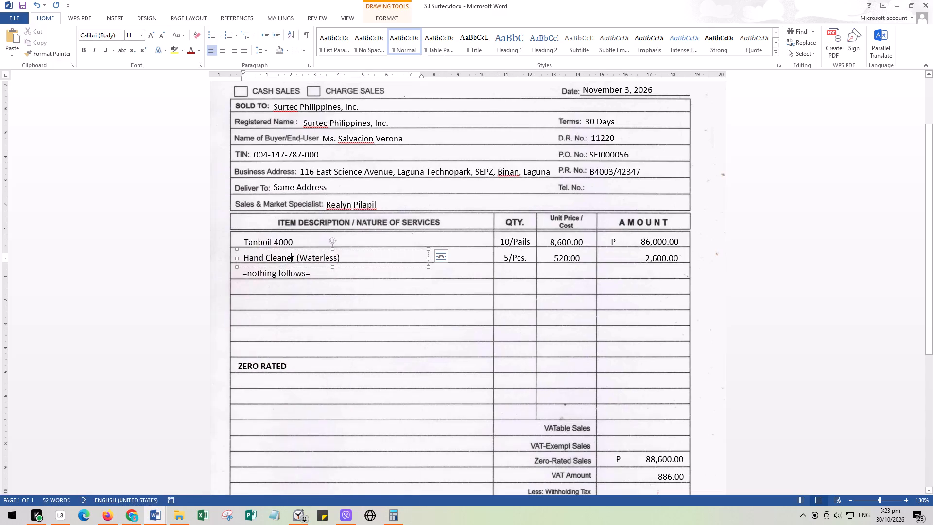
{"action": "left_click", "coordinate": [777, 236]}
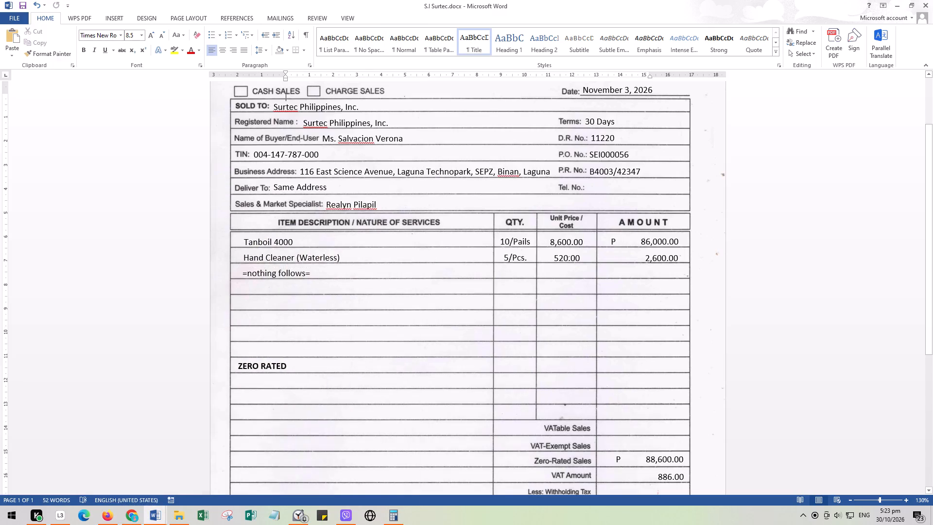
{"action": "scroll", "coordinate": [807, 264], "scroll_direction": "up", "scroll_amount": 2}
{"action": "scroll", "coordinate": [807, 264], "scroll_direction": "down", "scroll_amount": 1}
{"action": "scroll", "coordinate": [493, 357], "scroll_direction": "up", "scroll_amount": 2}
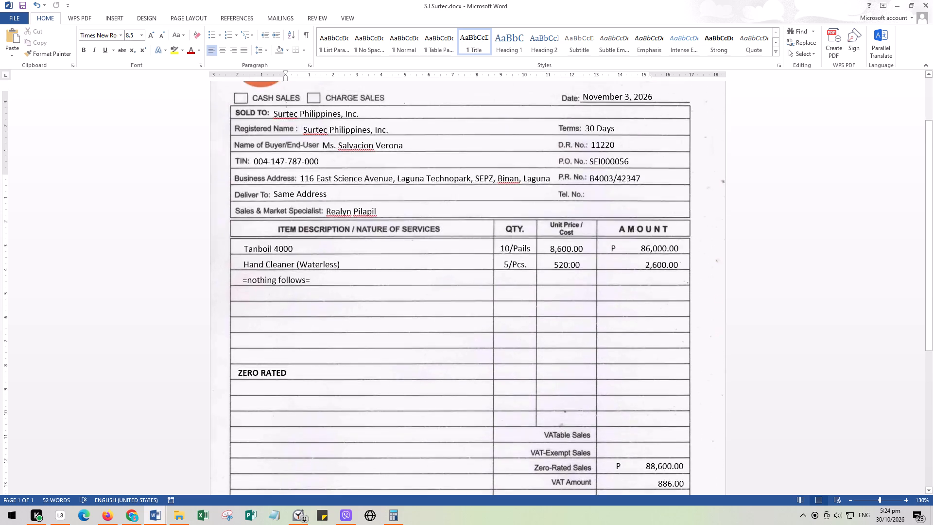
In File Explorer, search the NEW DELIVERY RECEIPT folder for "surtec" and open D.R Surtec.docx.
{"action": "left_click", "coordinate": [157, 508]}
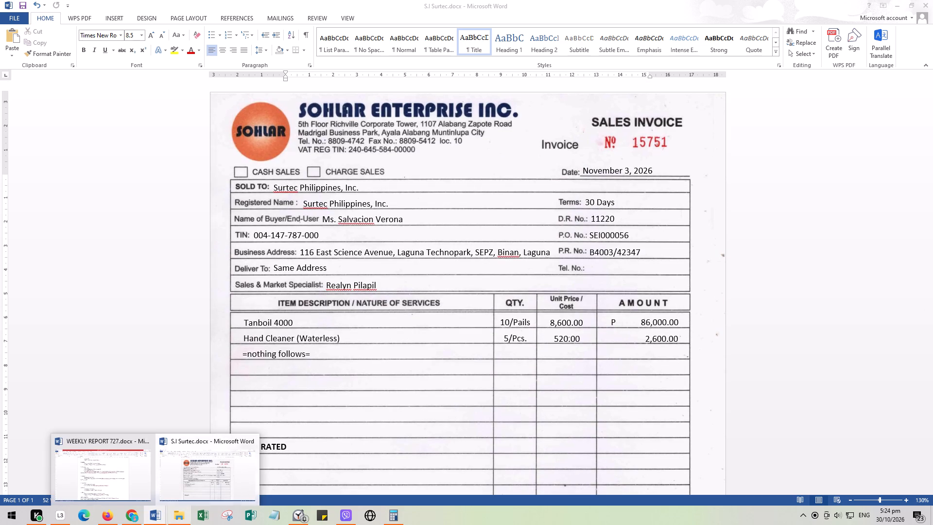
{"action": "left_click", "coordinate": [174, 519]}
{"action": "left_click", "coordinate": [70, 201]}
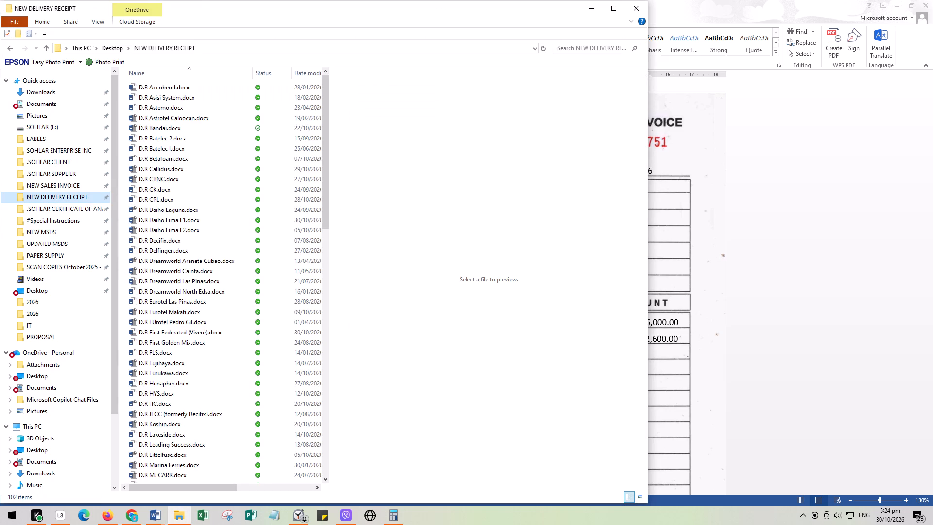
{"action": "left_click", "coordinate": [584, 44]}
{"action": "key", "text": "s"}
{"action": "key", "text": "u"}
{"action": "type", "text": "rt"}
{"action": "key", "text": "e"}
{"action": "key", "text": "c"}
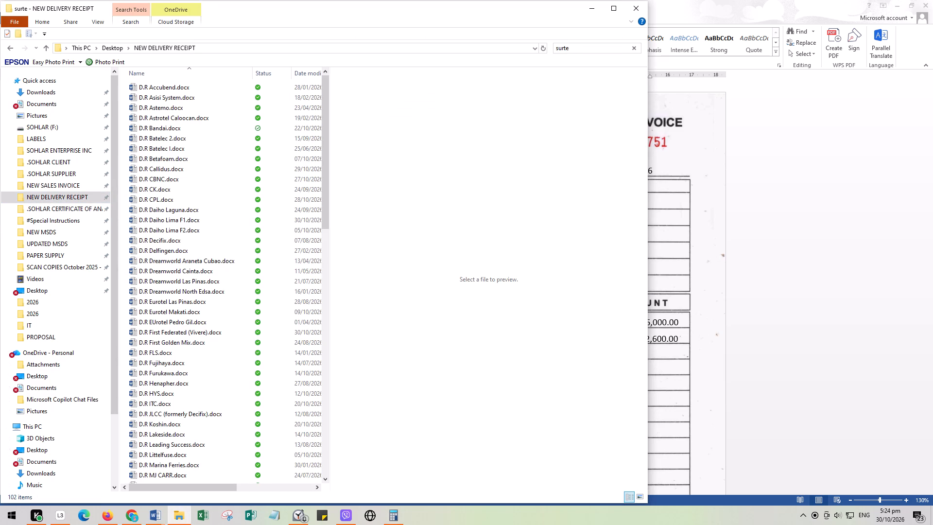
{"action": "double_click", "coordinate": [244, 76]}
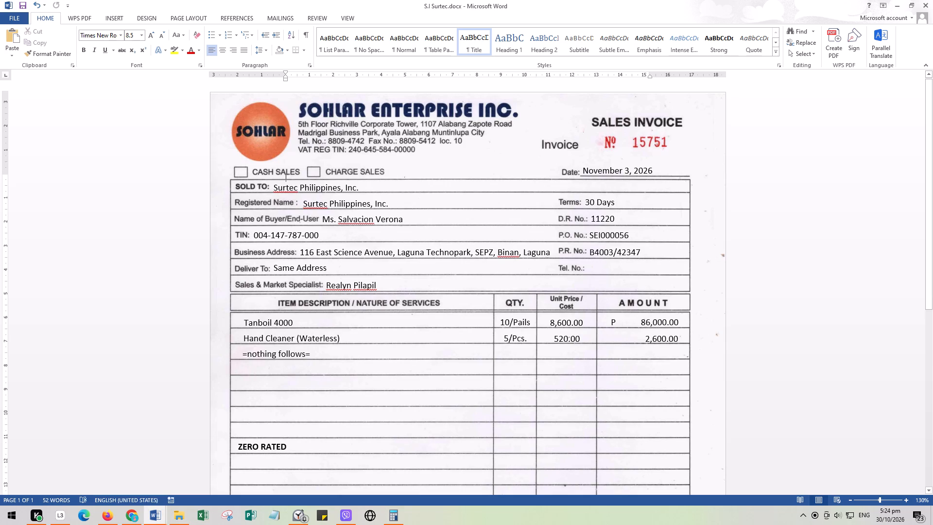
Copy the date November 3, 2026 from the Surtec invoice into the delivery receipt's Date field, replacing the existing date.
{"action": "key", "text": "alt+Tab"}
{"action": "left_click", "coordinate": [615, 170]}
{"action": "key", "text": "ctrl+a"}
{"action": "key", "text": "ctrl+c"}
{"action": "key", "text": "alt+Tab"}
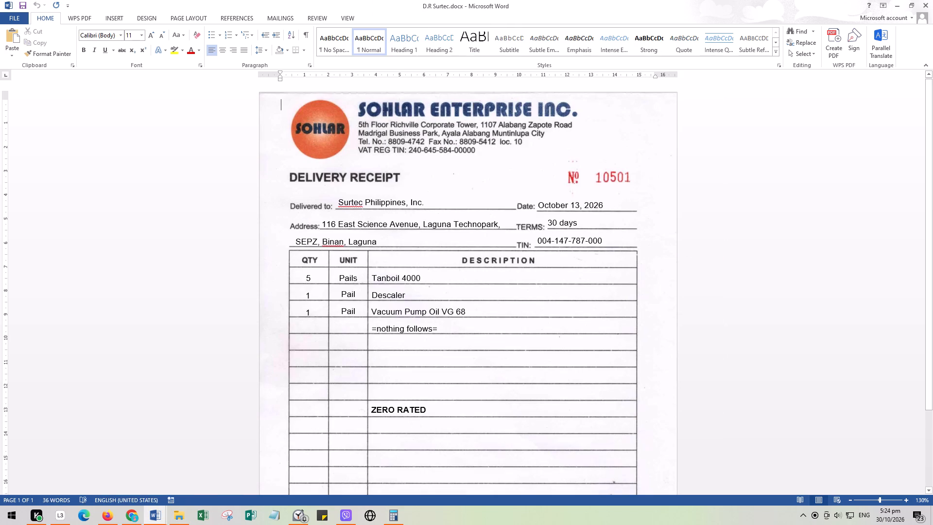
{"action": "left_click", "coordinate": [596, 201]}
{"action": "key", "text": "ctrl+a"}
{"action": "key", "text": "ctrl+v"}
Copy Hand Cleaner (Waterless) from the invoice and paste it over the Descaler description in the delivery receipt.
{"action": "key", "text": "alt+Tab"}
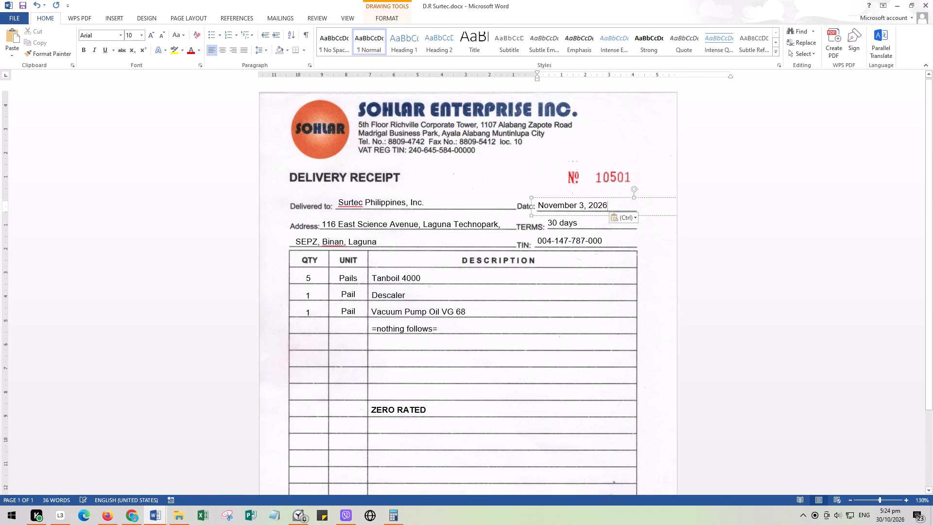
{"action": "key", "text": "alt+Tab"}
{"action": "key", "text": "alt+Tab"}
{"action": "key", "text": "alt+Tab"}
{"action": "key", "text": "alt+Tab"}
{"action": "left_click", "coordinate": [314, 337]}
{"action": "key", "text": "ctrl+a"}
{"action": "key", "text": "ctrl+c"}
{"action": "key", "text": "alt+Tab"}
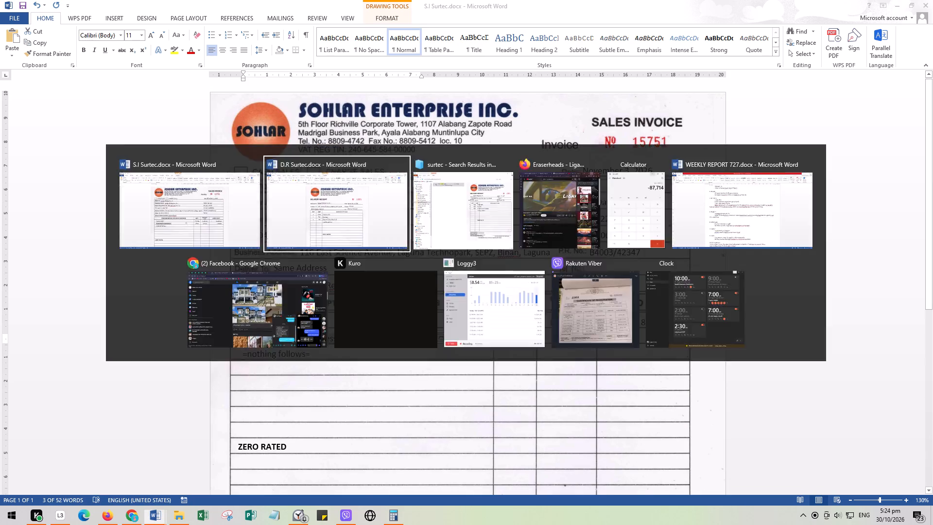
{"action": "left_click", "coordinate": [412, 294]}
{"action": "key", "text": "ctrl+a"}
{"action": "key", "text": "ctrl+v"}
Move the "=nothing follows=" text up one row, replacing the Vacuum Pump Oil VG 68 description.
{"action": "left_click", "coordinate": [408, 328]}
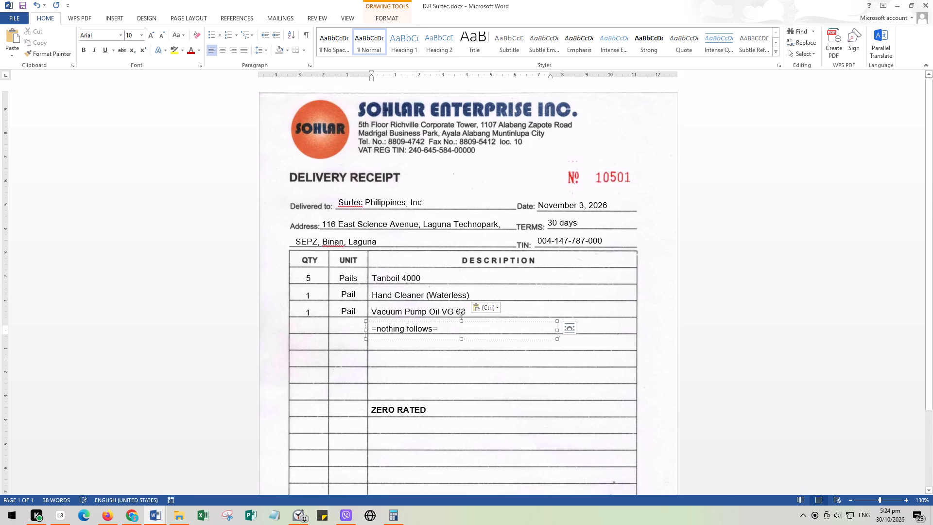
{"action": "key", "text": "ctrl+a"}
{"action": "key", "text": "ctrl+x"}
{"action": "left_click", "coordinate": [418, 311]}
{"action": "key", "text": "ctrl+a"}
{"action": "key", "text": "ctrl+v"}
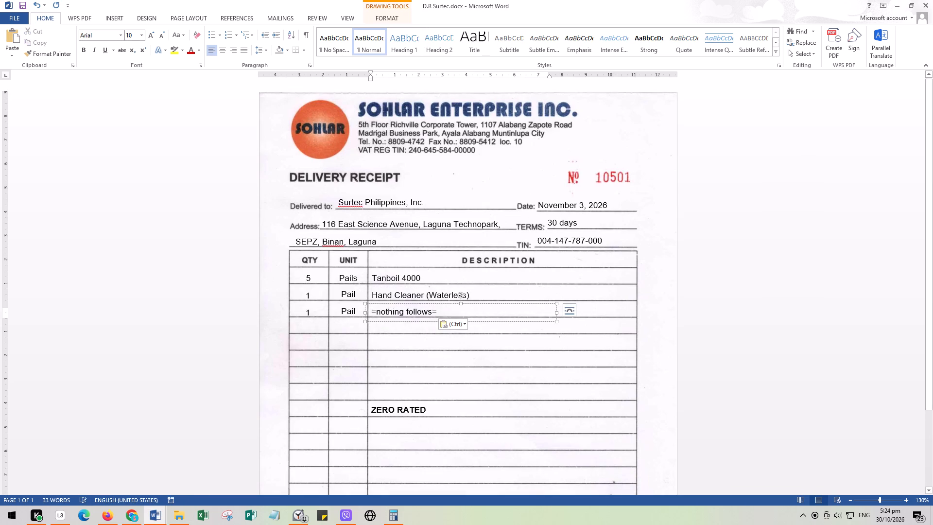
Remove the unit and quantity from the "=nothing follows=" row of the delivery receipt.
{"action": "left_click", "coordinate": [355, 309]}
{"action": "key", "text": "ctrl+a"}
{"action": "key", "text": "ctrl+x"}
{"action": "left_click", "coordinate": [316, 313], "text": "ctrl"}
{"action": "key", "text": "ctrl+a"}
{"action": "key", "text": "ctrl+x"}
Set the Hand Cleaner (Waterless) row's unit to Pcs. and its quantity to 5.
{"action": "left_click", "coordinate": [357, 290], "text": "ctrl"}
{"action": "key", "text": "ctrl+a"}
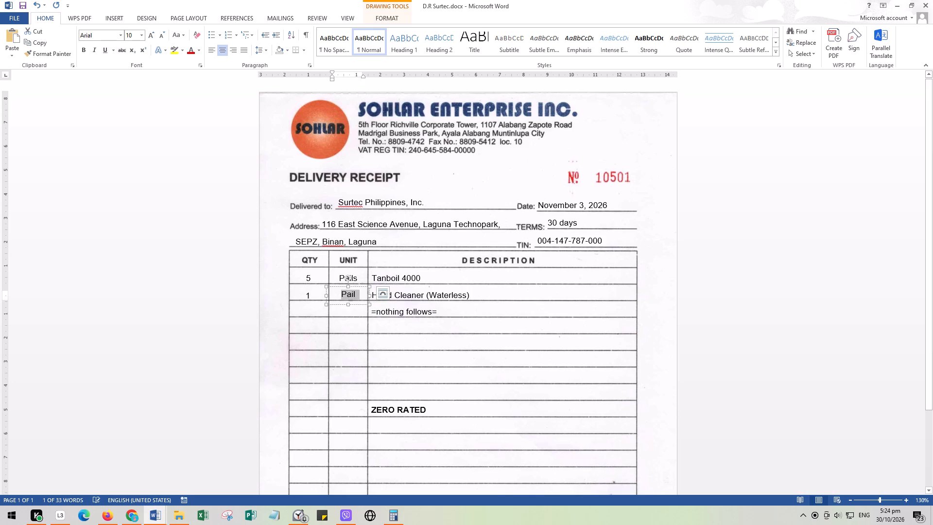
{"action": "type", "text": "Pcs."}
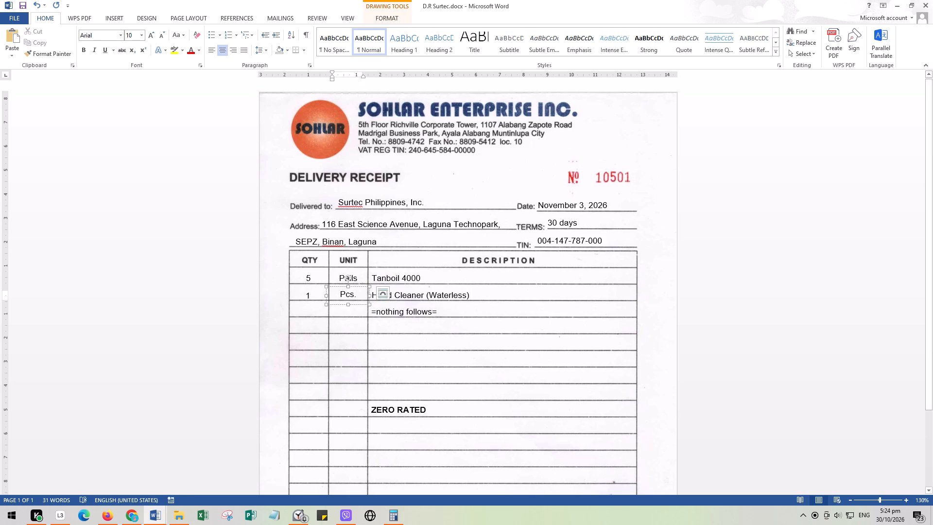
{"action": "left_click", "coordinate": [315, 293]}
{"action": "key", "text": "ctrl+a"}
{"action": "key", "text": "5"}
{"action": "left_click", "coordinate": [757, 273]}
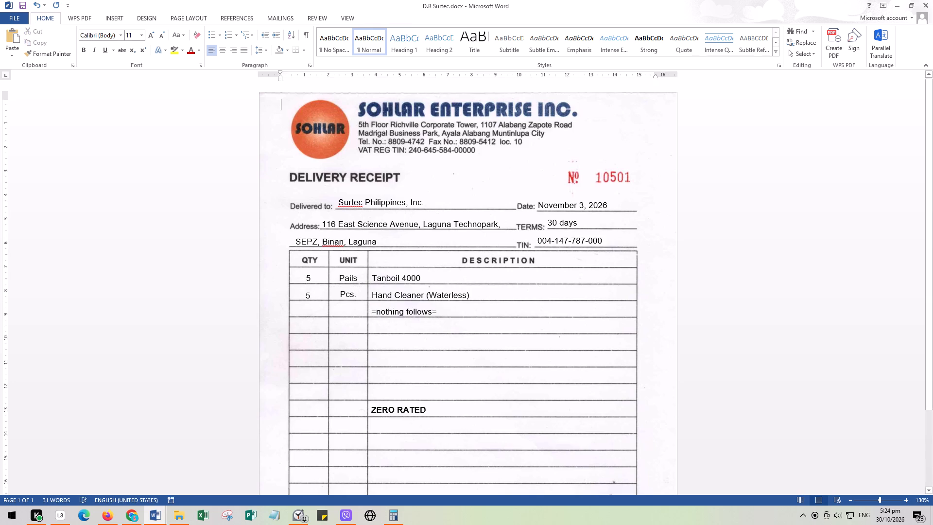
Set the Tanboil 4000 quantity on the delivery receipt to 10.
{"action": "left_click", "coordinate": [311, 278]}
{"action": "key", "text": "ctrl+a"}
{"action": "type", "text": "10"}
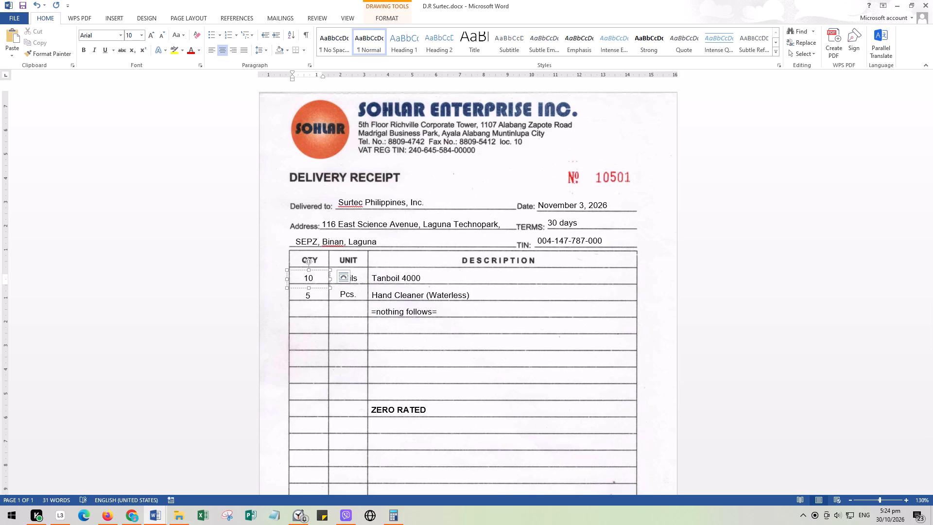
{"action": "left_click", "coordinate": [772, 264]}
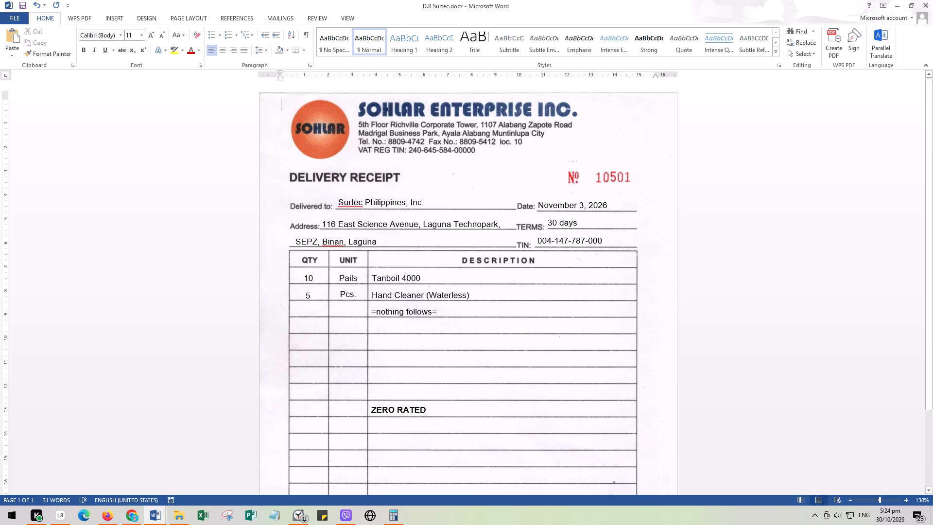
Set the brightness of the delivery receipt's background form picture to 100% so only the filled-in text shows.
{"action": "left_click", "coordinate": [663, 293]}
{"action": "right_click", "coordinate": [663, 293]}
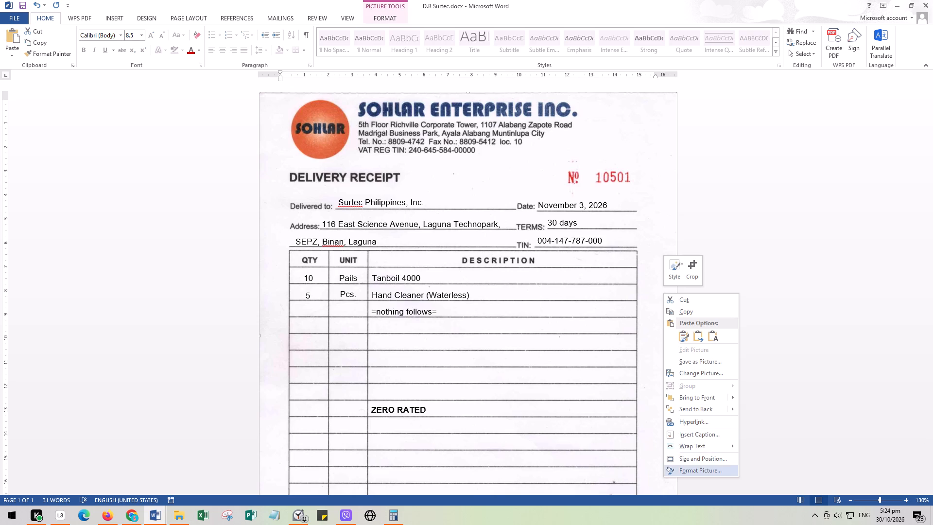
{"action": "left_click", "coordinate": [695, 465]}
{"action": "left_click", "coordinate": [869, 98]}
{"action": "left_click", "coordinate": [862, 119]}
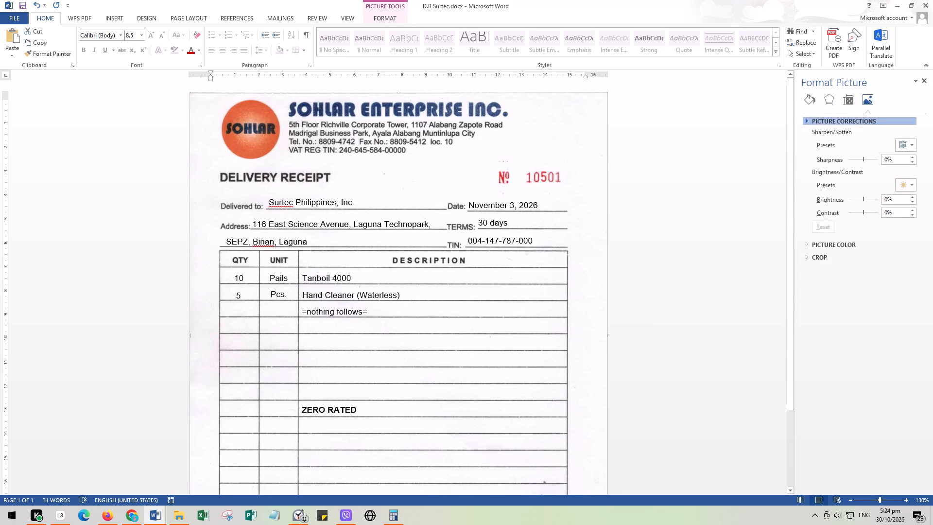
{"action": "left_click", "coordinate": [862, 119]}
{"action": "left_click_drag", "start_coordinate": [864, 197], "coordinate": [921, 200]}
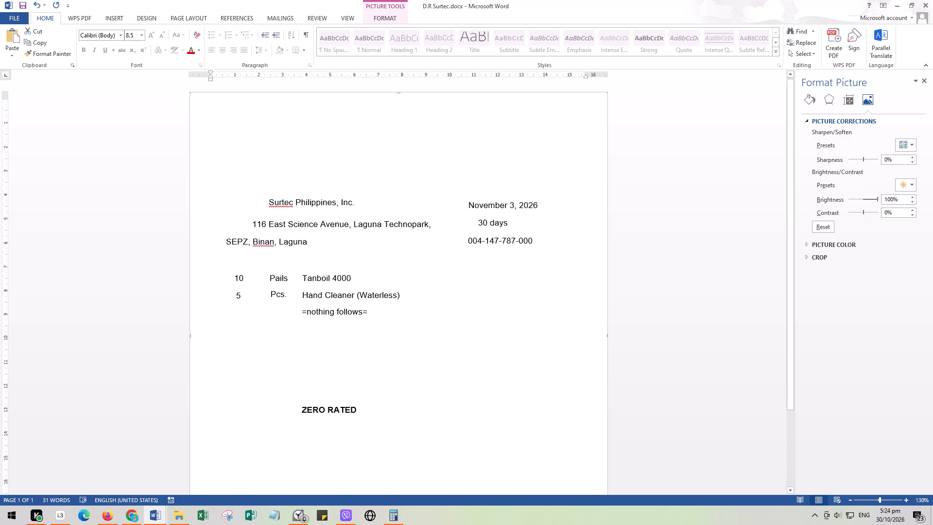
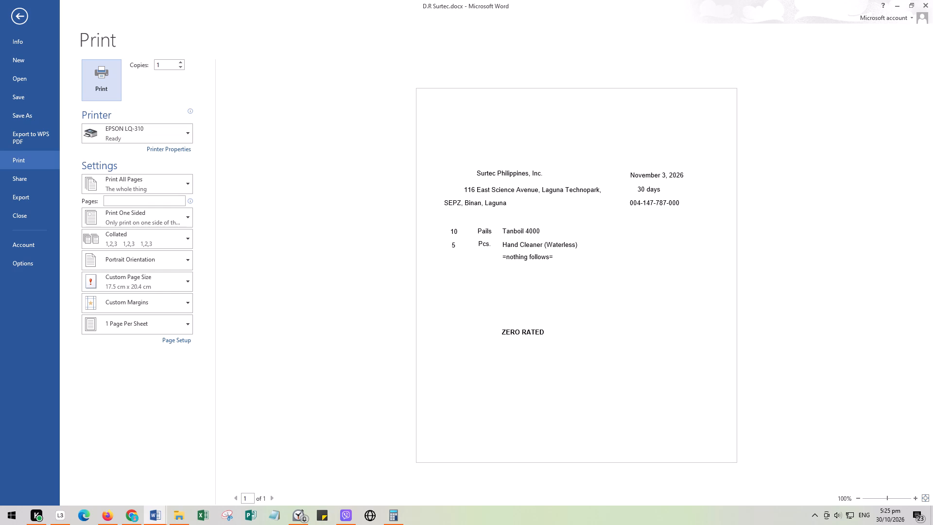
Print one copy of the Surtec delivery receipt on the EPSON LQ-310, accepting the small margins.
{"action": "left_click", "coordinate": [112, 84]}
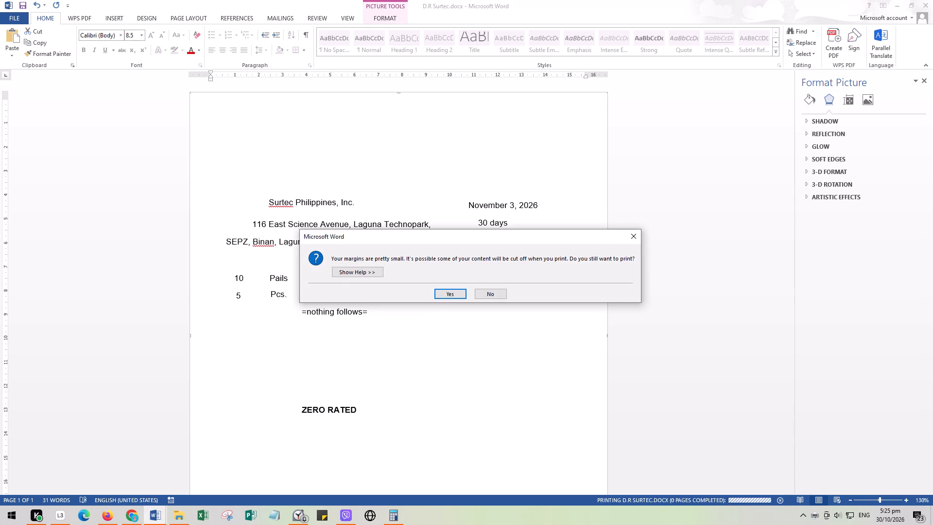
{"action": "key", "text": "Return"}
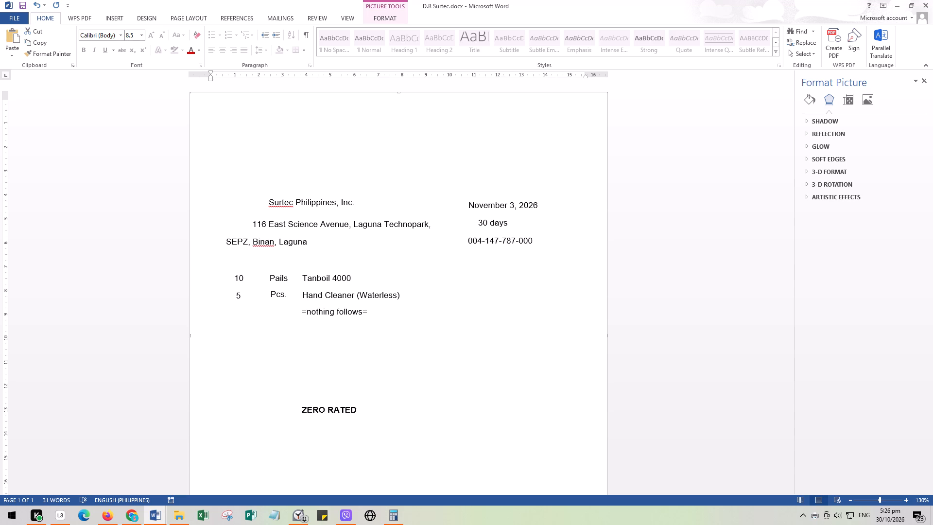
Undo the brightness change on the delivery receipt's background form picture.
{"action": "left_click", "coordinate": [117, 142]}
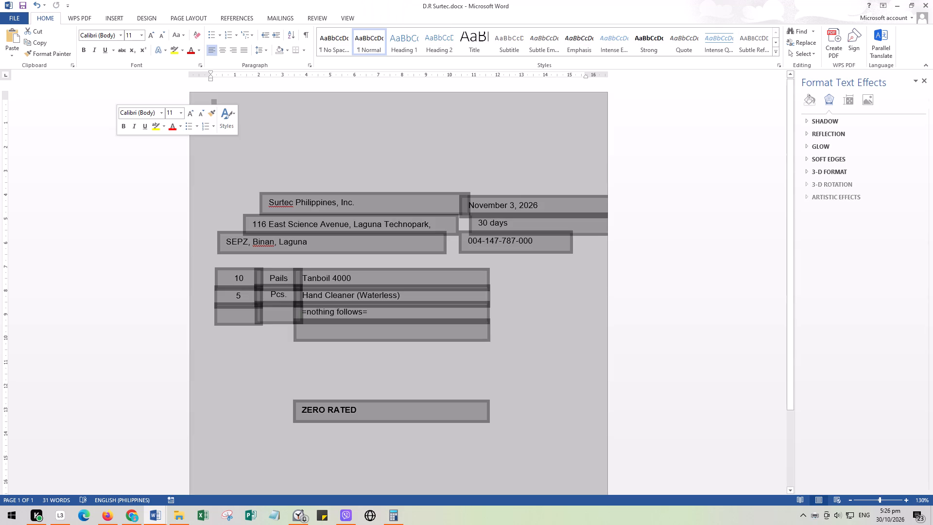
{"action": "left_click", "coordinate": [416, 148]}
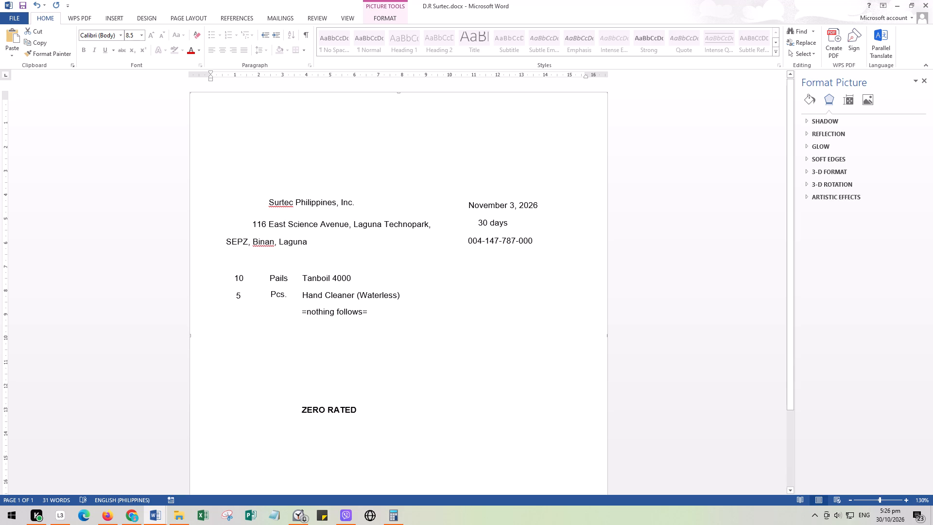
{"action": "key", "text": "ctrl+z"}
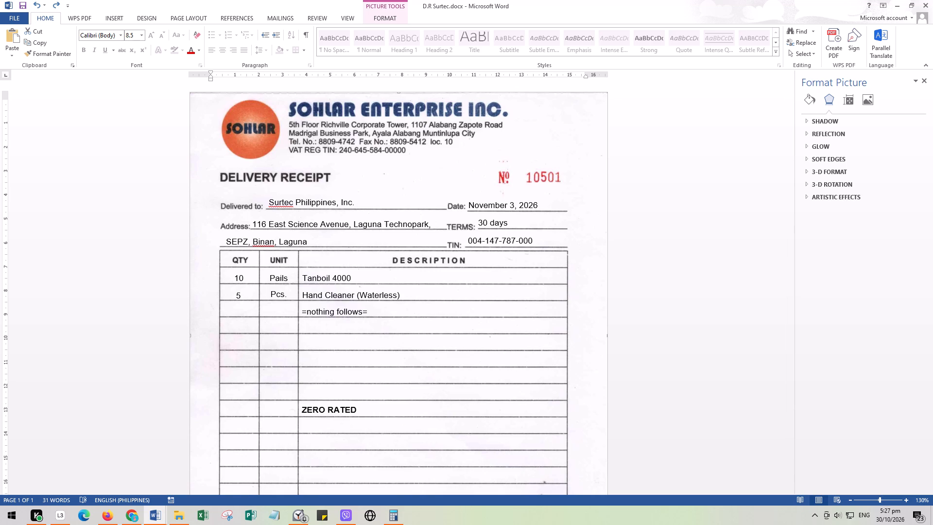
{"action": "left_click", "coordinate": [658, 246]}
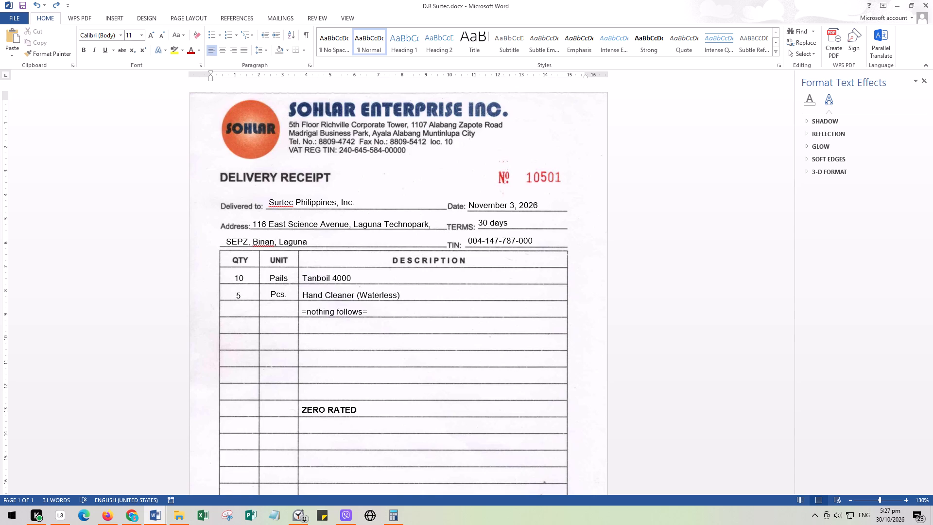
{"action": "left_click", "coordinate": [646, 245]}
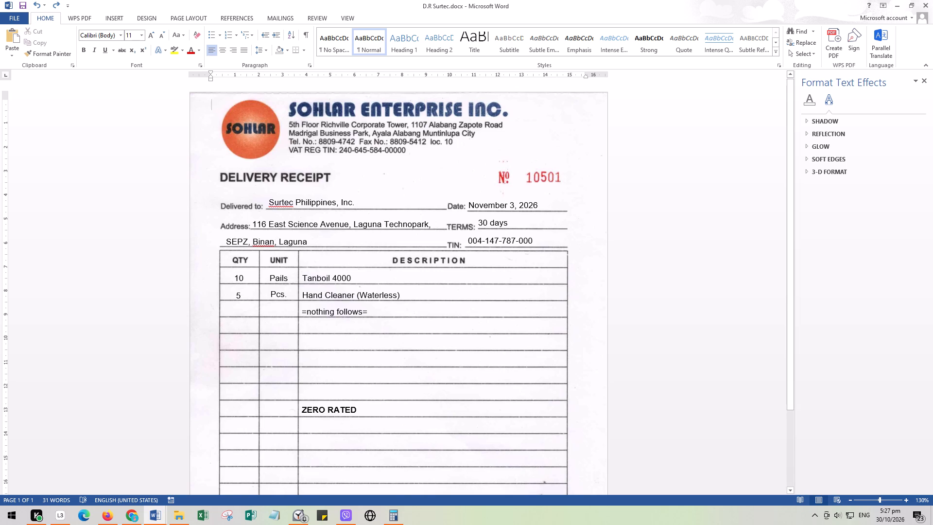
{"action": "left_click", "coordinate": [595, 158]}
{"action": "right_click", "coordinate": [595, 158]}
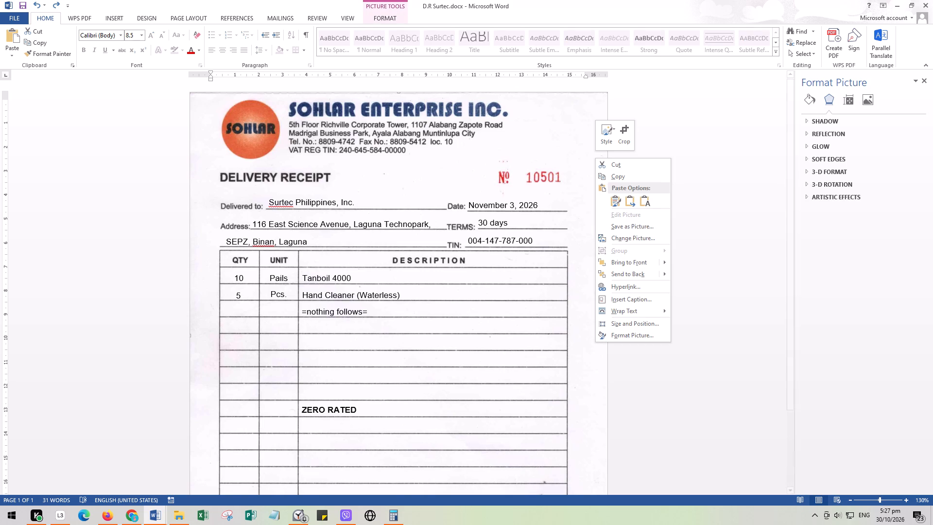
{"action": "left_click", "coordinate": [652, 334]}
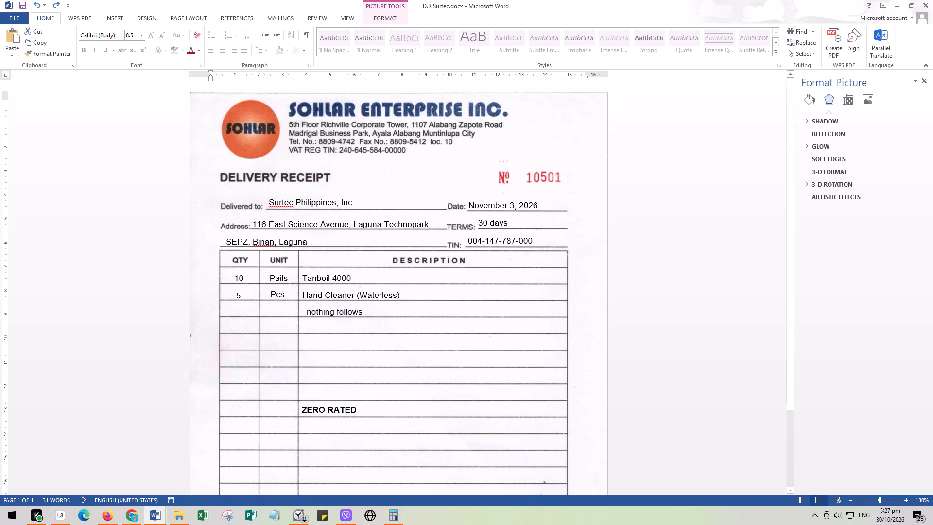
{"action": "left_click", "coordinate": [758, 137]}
Close the D.R Surtec document, saving its changes.
{"action": "left_click", "coordinate": [932, 0]}
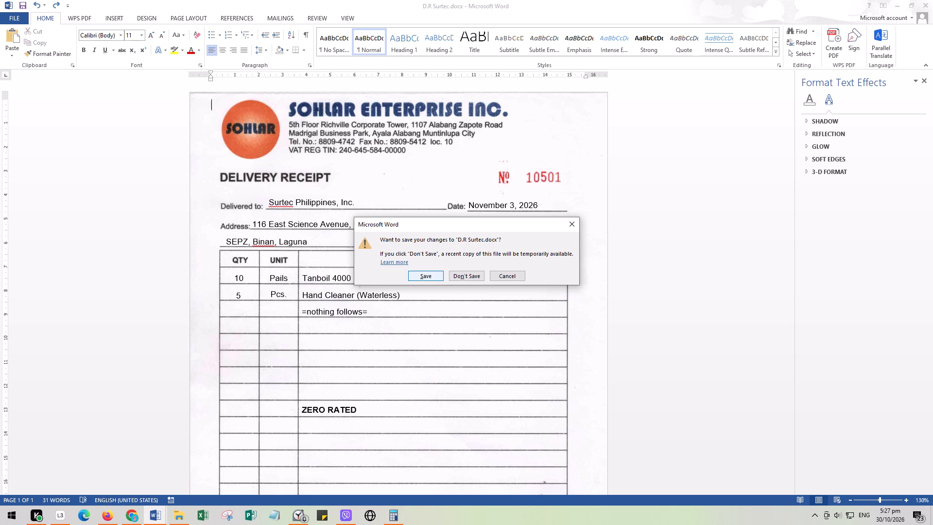
{"action": "left_click", "coordinate": [428, 274]}
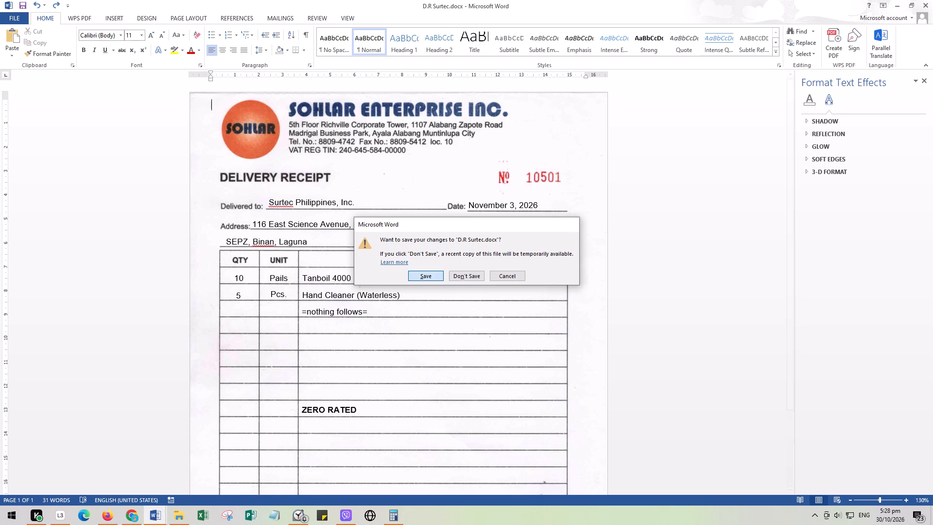
Set the brightness of the Surtec sales invoice's background form picture to 100% so only the filled-in text shows.
{"action": "left_click", "coordinate": [775, 223]}
{"action": "left_click", "coordinate": [713, 215]}
{"action": "right_click", "coordinate": [713, 215]}
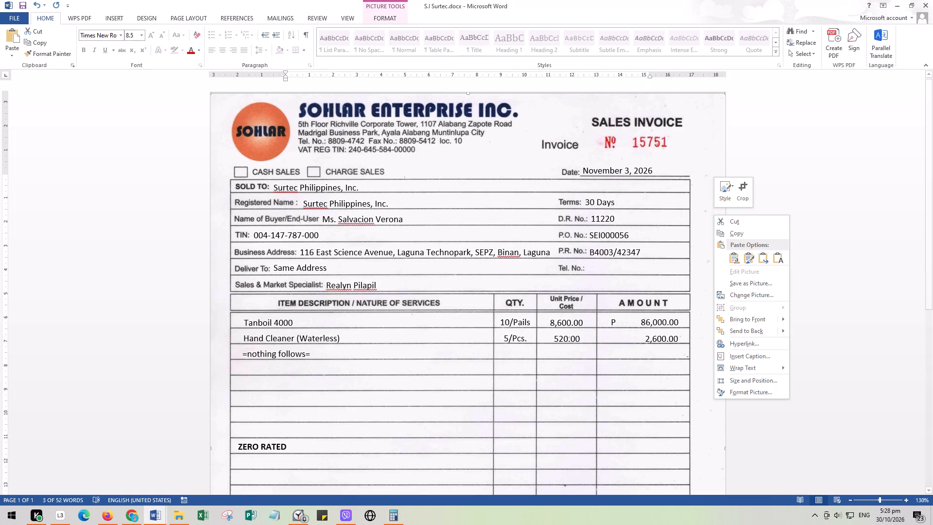
{"action": "left_click", "coordinate": [736, 393]}
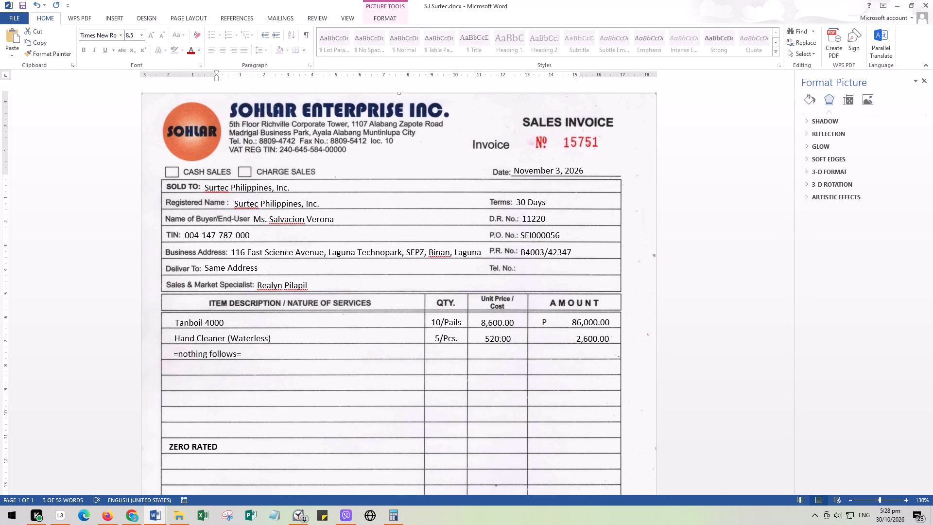
{"action": "left_click", "coordinate": [865, 102]}
{"action": "left_click", "coordinate": [862, 122]}
{"action": "left_click_drag", "start_coordinate": [863, 201], "coordinate": [932, 196]}
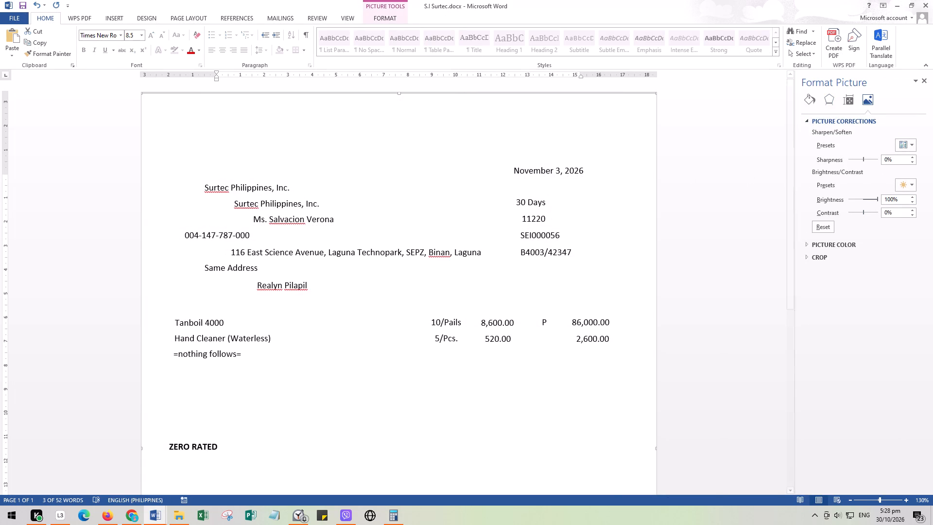
Check the filled-in invoice text down to the totals and print one copy on the EPSON LQ-310, accepting the small margins.
{"action": "scroll", "coordinate": [652, 333], "scroll_direction": "down", "scroll_amount": 1}
{"action": "scroll", "coordinate": [691, 324], "scroll_direction": "down", "scroll_amount": 1}
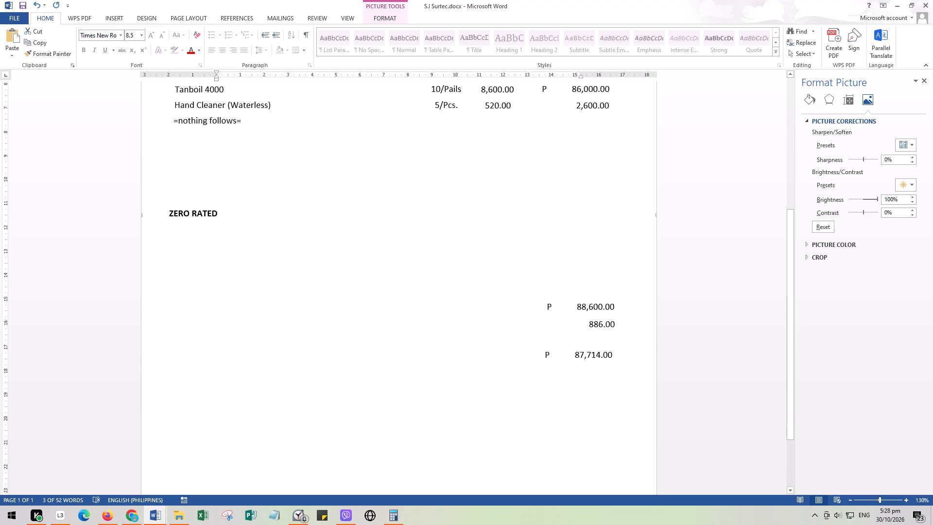
{"action": "scroll", "coordinate": [691, 324], "scroll_direction": "up", "scroll_amount": 1}
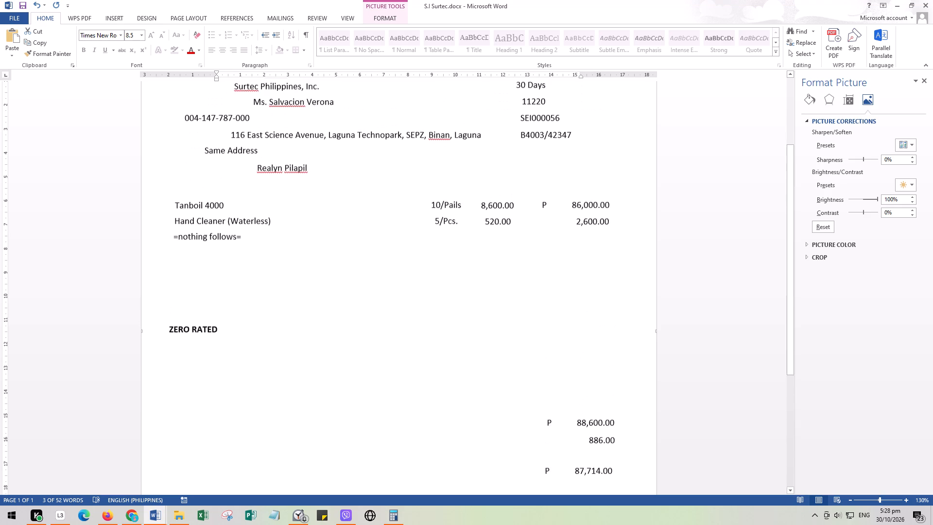
{"action": "scroll", "coordinate": [691, 324], "scroll_direction": "up", "scroll_amount": 1}
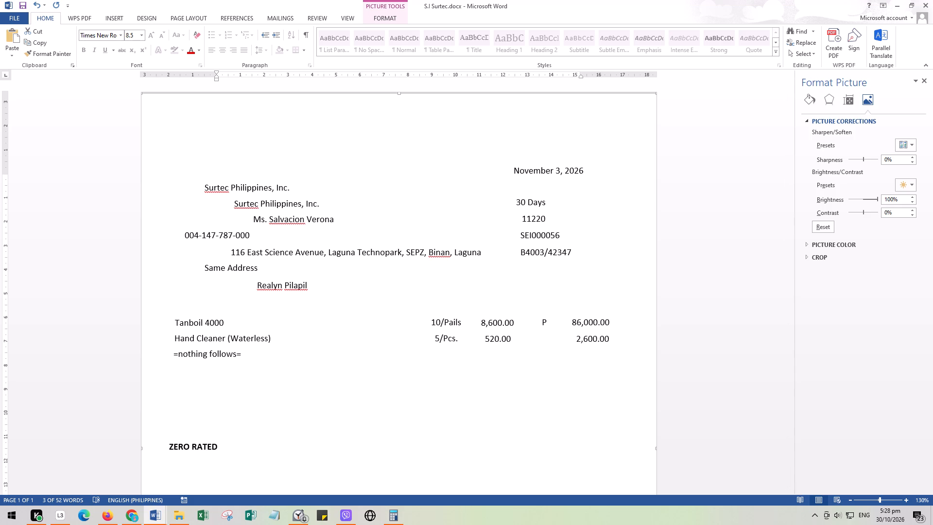
{"action": "key", "text": "ctrl+p"}
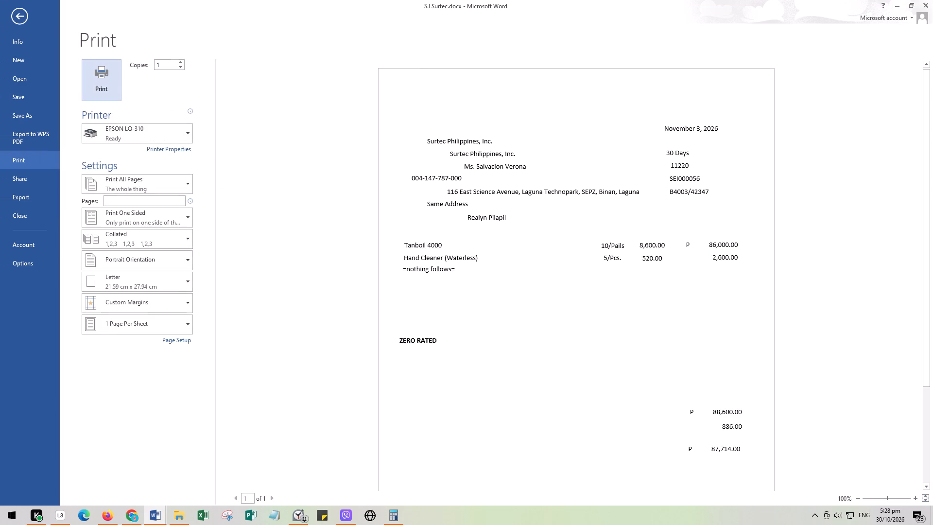
{"action": "left_click", "coordinate": [86, 82]}
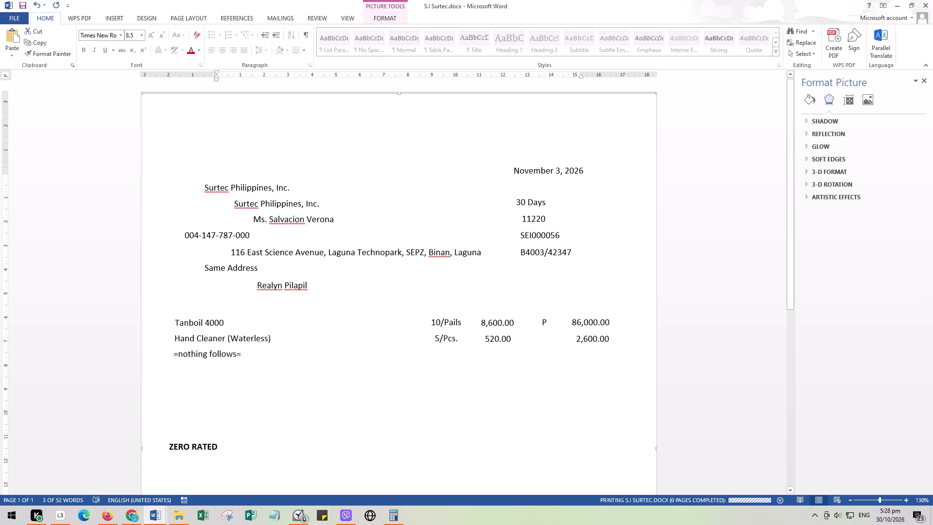
{"action": "left_click", "coordinate": [451, 294]}
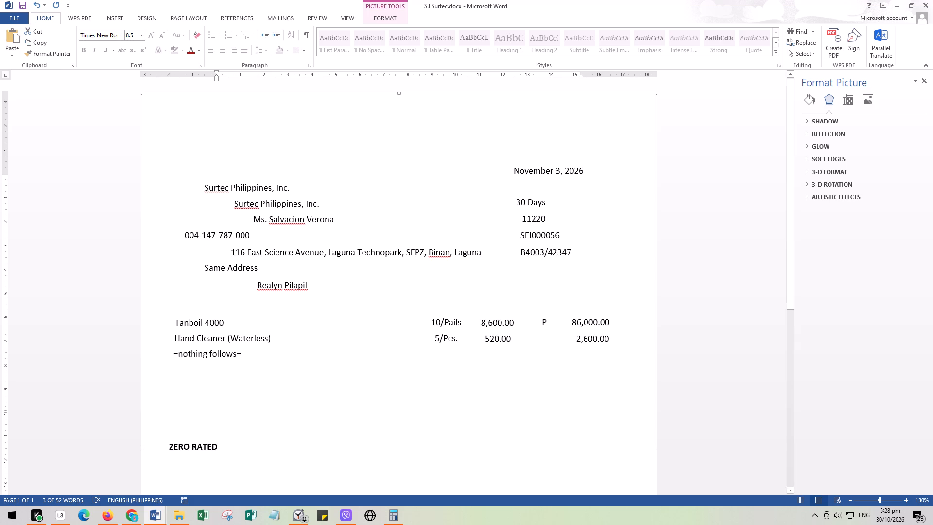
Change the sales invoice date to October 31, 2026.
{"action": "left_click_drag", "start_coordinate": [560, 174], "coordinate": [522, 169]}
{"action": "type", "text": "October 31"}
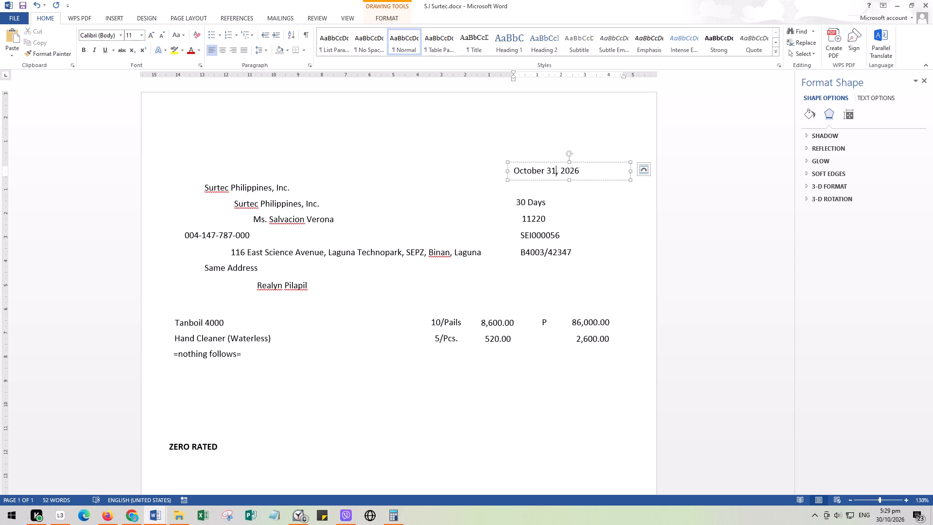
Print the redated Surtec sales invoice, accepting the small margins.
{"action": "key", "text": "ctrl+p"}
{"action": "left_click", "coordinate": [97, 74]}
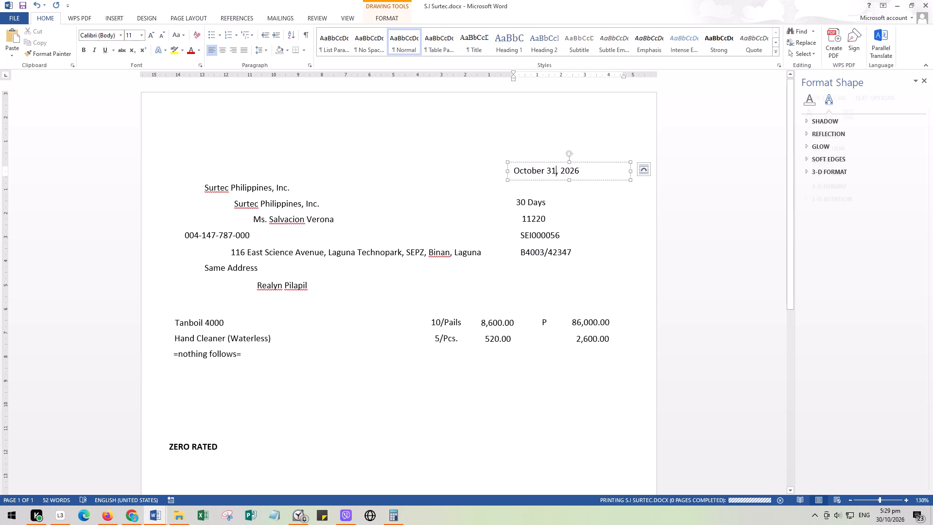
{"action": "key", "text": "Return"}
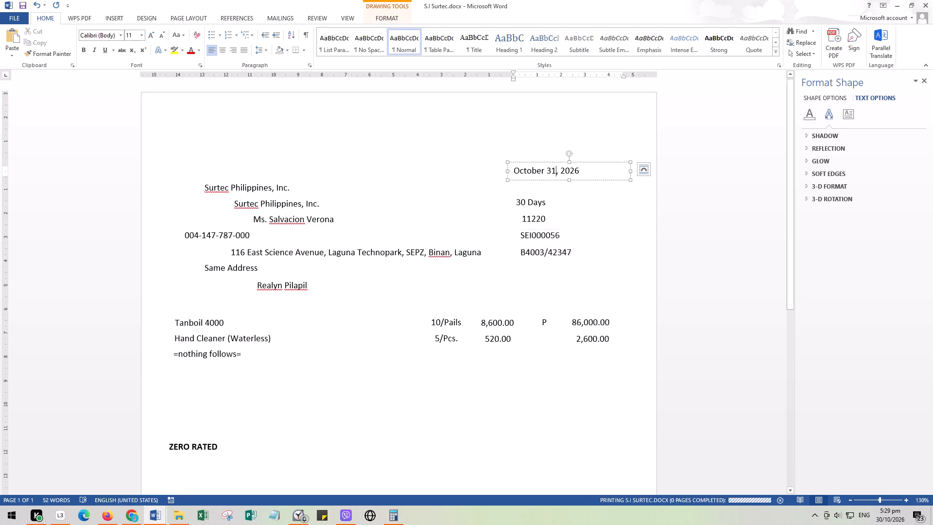
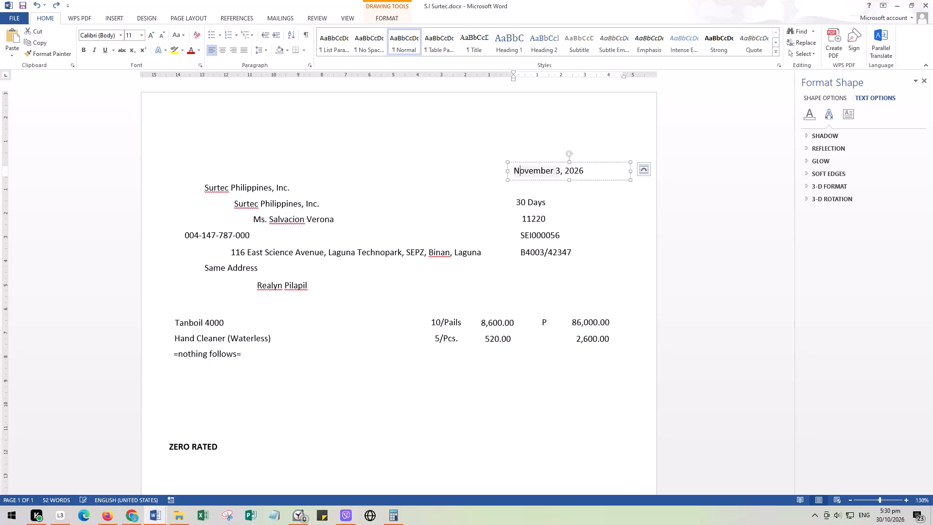
Undo the brightness change on the background form picture and close the Surtec sales invoice.
{"action": "key", "text": "ctrl+z"}
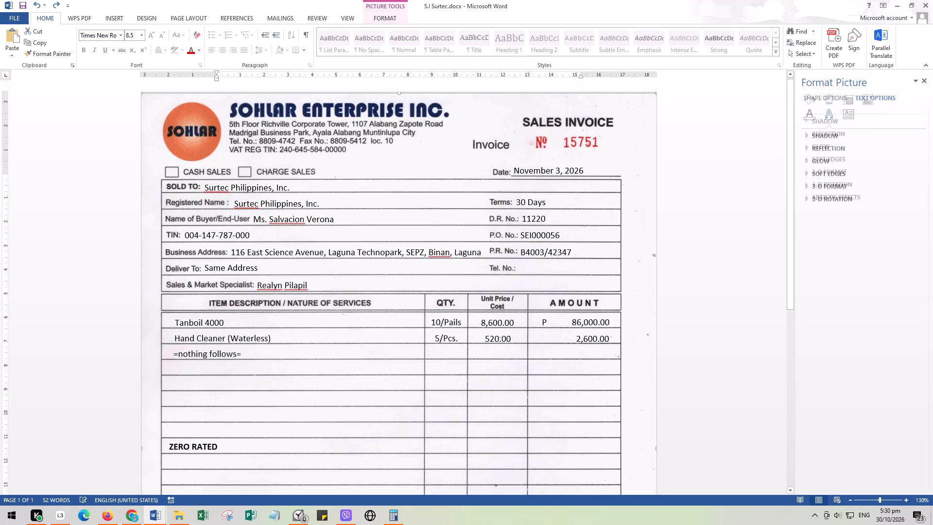
{"action": "left_click", "coordinate": [932, 0]}
{"action": "left_click", "coordinate": [419, 279]}
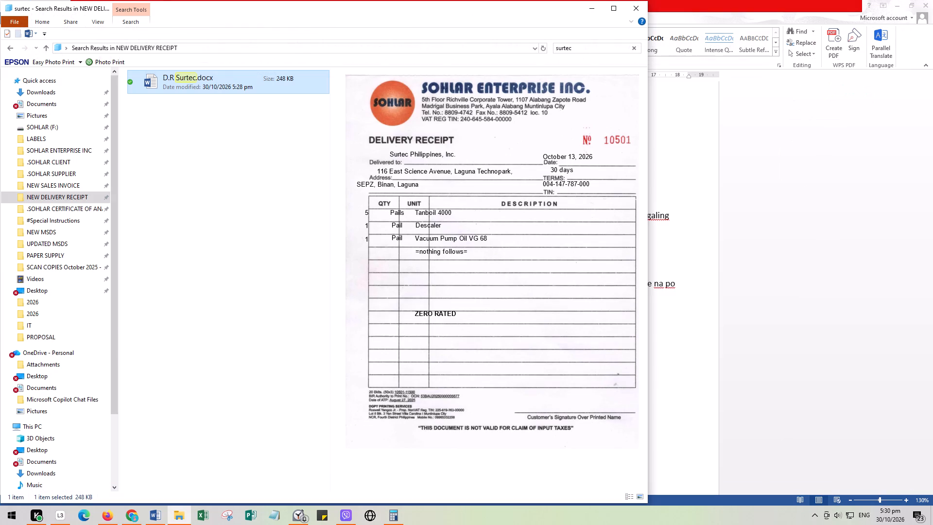
Switch to Facebook in Chrome and close the "Daddy" chat.
{"action": "left_click", "coordinate": [128, 512]}
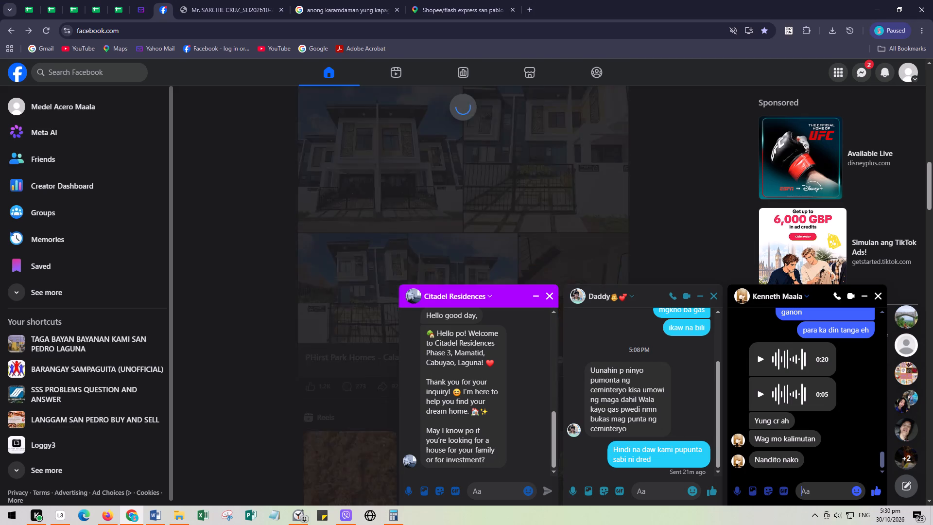
{"action": "left_click", "coordinate": [700, 221]}
{"action": "left_click", "coordinate": [711, 300]}
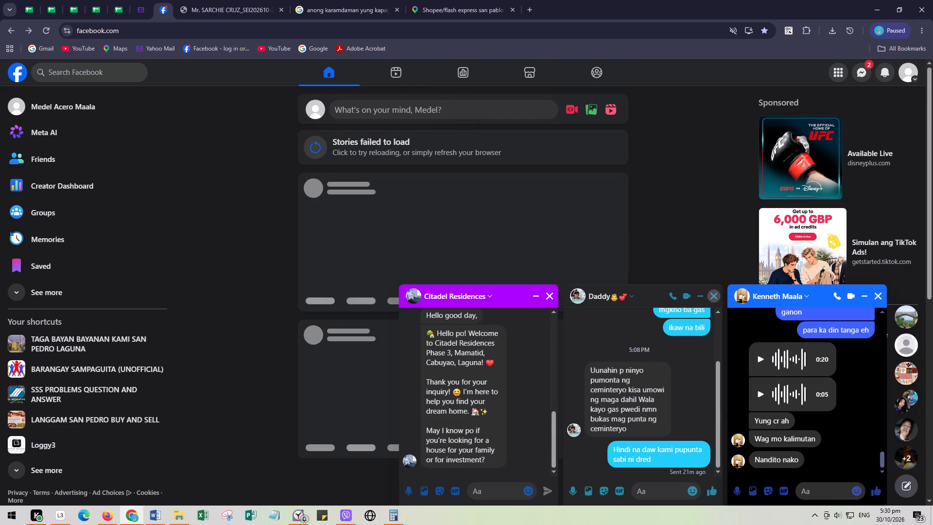
Reply "Nakaprint na" to the chat message "Yung cr ah", followed by a second message "wait lang".
{"action": "left_click", "coordinate": [867, 418]}
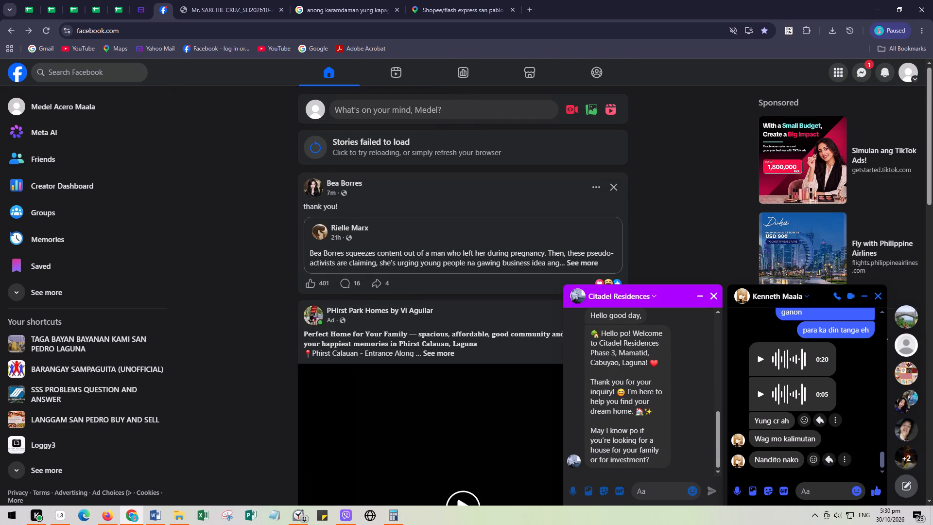
{"action": "left_click", "coordinate": [824, 420]}
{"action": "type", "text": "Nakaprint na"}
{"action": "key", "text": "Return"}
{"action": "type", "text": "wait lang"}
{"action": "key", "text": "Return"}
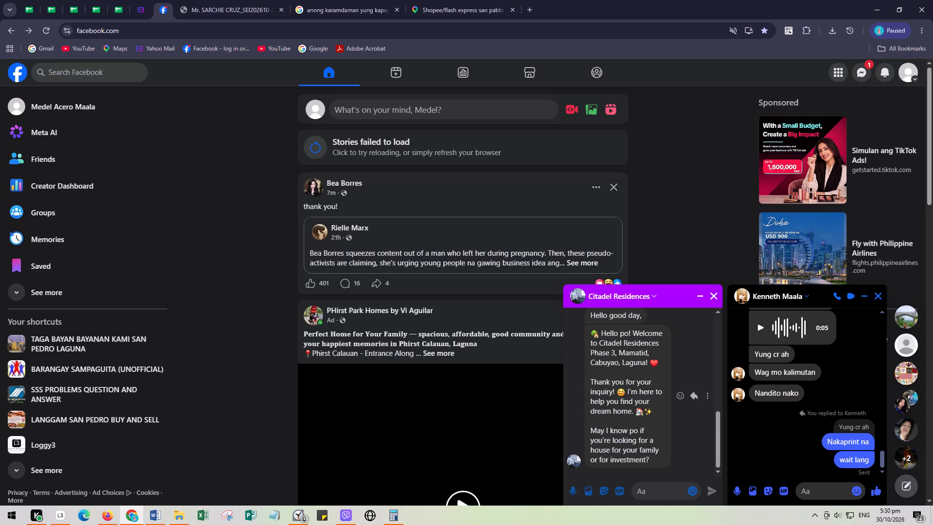
Close the Citadel Residences chat and the remaining open chat, and minimize the Chrome window.
{"action": "left_click", "coordinate": [703, 349]}
{"action": "left_click", "coordinate": [720, 295]}
{"action": "left_click", "coordinate": [700, 210]}
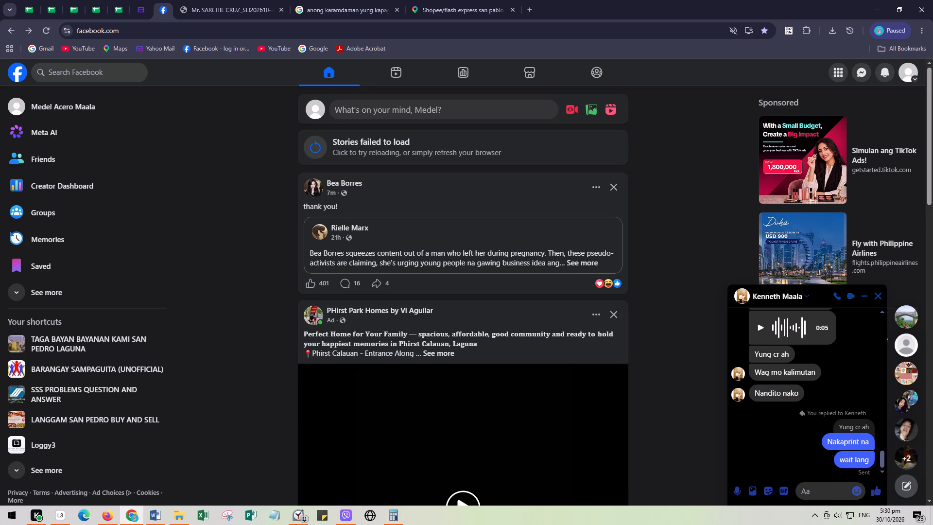
{"action": "left_click", "coordinate": [700, 219]}
{"action": "left_click", "coordinate": [710, 249]}
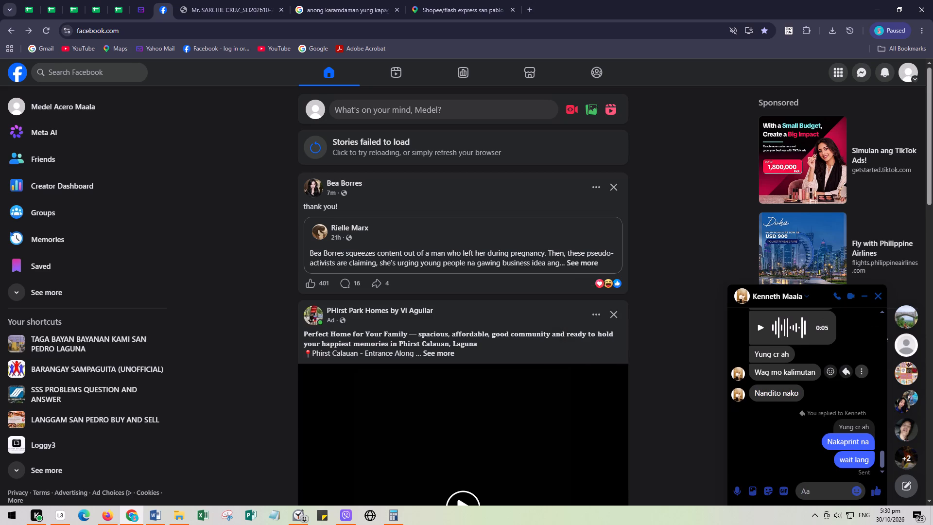
{"action": "left_click", "coordinate": [878, 293]}
{"action": "left_click", "coordinate": [707, 189]}
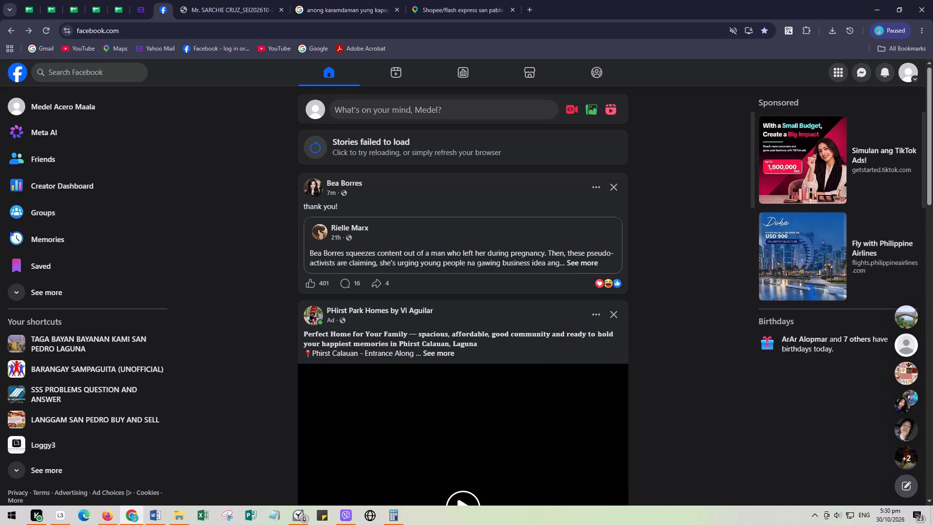
{"action": "left_click", "coordinate": [876, 0]}
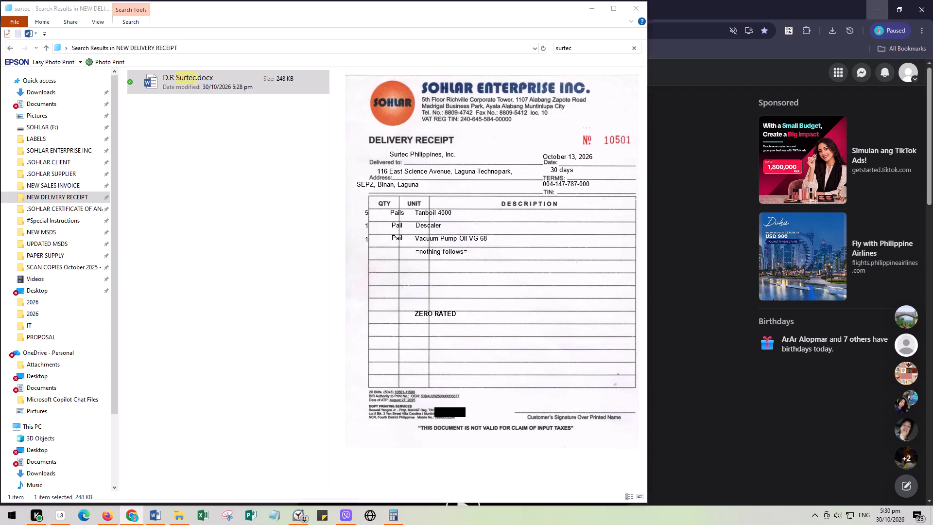
Return to File Explorer and open the NEW SALES INVOICE folder.
{"action": "left_click", "coordinate": [251, 195]}
{"action": "left_click", "coordinate": [797, 187]}
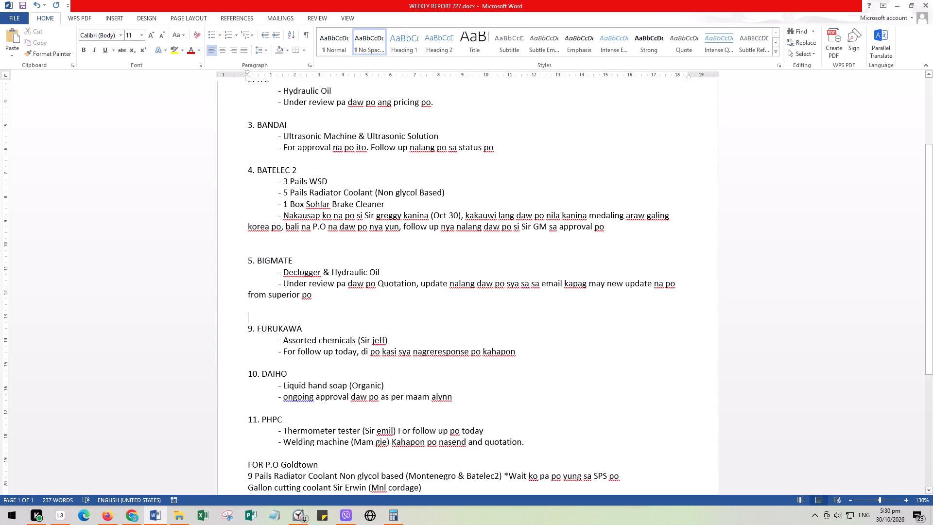
{"action": "left_click", "coordinate": [170, 523]}
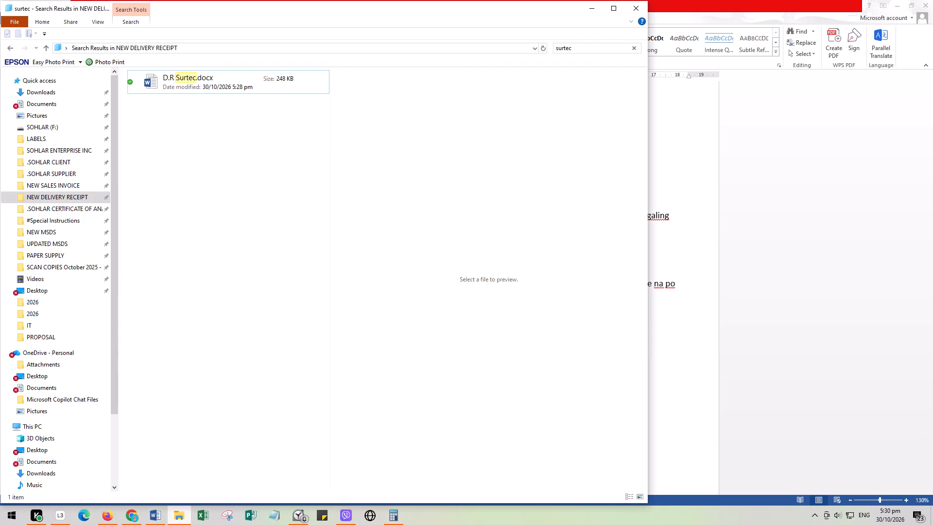
{"action": "left_click", "coordinate": [81, 182]}
{"action": "left_click", "coordinate": [81, 182]}
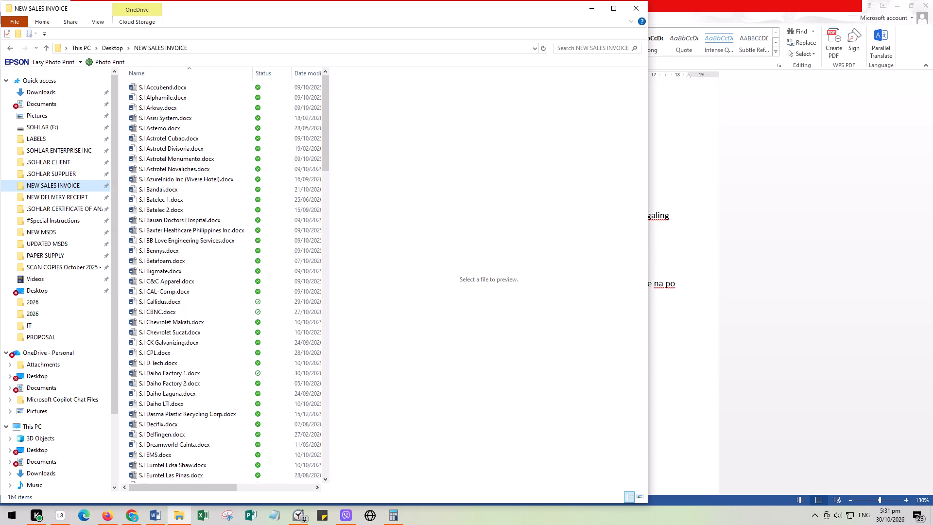
{"action": "left_click", "coordinate": [315, 14]}
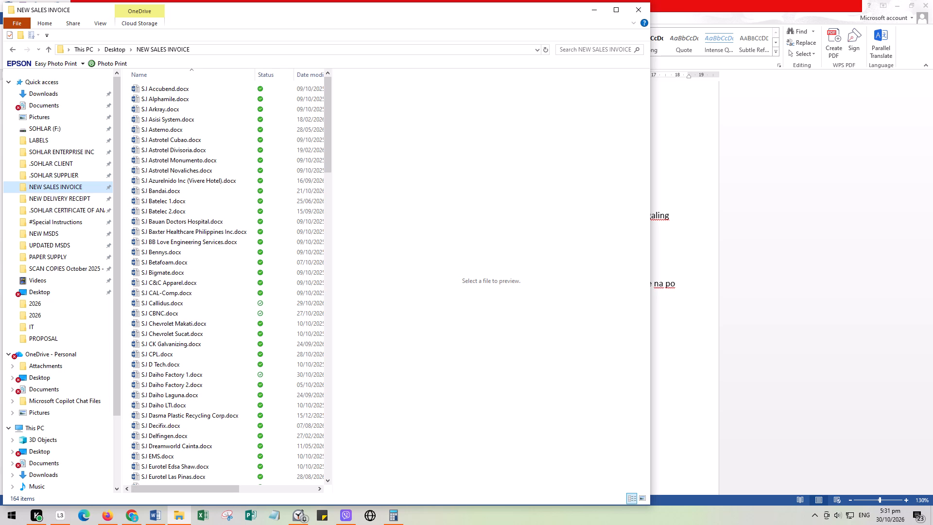
Find the HYS sales invoice in the NEW SALES INVOICE folder by searching for hys, and open it in Word.
{"action": "left_click", "coordinate": [373, 16]}
{"action": "left_click", "coordinate": [574, 51]}
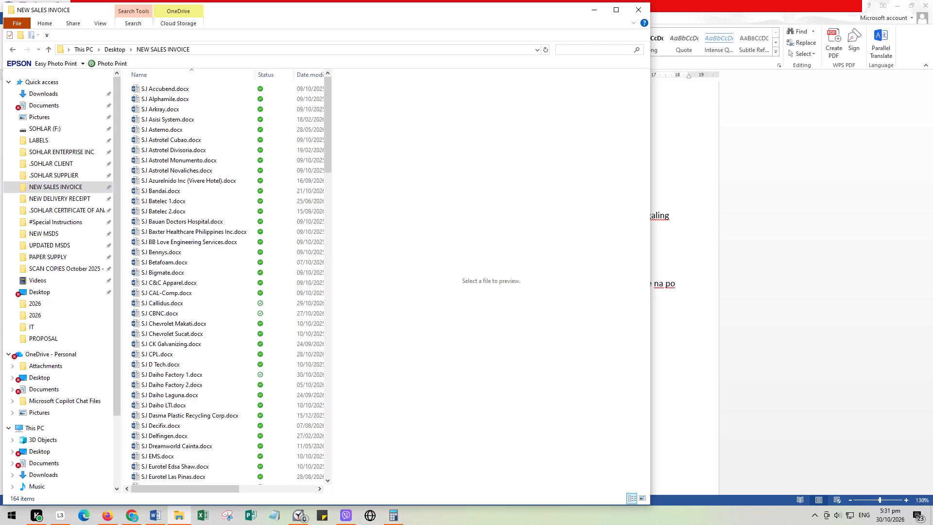
{"action": "type", "text": "hys"}
{"action": "key", "text": "Return"}
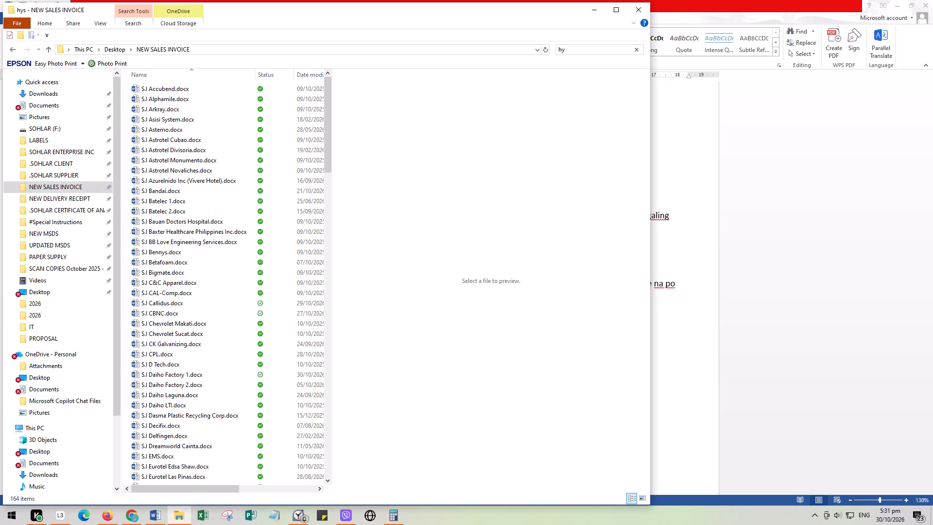
{"action": "double_click", "coordinate": [247, 78]}
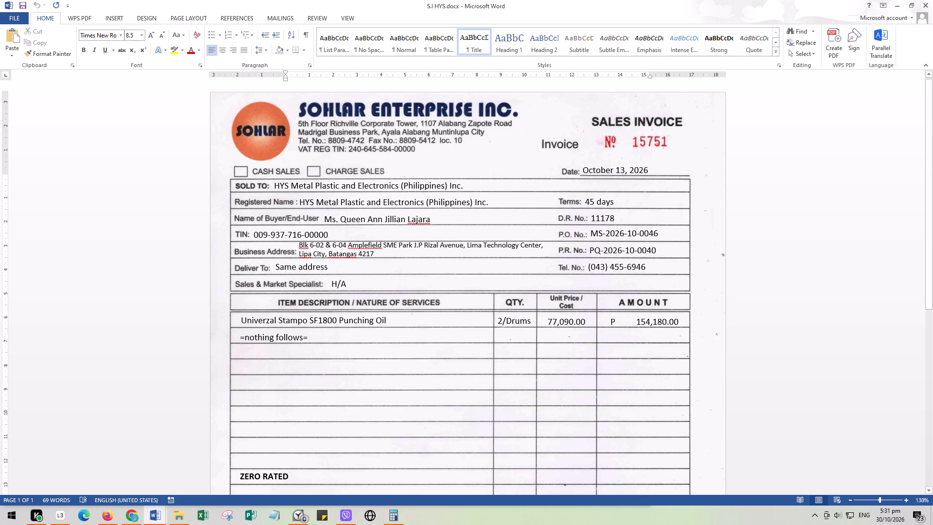
Fill the invoice's item line with Sohlar DCG - Declogger, quantity 10/Gals, unit price 2,580.00 and amount 25,800.00.
{"action": "left_click", "coordinate": [347, 321]}
{"action": "key", "text": "ctrl+a"}
{"action": "type", "text": "Sohlar DCG - Declogger"}
{"action": "key", "text": "space"}
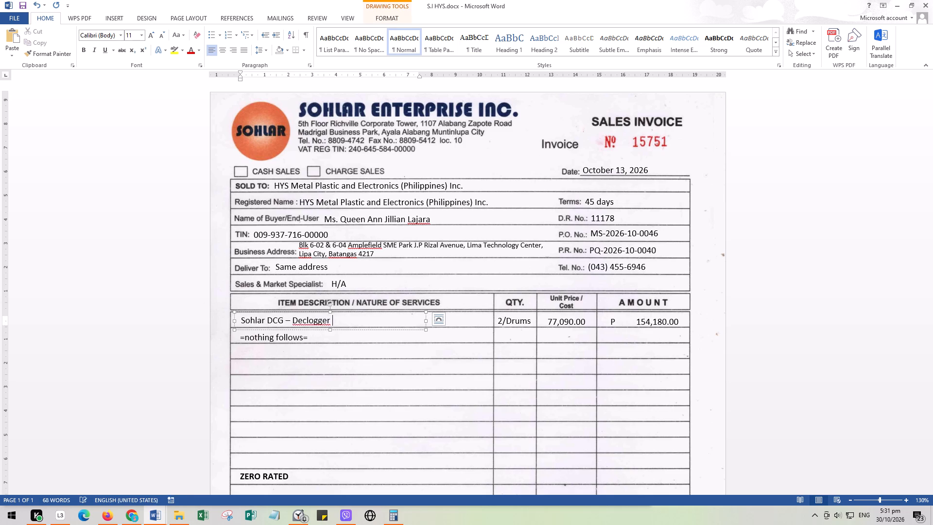
{"action": "left_click", "coordinate": [519, 321]}
{"action": "key", "text": "ctrl+a"}
{"action": "type", "text": "10/Gals"}
{"action": "left_click", "coordinate": [573, 323]}
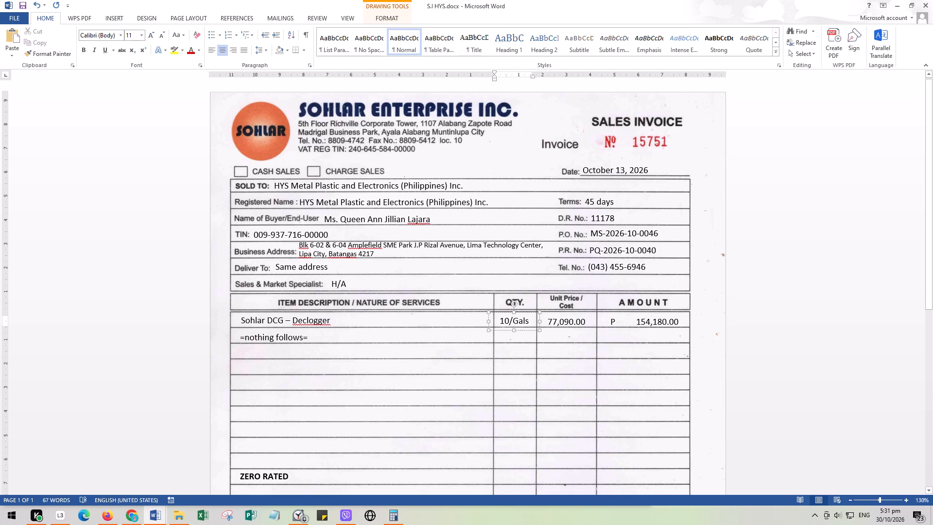
{"action": "key", "text": "ctrl+a"}
{"action": "type", "text": "2,580.00"}
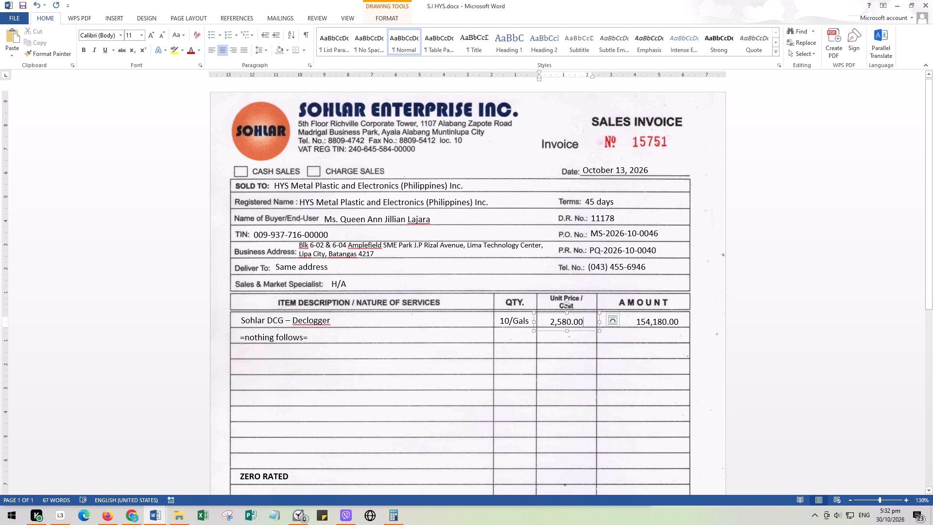
{"action": "left_click_drag", "start_coordinate": [681, 324], "coordinate": [641, 320]}
{"action": "type", "text": "25,800.00"}
Move the 0.00 text box from the VAT Amount row down to the Less: Withholding Tax row.
{"action": "scroll", "coordinate": [641, 320], "scroll_direction": "down", "scroll_amount": 1}
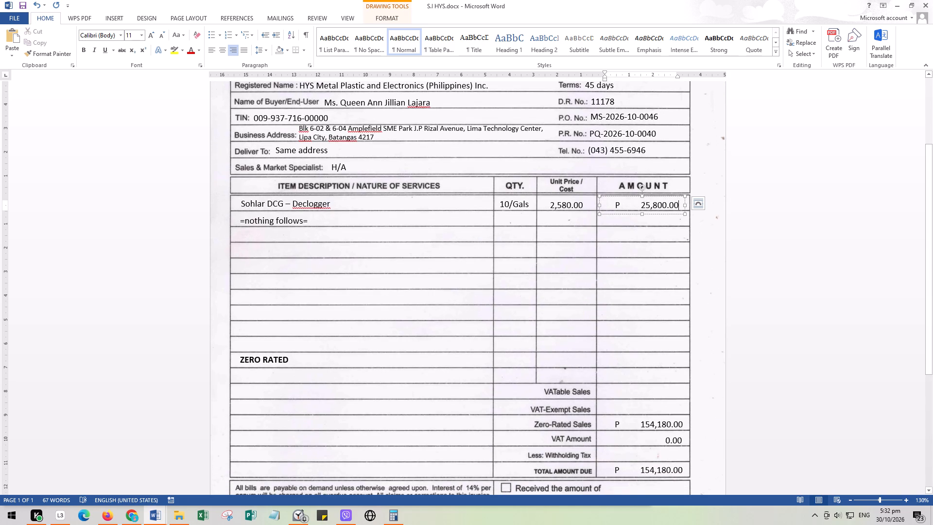
{"action": "left_click", "coordinate": [654, 438]}
{"action": "left_click_drag", "start_coordinate": [666, 431], "coordinate": [665, 443]}
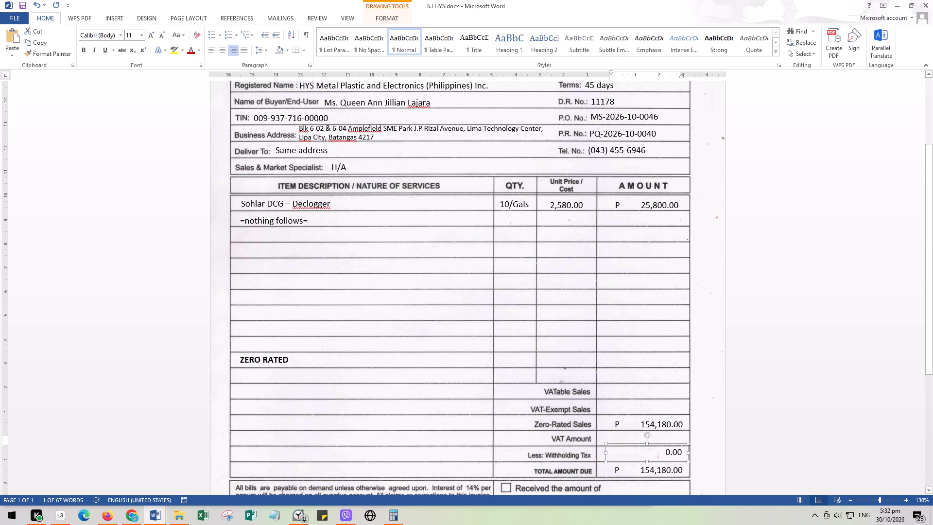
{"action": "left_click_drag", "start_coordinate": [665, 443], "coordinate": [667, 448]}
{"action": "key", "text": "Up"}
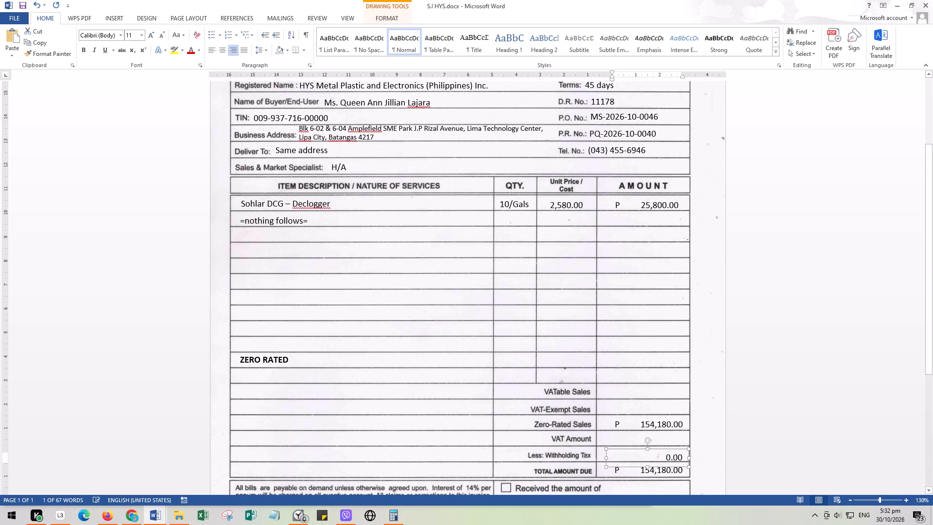
{"action": "key", "text": "Up"}
{"action": "key", "text": "Up"}
{"action": "key", "text": "Up"}
Calculate 1% of 25,800 in Calculator and enter 258.00 as the invoice's withholding tax.
{"action": "left_click", "coordinate": [397, 523]}
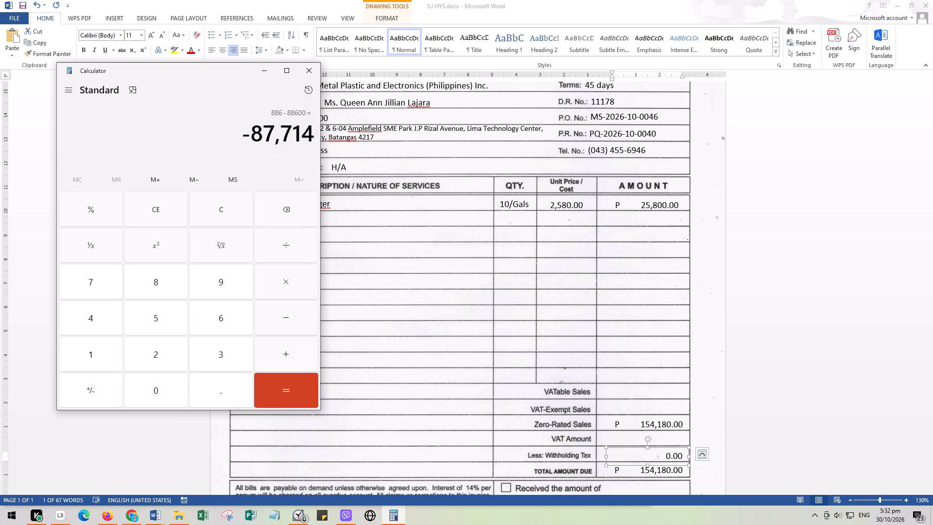
{"action": "double_click", "coordinate": [220, 204]}
{"action": "type", "text": "25800"}
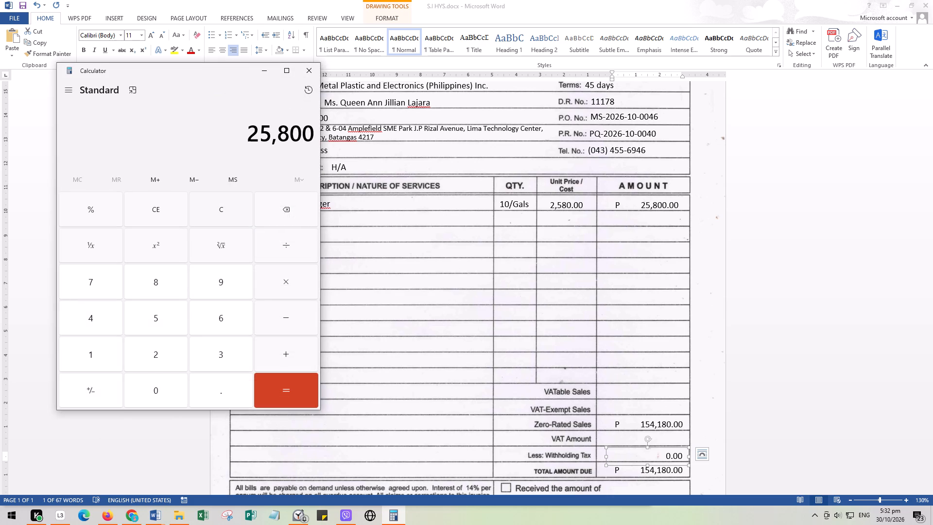
{"action": "type", "text": "*1%"}
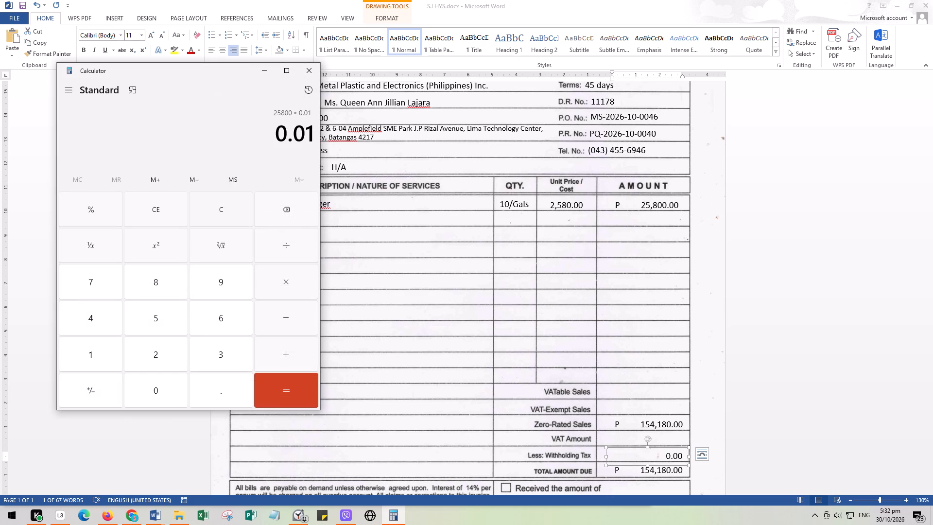
{"action": "key", "text": "Return"}
{"action": "key", "text": "alt+Tab"}
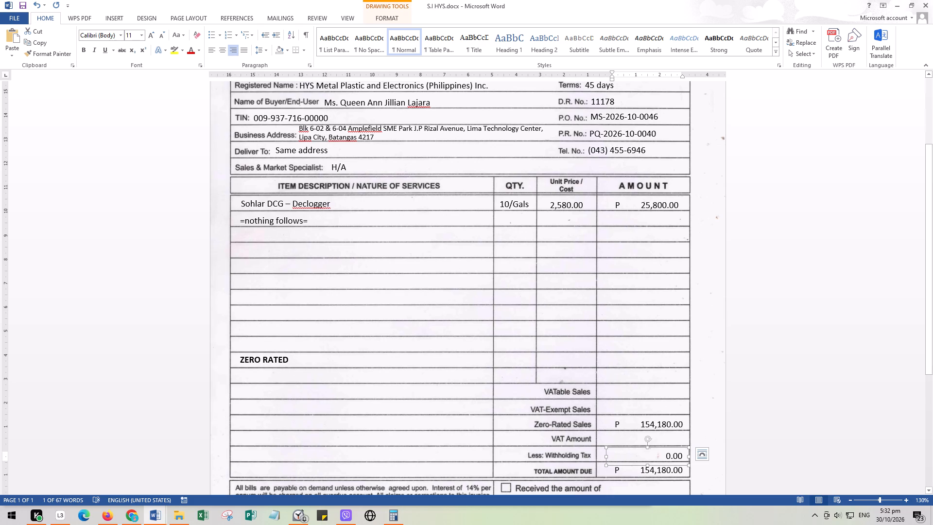
{"action": "left_click", "coordinate": [675, 458]}
{"action": "key", "text": "ctrl+a"}
{"action": "type", "text": "2588"}
{"action": "key", "text": "BackSpace"}
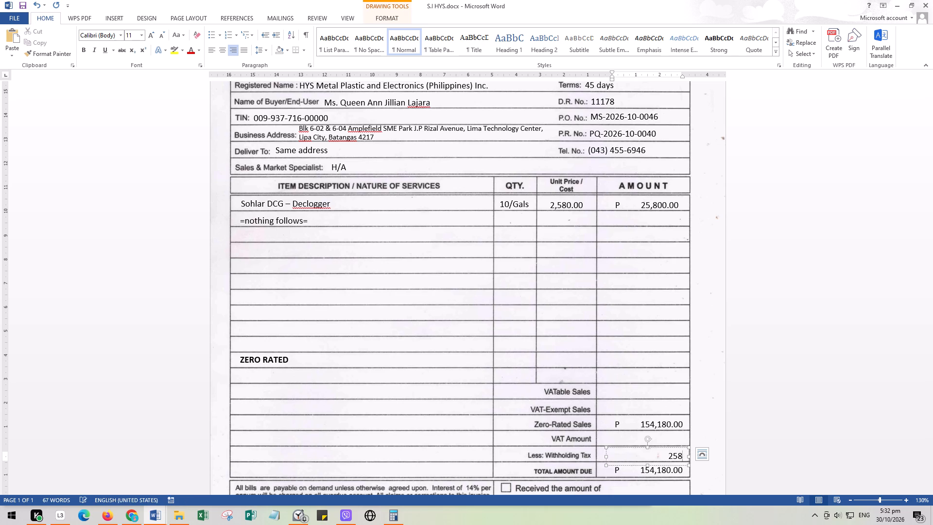
{"action": "type", "text": ".00"}
Calculate the difference between 258 and 25,800, enter 25,542.00 as the Total Amount Due, and realign its peso sign.
{"action": "key", "text": "alt+Tab"}
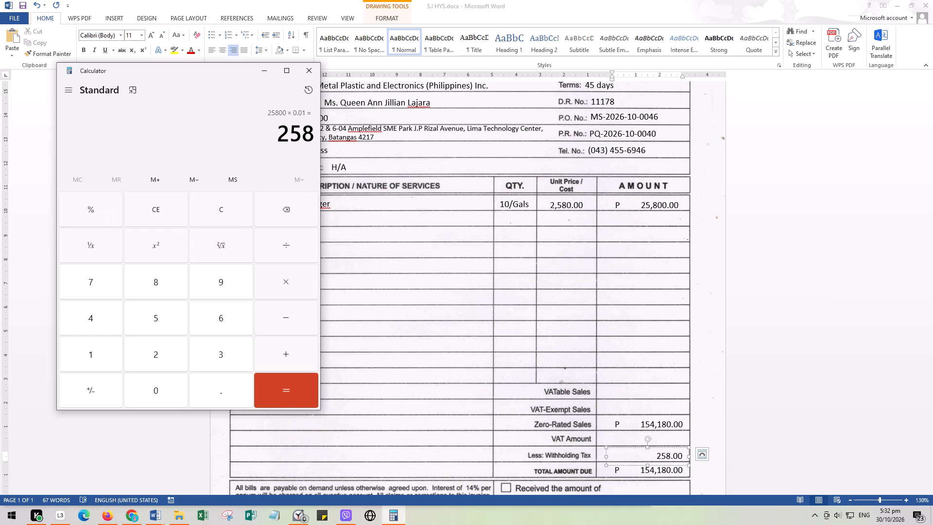
{"action": "left_click", "coordinate": [271, 319]}
{"action": "type", "text": "25800"}
{"action": "key", "text": "Return"}
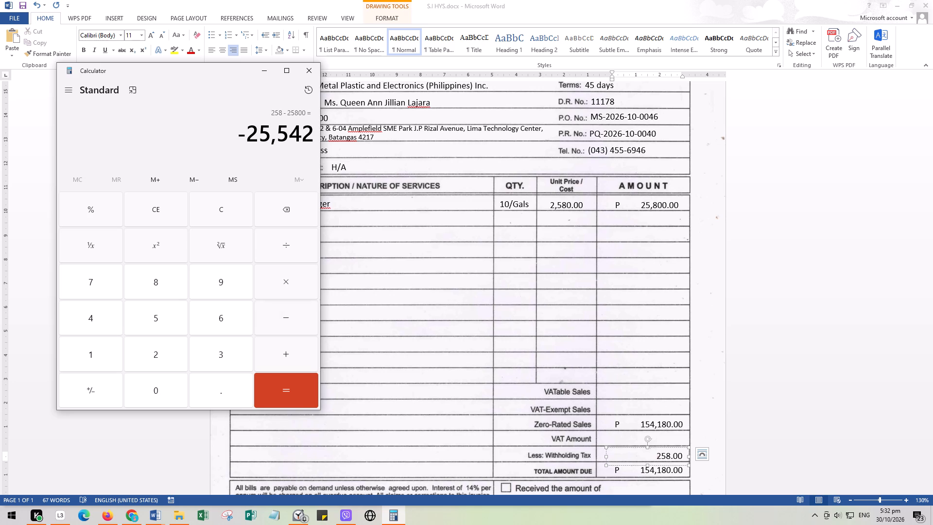
{"action": "left_click_drag", "start_coordinate": [250, 133], "coordinate": [311, 133]}
{"action": "key", "text": "ctrl+c"}
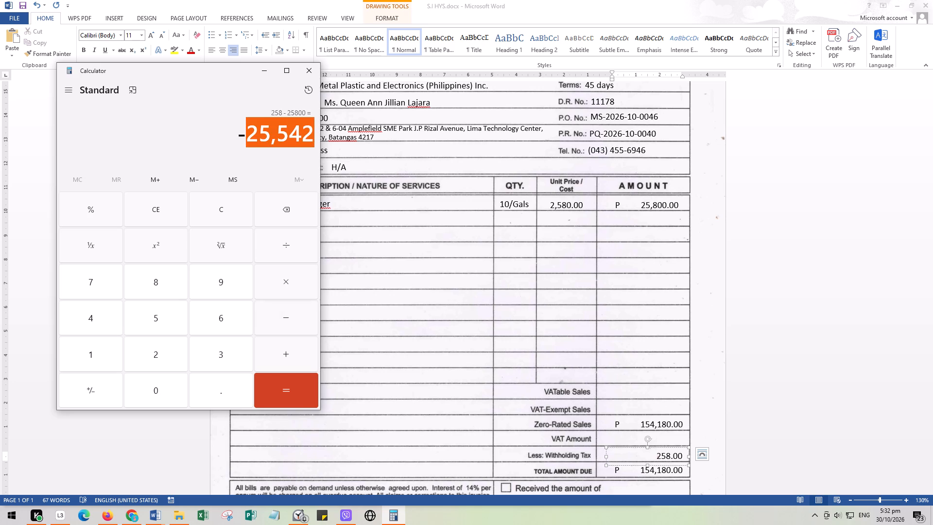
{"action": "left_click", "coordinate": [663, 472]}
{"action": "left_click_drag", "start_coordinate": [684, 470], "coordinate": [648, 471]}
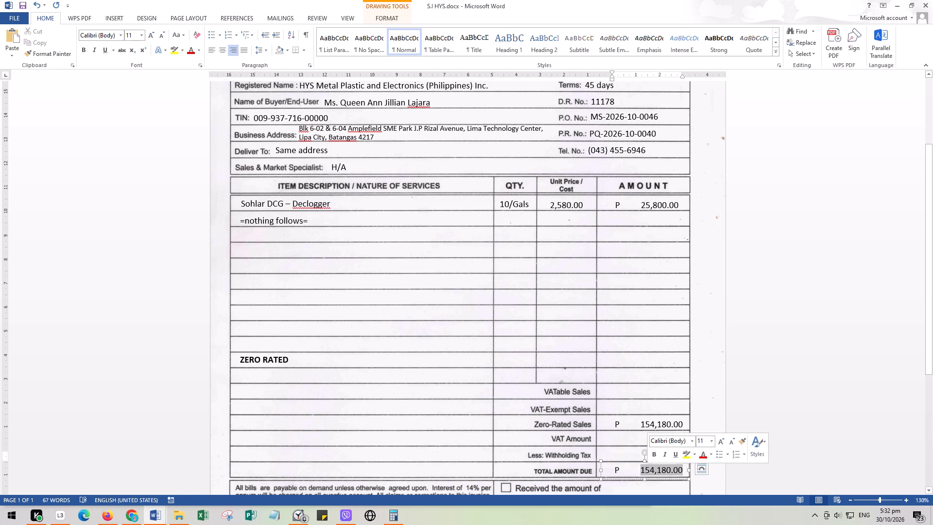
{"action": "key", "text": "ctrl+v"}
{"action": "type", "text": ".00"}
{"action": "key", "text": "space"}
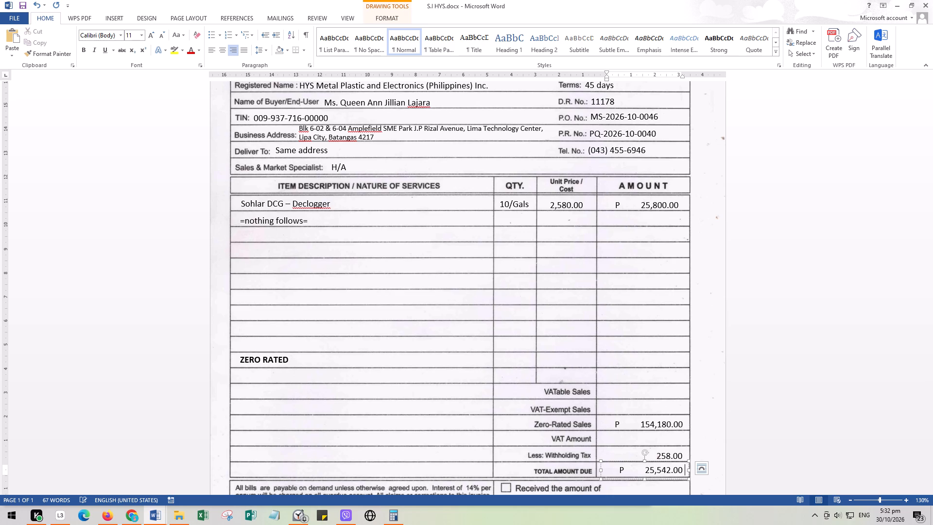
{"action": "left_click", "coordinate": [636, 477]}
{"action": "key", "text": "space"}
{"action": "left_click", "coordinate": [638, 470]}
{"action": "key", "text": "space"}
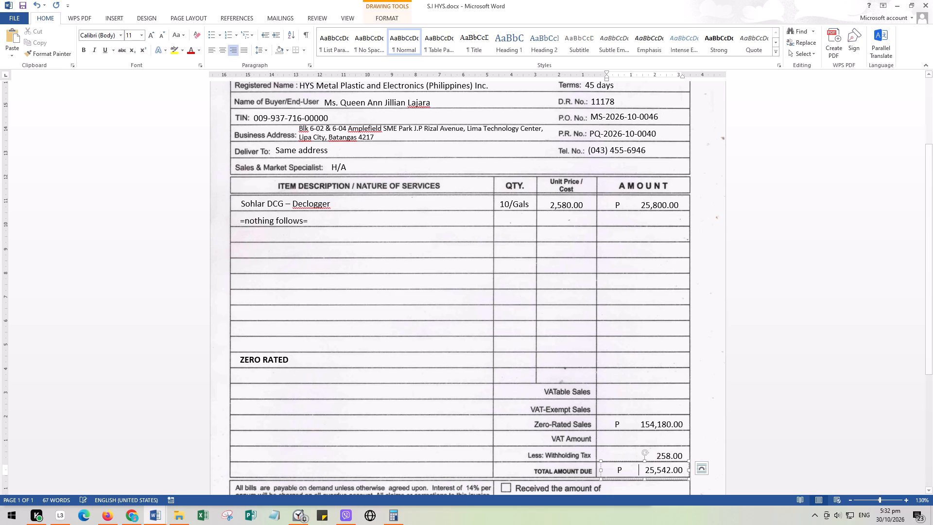
{"action": "key", "text": "space"}
Set the Zero-Rated Sales amount to 25,800.00 and space its peso sign back into line.
{"action": "left_click_drag", "start_coordinate": [685, 421], "coordinate": [647, 425]}
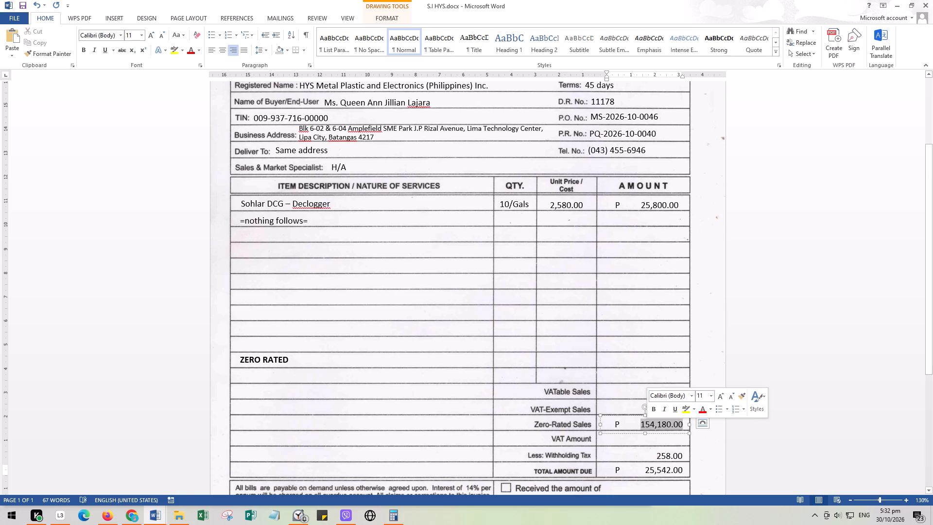
{"action": "type", "text": "25,800.00"}
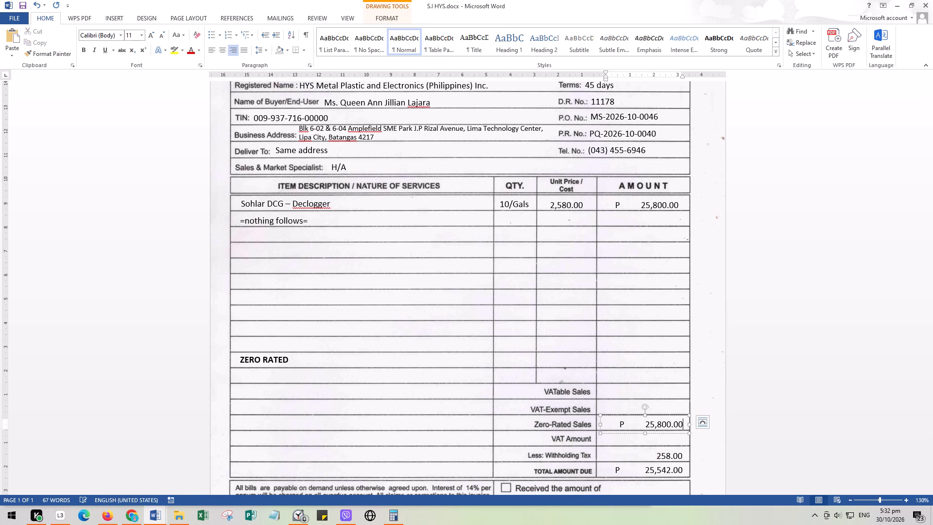
{"action": "left_click", "coordinate": [640, 422]}
{"action": "key", "text": "space"}
{"action": "key", "text": "space"}
{"action": "key", "text": "space"}
{"action": "key", "text": "BackSpace"}
{"action": "left_click", "coordinate": [400, 516]}
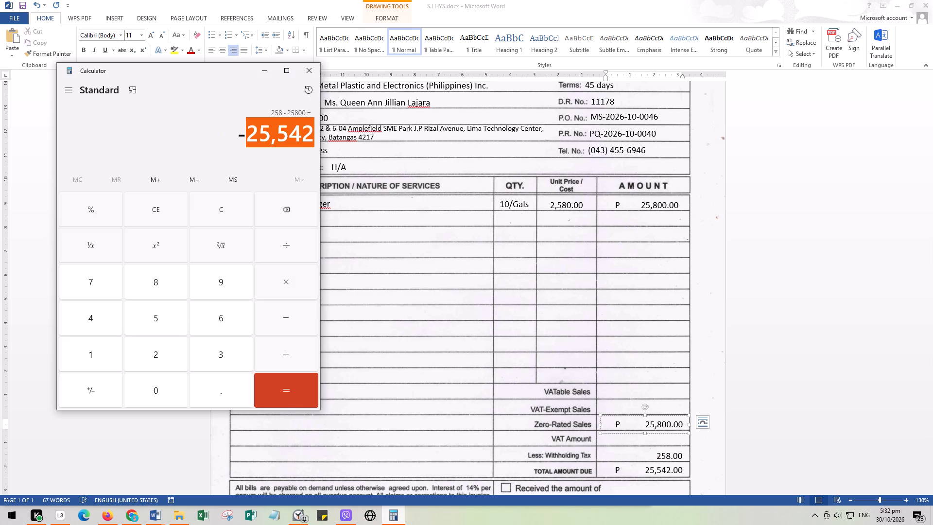
Recheck the invoice figures in Calculator by computing 1% of 25,800 and subtracting 25,800 from it.
{"action": "double_click", "coordinate": [237, 213]}
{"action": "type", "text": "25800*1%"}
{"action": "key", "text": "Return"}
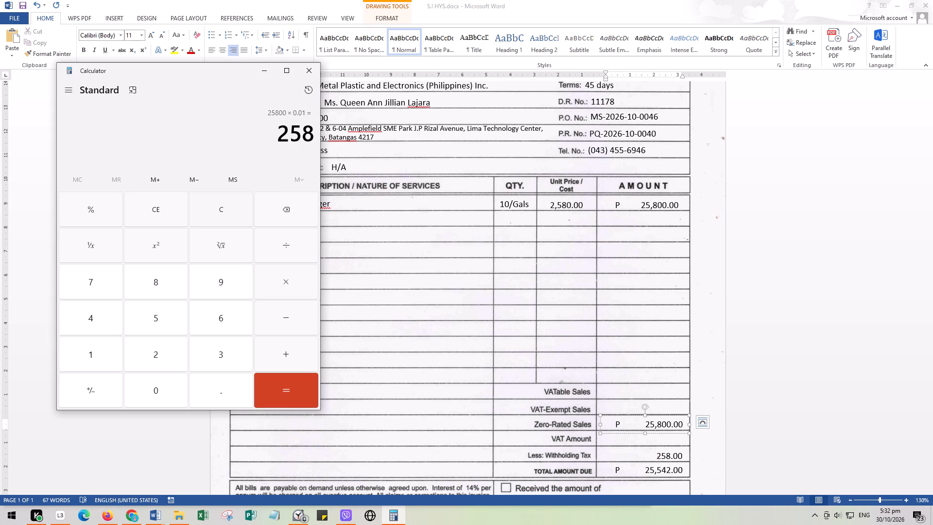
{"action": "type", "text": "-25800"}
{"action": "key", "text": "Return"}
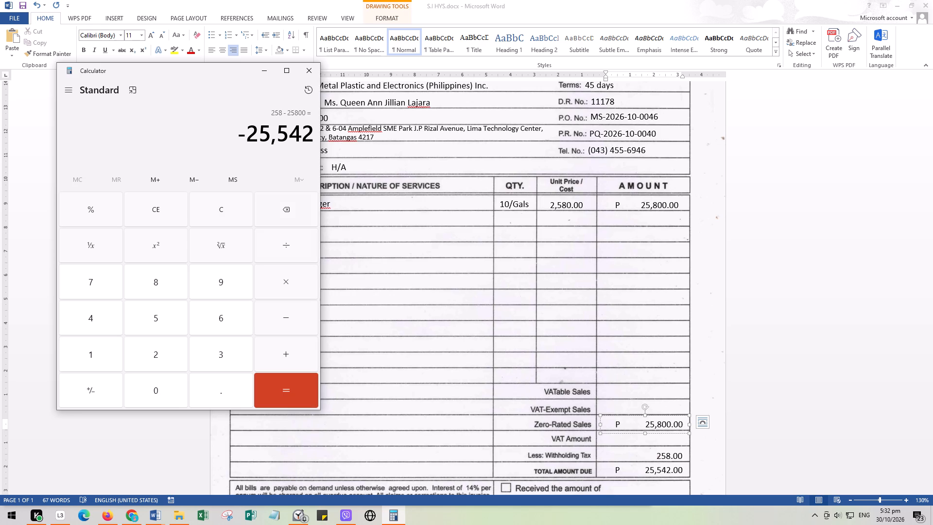
Nudge the 25,542.00 text box slightly lower within the invoice's Total Amount Due row.
{"action": "left_click", "coordinate": [661, 468]}
{"action": "left_click", "coordinate": [663, 465]}
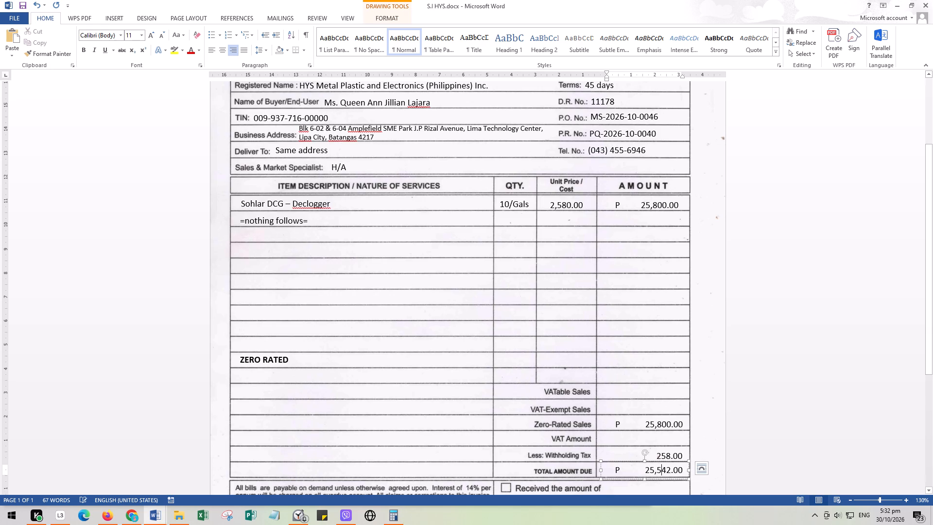
{"action": "left_click", "coordinate": [670, 461]}
{"action": "key", "text": "Down"}
{"action": "key", "text": "Down"}
{"action": "key", "text": "Down"}
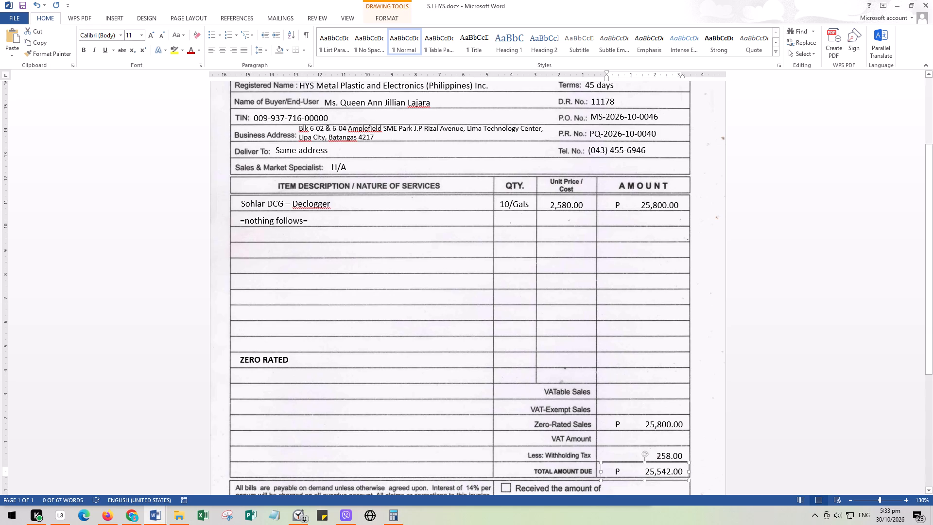
{"action": "key", "text": "Up"}
{"action": "left_click", "coordinate": [807, 422]}
Nudge the 258.00 text box slightly up and to the left within the Less: Withholding Tax row.
{"action": "scroll", "coordinate": [682, 466], "scroll_direction": "down", "scroll_amount": 1}
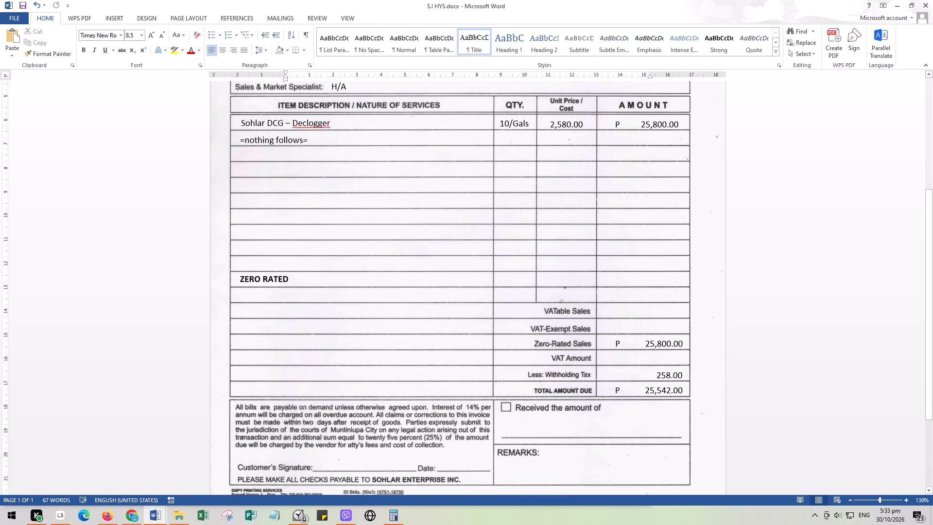
{"action": "left_click", "coordinate": [671, 369]}
{"action": "left_click", "coordinate": [672, 367]}
{"action": "key", "text": "Up"}
{"action": "key", "text": "Up"}
{"action": "key", "text": "Left"}
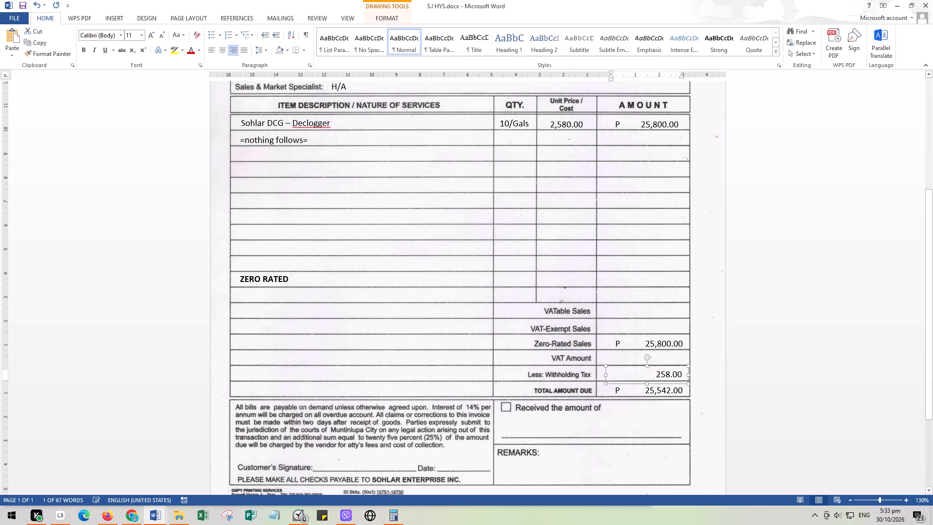
{"action": "left_click", "coordinate": [752, 366]}
Switch to Facebook in Chrome and close all the open chats and chat heads.
{"action": "left_click", "coordinate": [128, 516]}
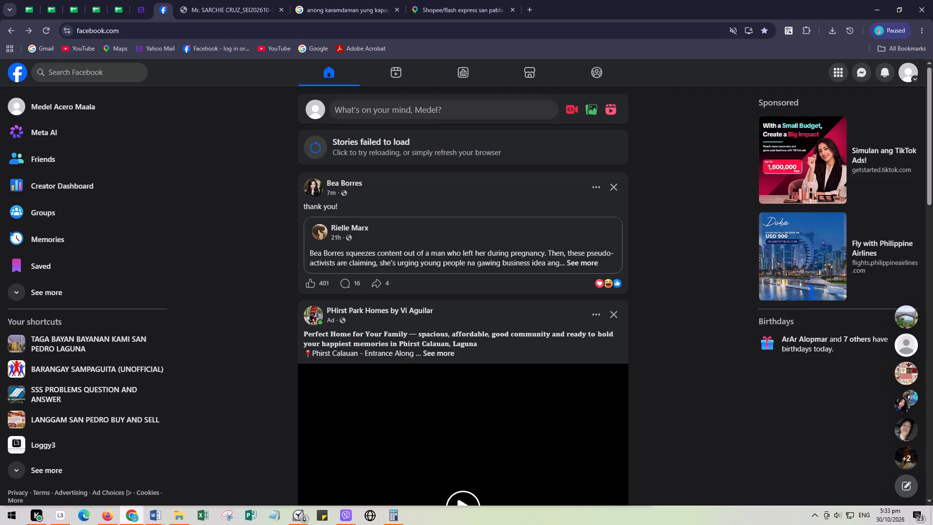
{"action": "left_click", "coordinate": [870, 389]}
{"action": "left_click", "coordinate": [879, 297]}
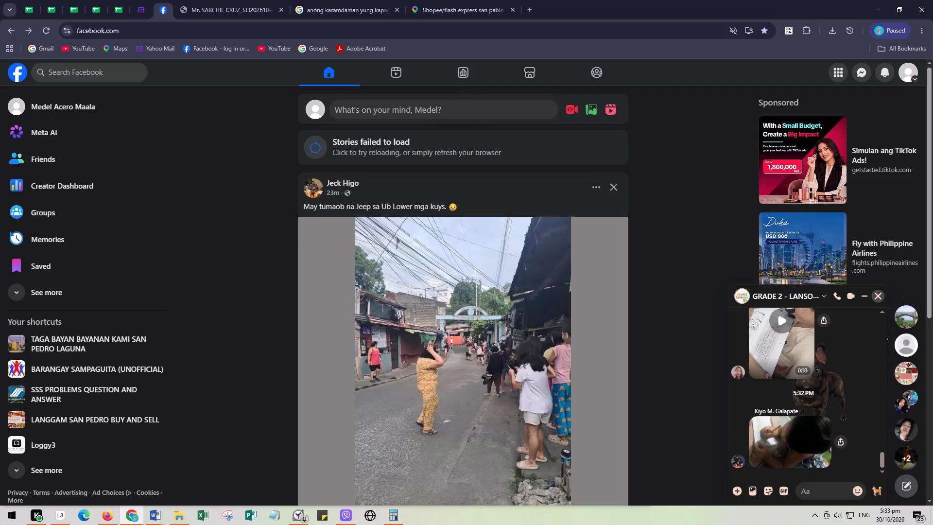
{"action": "left_click", "coordinate": [905, 324]}
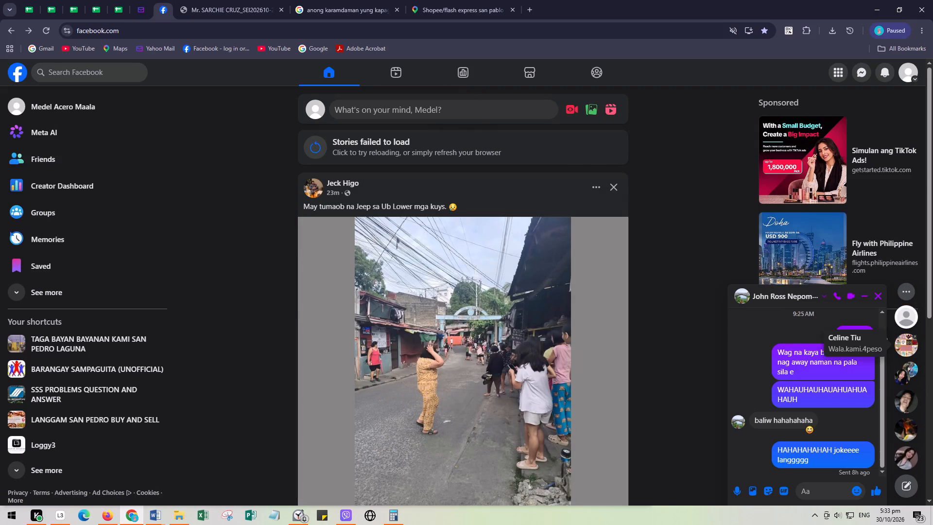
{"action": "left_click", "coordinate": [880, 297]}
{"action": "left_click", "coordinate": [916, 309]}
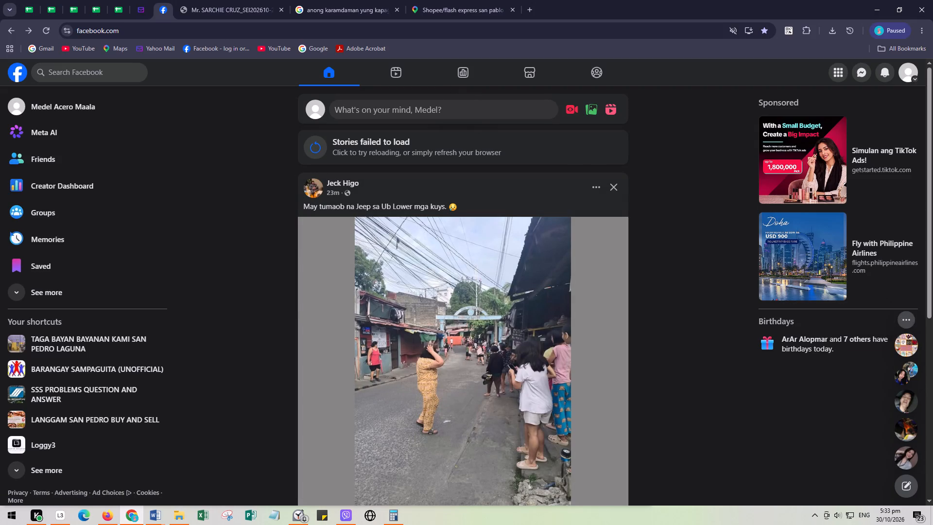
{"action": "left_click", "coordinate": [914, 336]}
{"action": "left_click", "coordinate": [914, 364]}
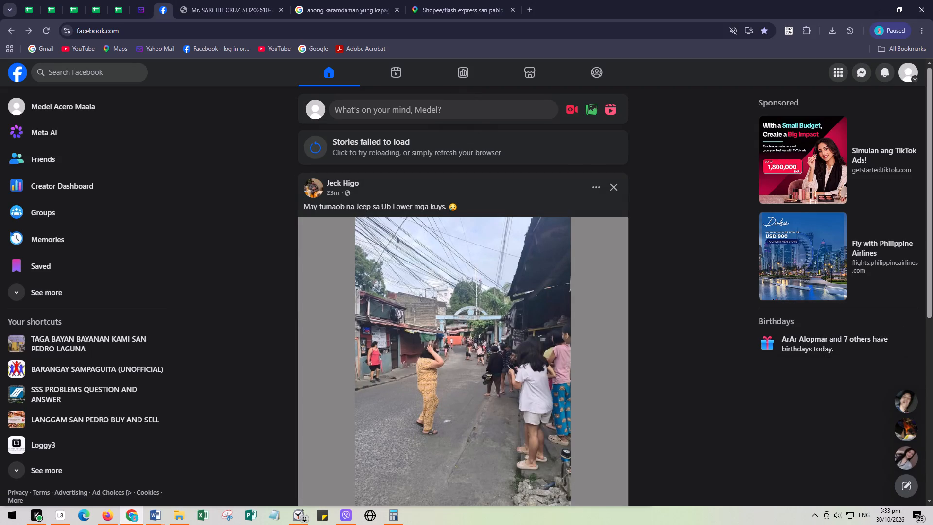
{"action": "left_click", "coordinate": [915, 394]}
{"action": "left_click", "coordinate": [917, 420]}
{"action": "left_click", "coordinate": [916, 450]}
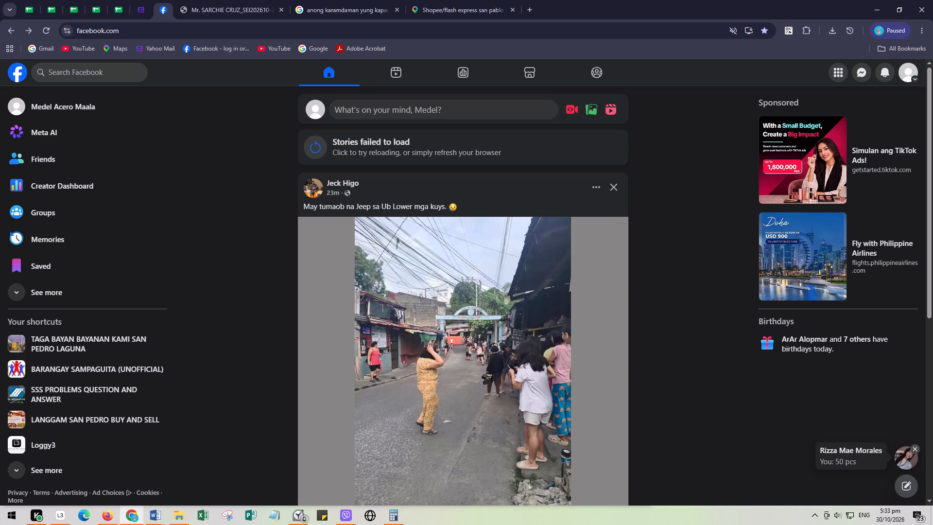
{"action": "left_click", "coordinate": [858, 63]}
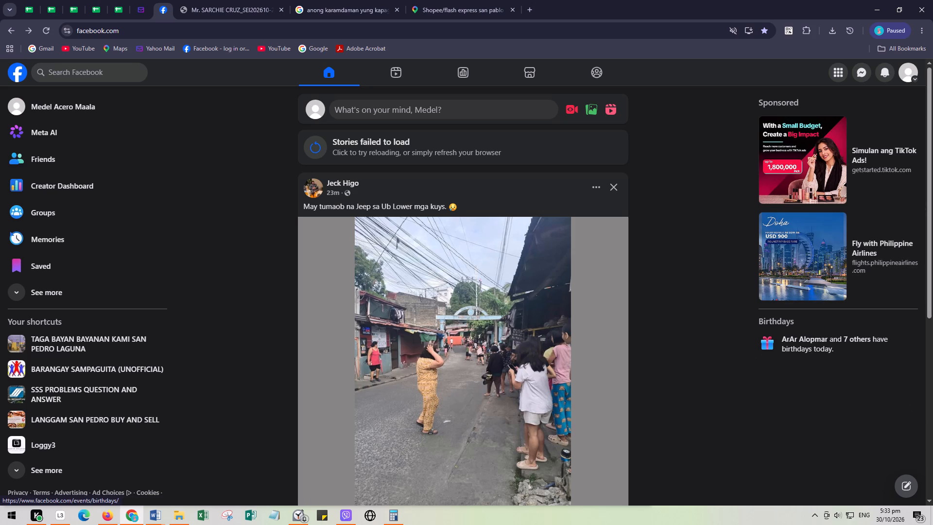
Examine the overturned-jeep post's street photo at full size and the feed around it.
{"action": "left_click", "coordinate": [694, 305]}
{"action": "scroll", "coordinate": [694, 308], "scroll_direction": "down", "scroll_amount": 1}
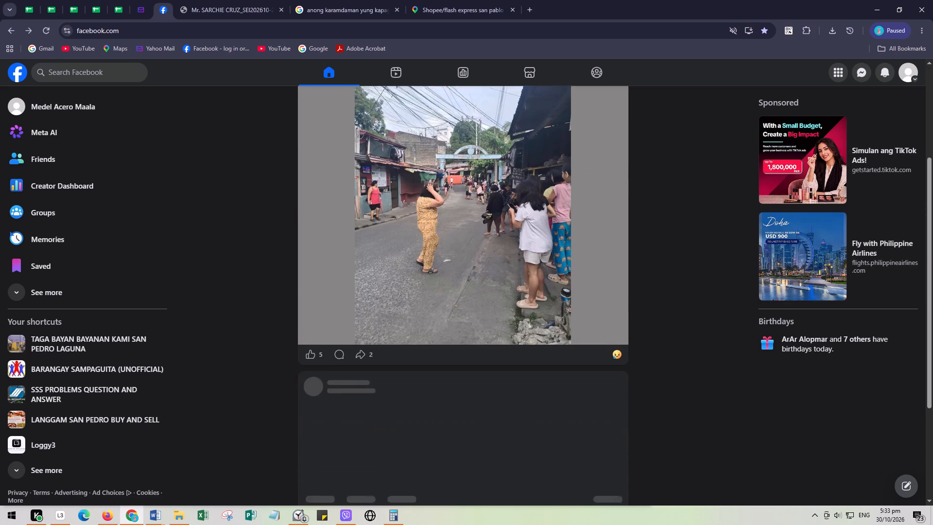
{"action": "scroll", "coordinate": [694, 308], "scroll_direction": "up", "scroll_amount": 1}
{"action": "left_click", "coordinate": [566, 337]}
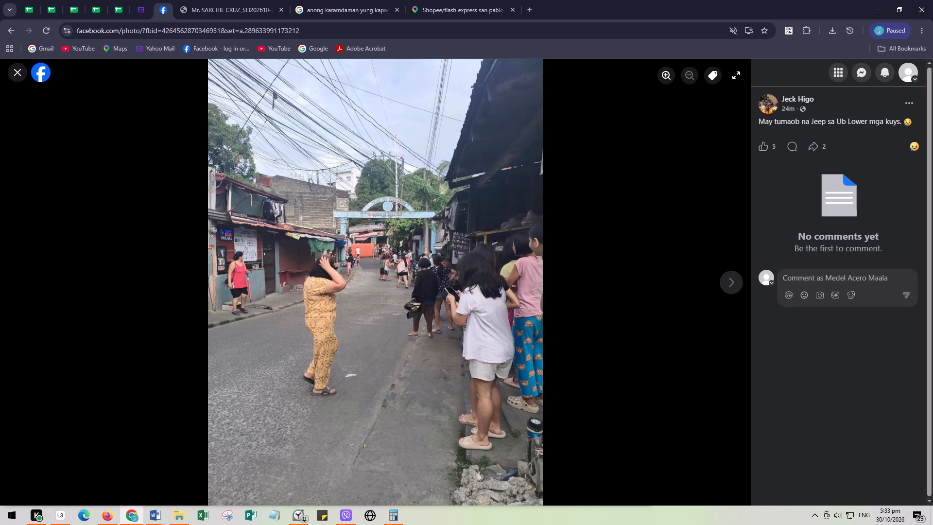
{"action": "left_click", "coordinate": [19, 73]}
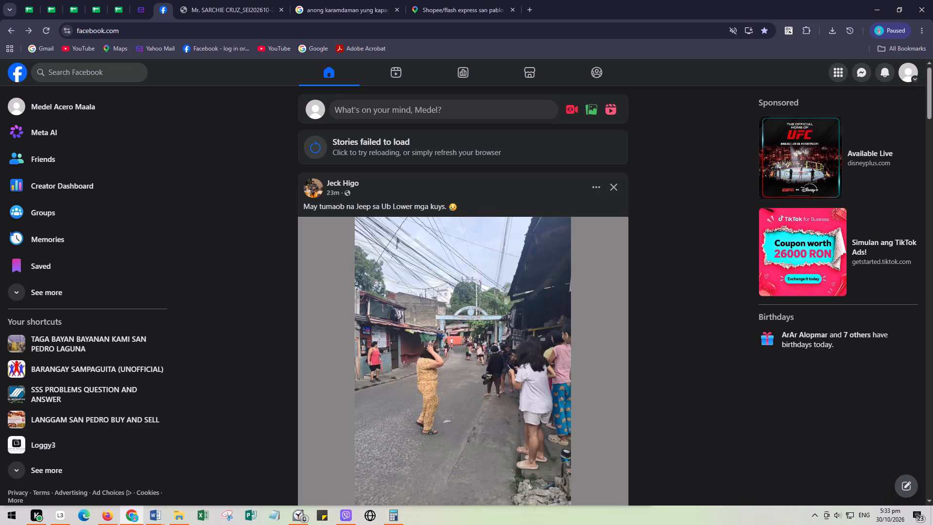
{"action": "scroll", "coordinate": [674, 351], "scroll_direction": "down", "scroll_amount": 1}
{"action": "scroll", "coordinate": [630, 333], "scroll_direction": "up", "scroll_amount": 1}
{"action": "left_click", "coordinate": [439, 276]}
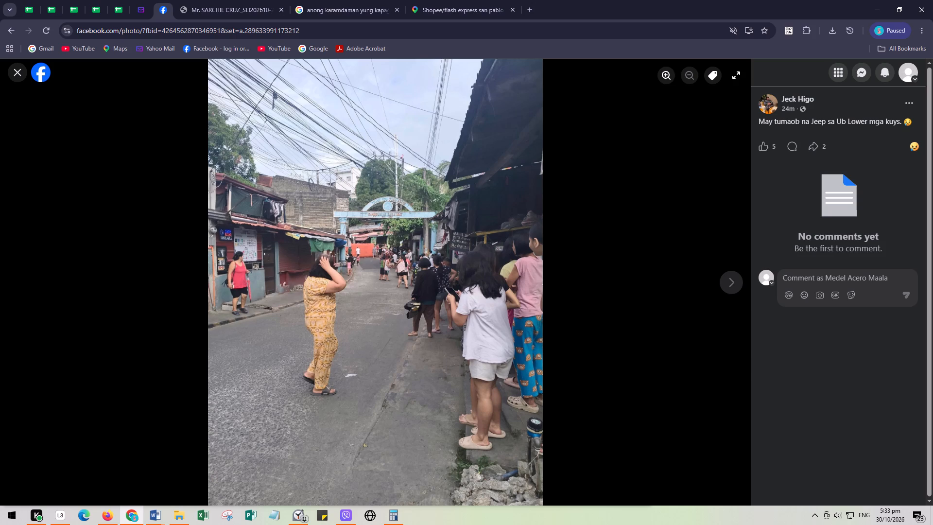
{"action": "left_click", "coordinate": [12, 70]}
{"action": "left_click", "coordinate": [657, 403]}
{"action": "scroll", "coordinate": [657, 403], "scroll_direction": "down", "scroll_amount": 2}
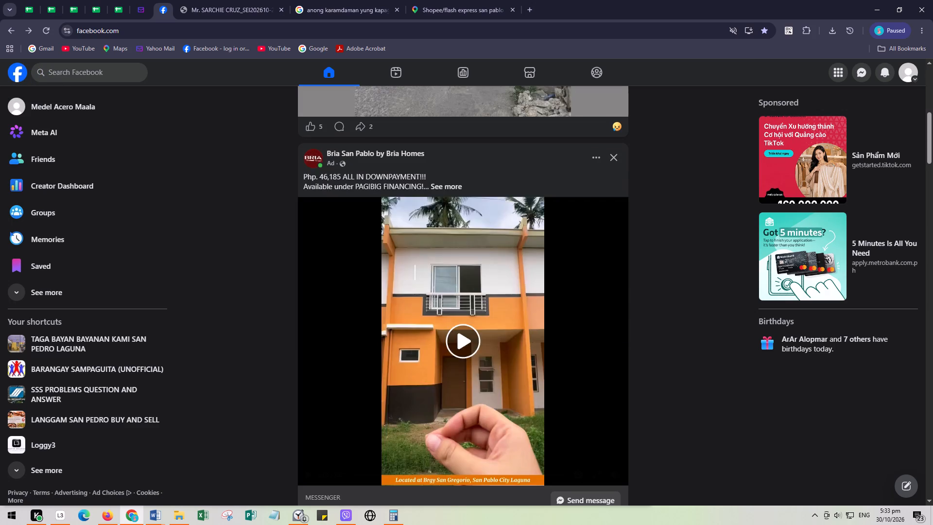
Share the overturned-jeep post to the family group chat through Messenger.
{"action": "scroll", "coordinate": [657, 403], "scroll_direction": "up", "scroll_amount": 1}
{"action": "left_click", "coordinate": [359, 315]}
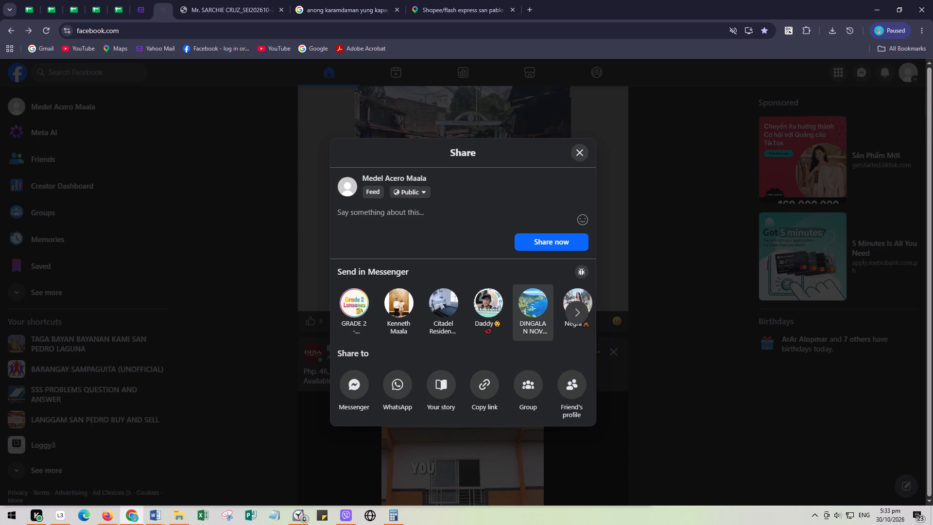
{"action": "left_click", "coordinate": [574, 313]}
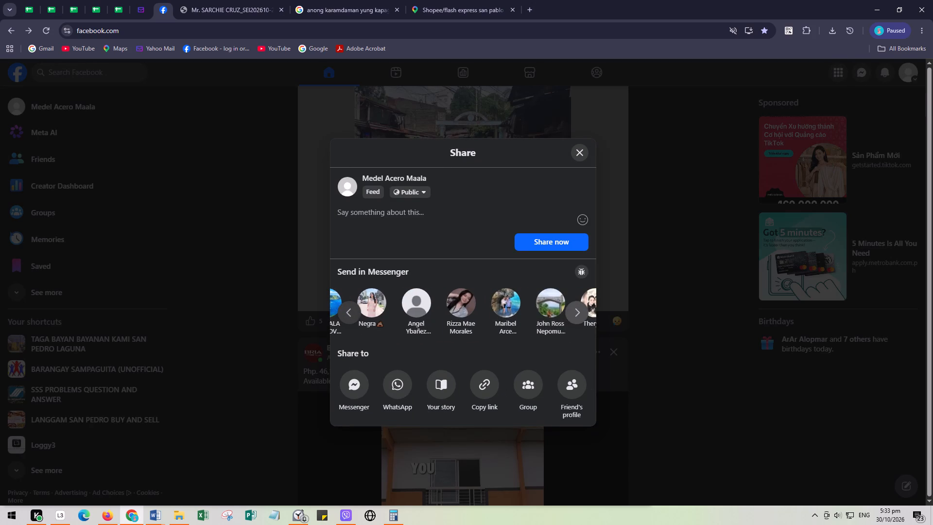
{"action": "left_click", "coordinate": [573, 313]}
{"action": "left_click", "coordinate": [573, 313]}
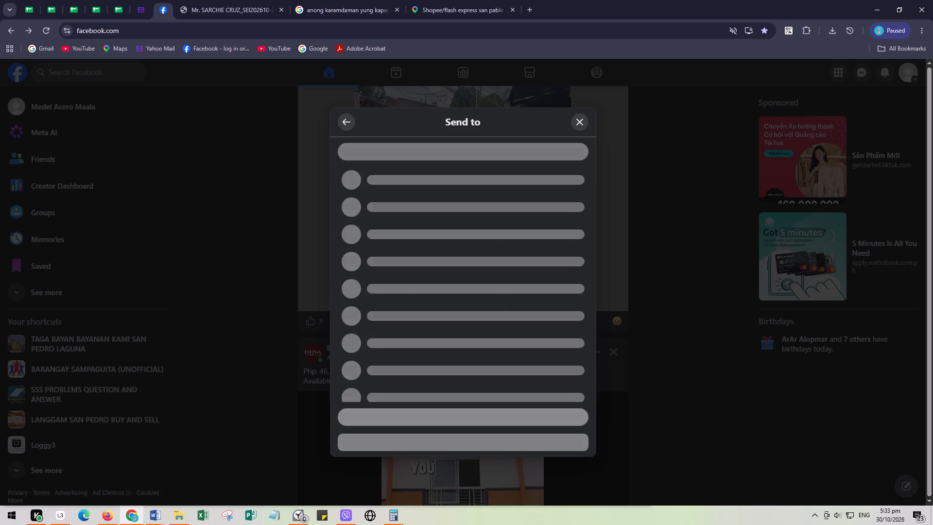
{"action": "left_click", "coordinate": [343, 123]}
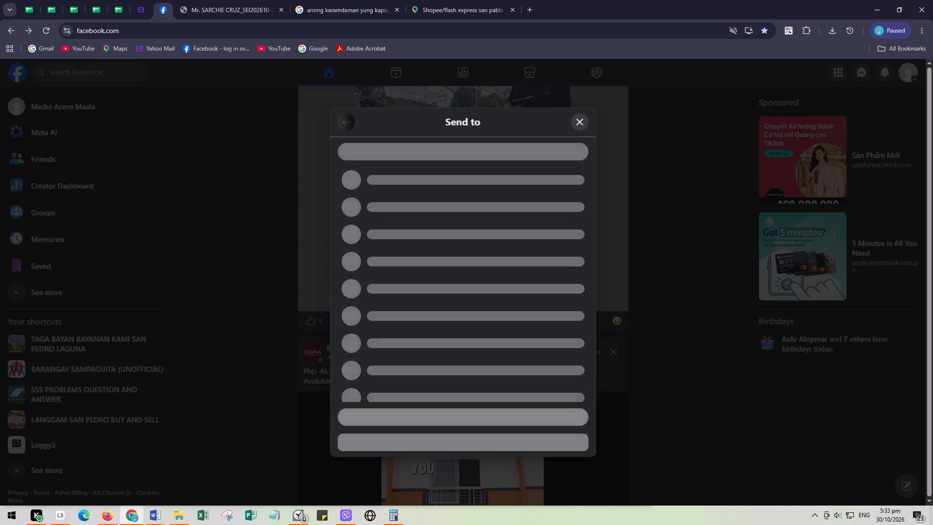
{"action": "left_click", "coordinate": [363, 395]}
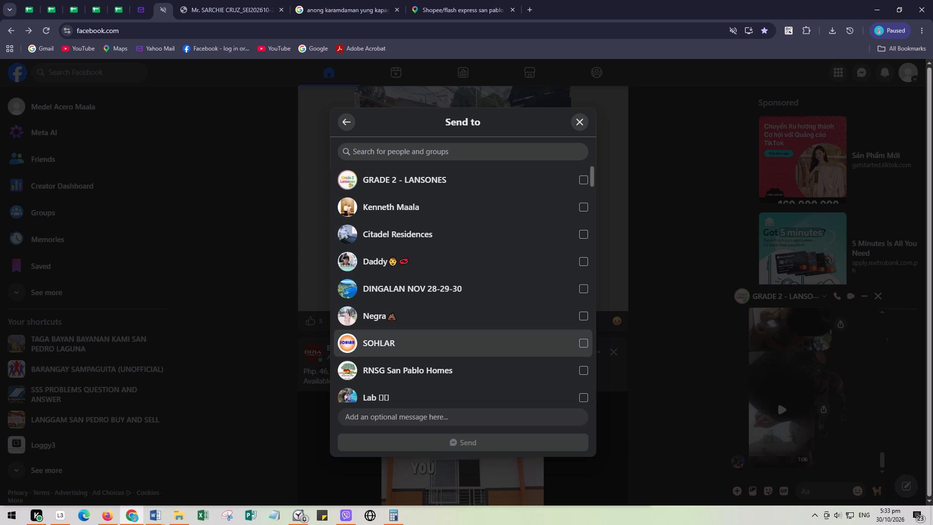
{"action": "scroll", "coordinate": [476, 340], "scroll_direction": "down", "scroll_amount": 2}
{"action": "left_click", "coordinate": [499, 309]}
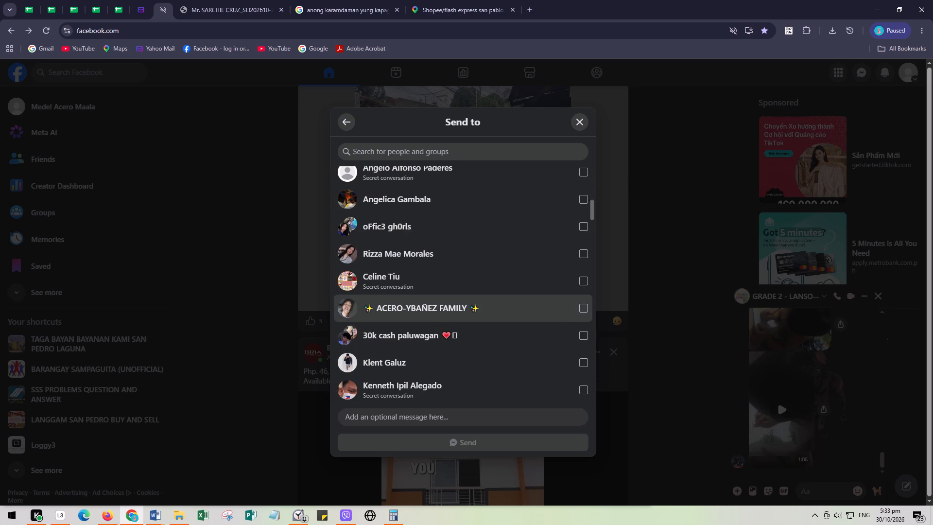
{"action": "left_click", "coordinate": [464, 444]}
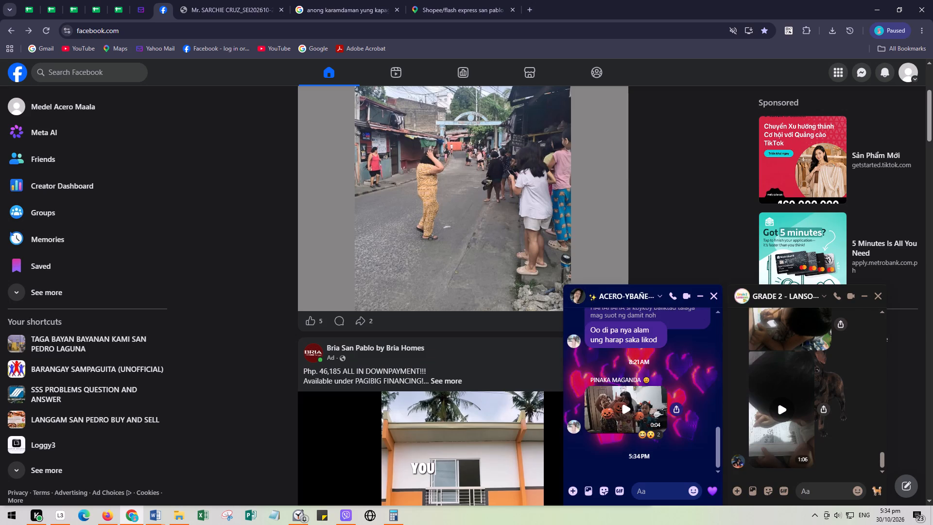
View the PINAKA MAGANDA pumpkin video in the family group chat at full size.
{"action": "scroll", "coordinate": [671, 398], "scroll_direction": "up", "scroll_amount": 1}
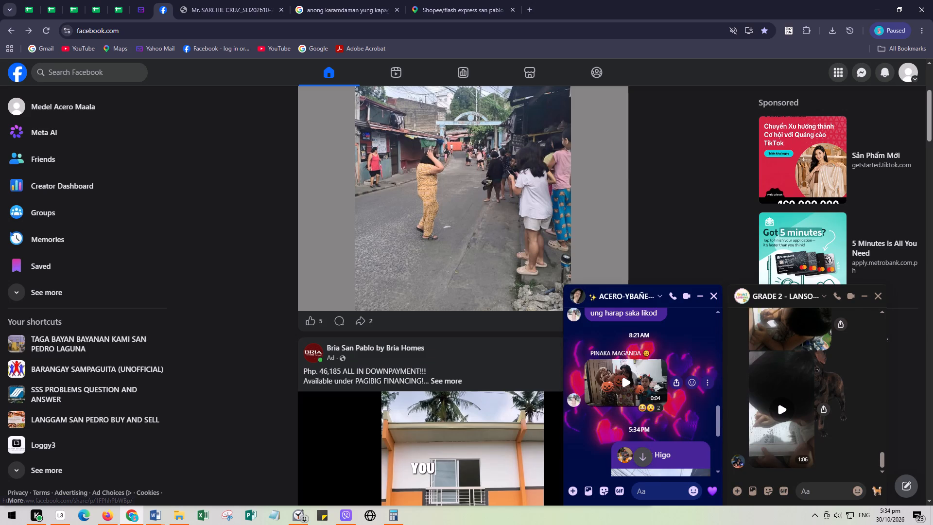
{"action": "left_click", "coordinate": [645, 375]}
{"action": "left_click", "coordinate": [466, 271]}
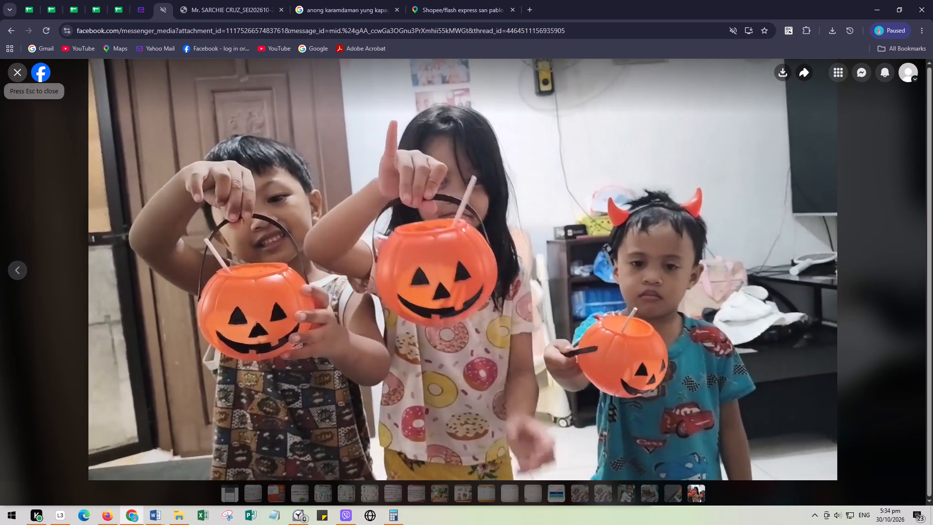
{"action": "left_click", "coordinate": [16, 70]}
{"action": "scroll", "coordinate": [698, 356], "scroll_direction": "down", "scroll_amount": 4}
Put away the family and GRADE 2 - LANSONES chat windows and return to the HYS invoice in Word.
{"action": "left_click", "coordinate": [698, 299]}
{"action": "left_click", "coordinate": [708, 227]}
{"action": "left_click", "coordinate": [870, 339]}
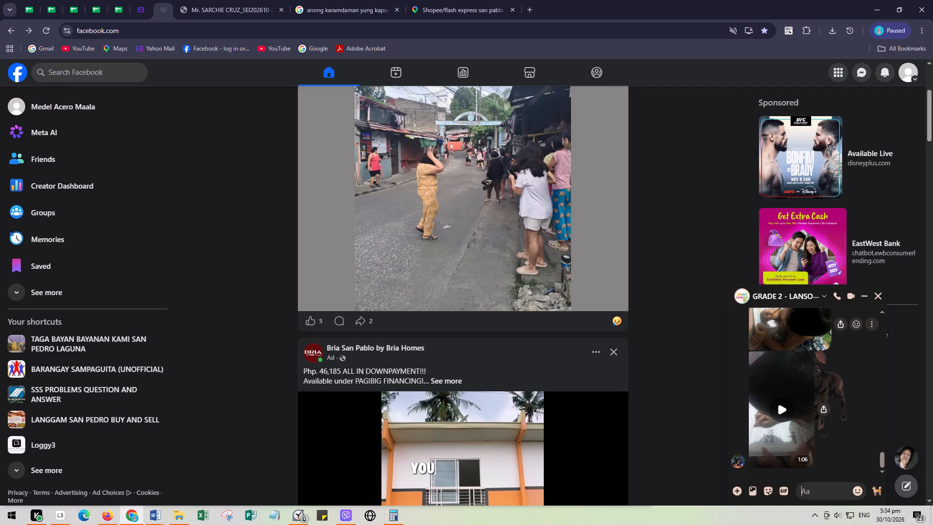
{"action": "left_click", "coordinate": [877, 301]}
{"action": "left_click", "coordinate": [710, 226]}
{"action": "left_click", "coordinate": [865, 5]}
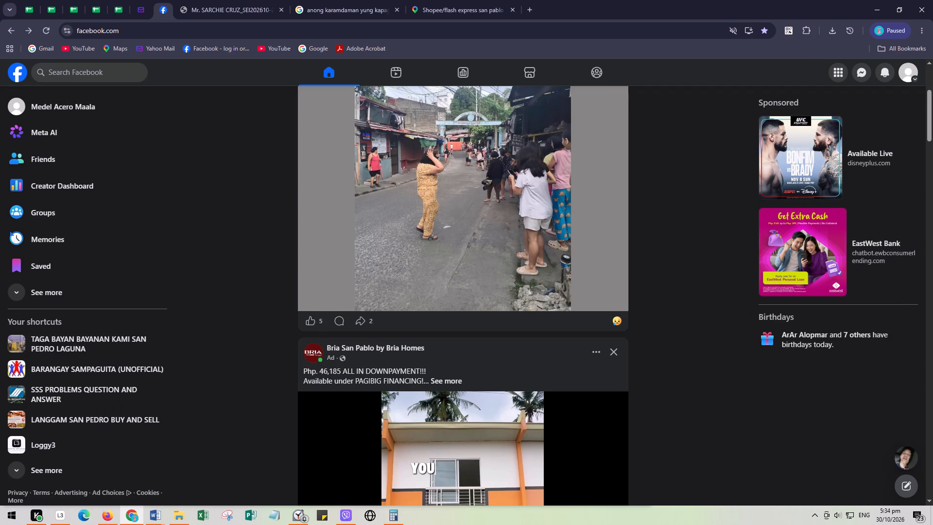
{"action": "left_click", "coordinate": [875, 5]}
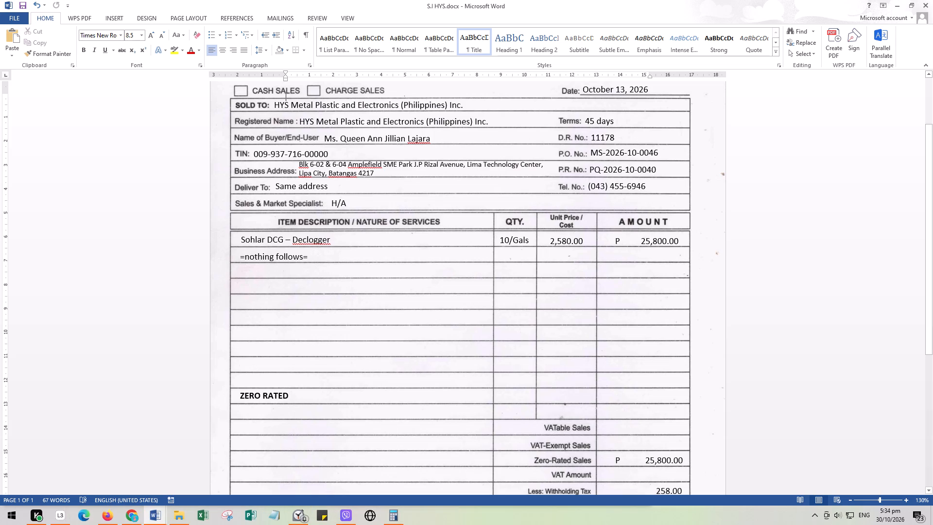
Set the D.R. No. on the HYS sales invoice to 11222.
{"action": "left_click", "coordinate": [771, 315]}
{"action": "scroll", "coordinate": [777, 318], "scroll_direction": "up", "scroll_amount": 1}
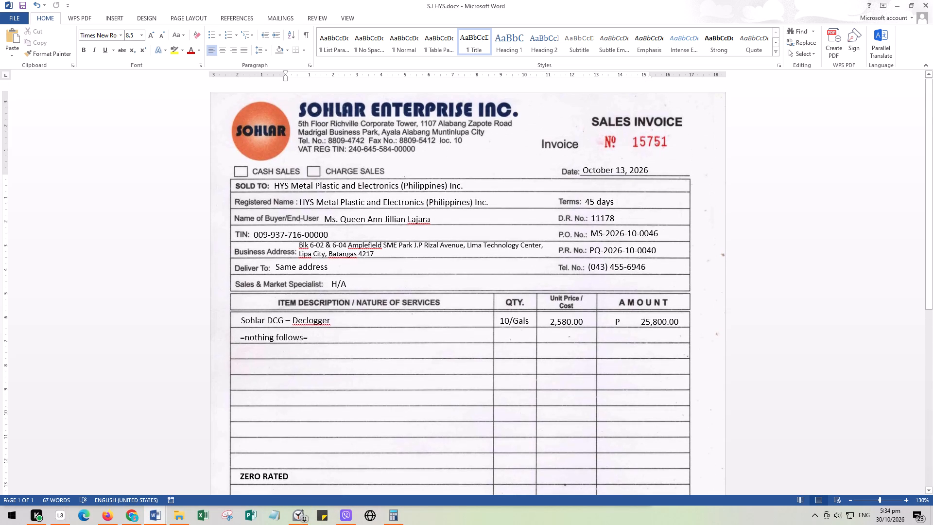
{"action": "left_click_drag", "start_coordinate": [636, 224], "coordinate": [578, 220]}
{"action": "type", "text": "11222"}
Replace the last part of the invoice's P.O. No., starting it with 10- after MS-2026-.
{"action": "left_click_drag", "start_coordinate": [668, 233], "coordinate": [630, 233]}
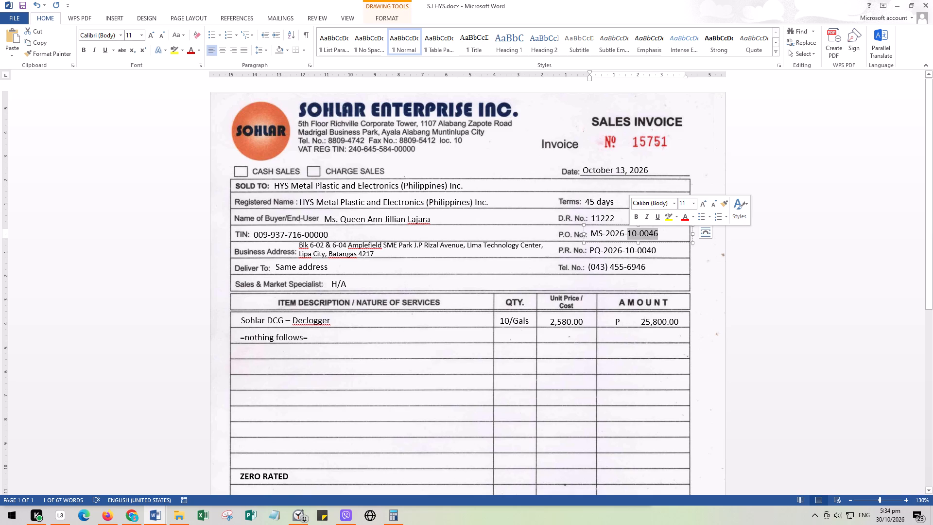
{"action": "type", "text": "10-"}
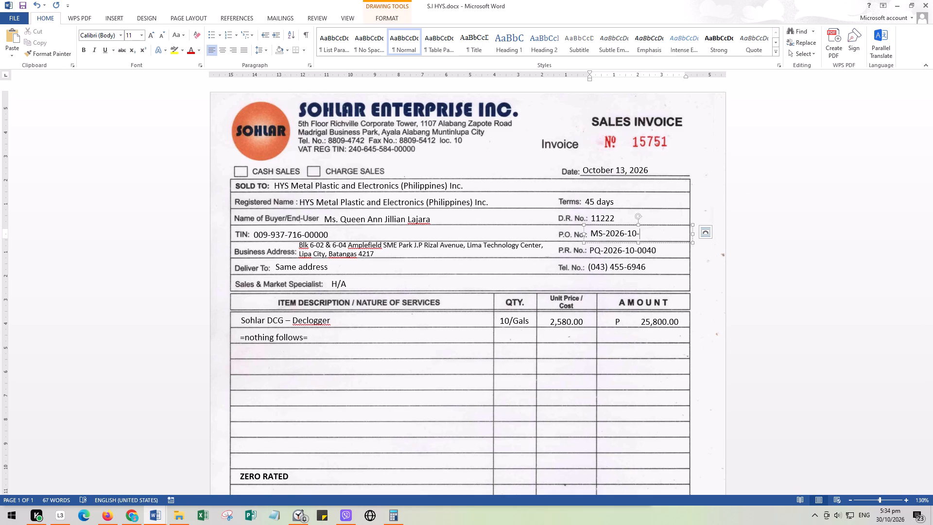
{"action": "type", "text": "0216"}
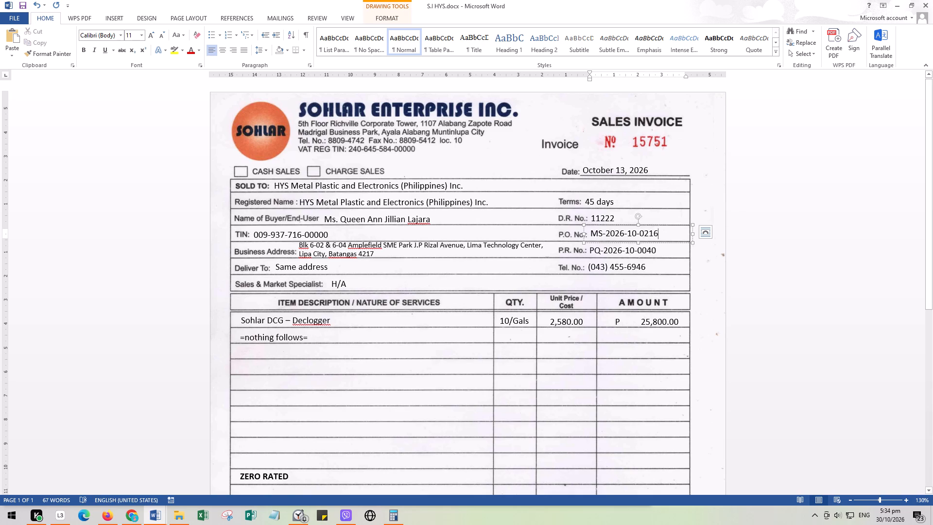
{"action": "left_click_drag", "start_coordinate": [659, 246], "coordinate": [638, 252]}
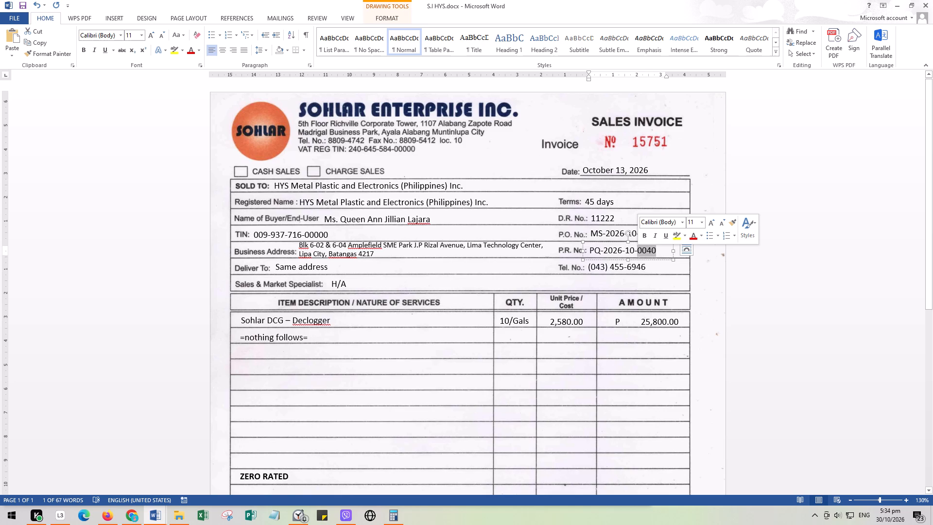
{"action": "type", "text": "0192"}
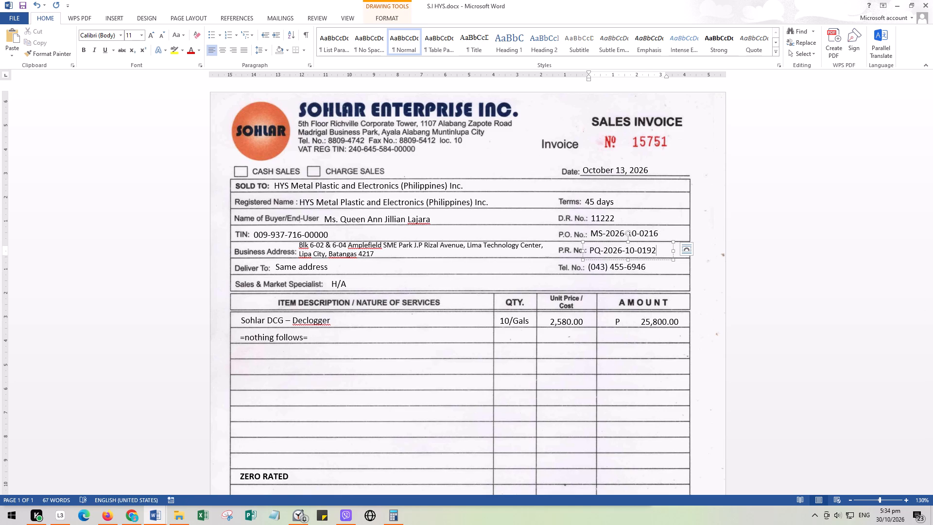
{"action": "left_click", "coordinate": [785, 244]}
Change the HYS sales invoice date to November 3, 2026, and look over the filled-in invoice.
{"action": "left_click_drag", "start_coordinate": [623, 167], "coordinate": [577, 167]}
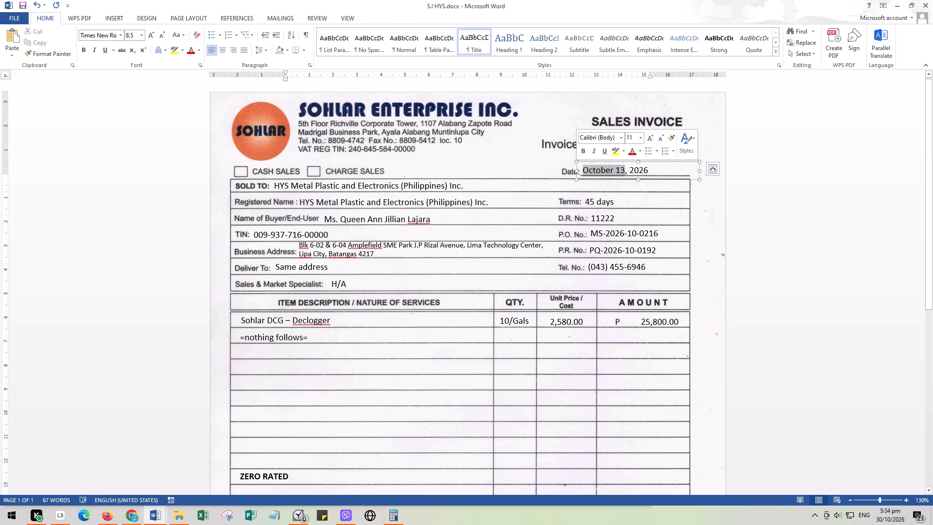
{"action": "type", "text": "November 3"}
{"action": "left_click", "coordinate": [833, 182]}
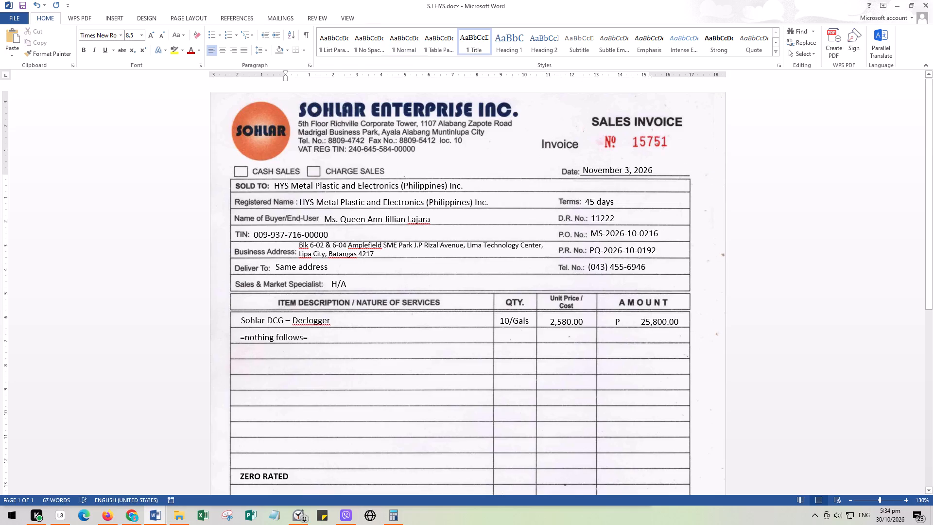
{"action": "scroll", "coordinate": [518, 347], "scroll_direction": "down", "scroll_amount": 1}
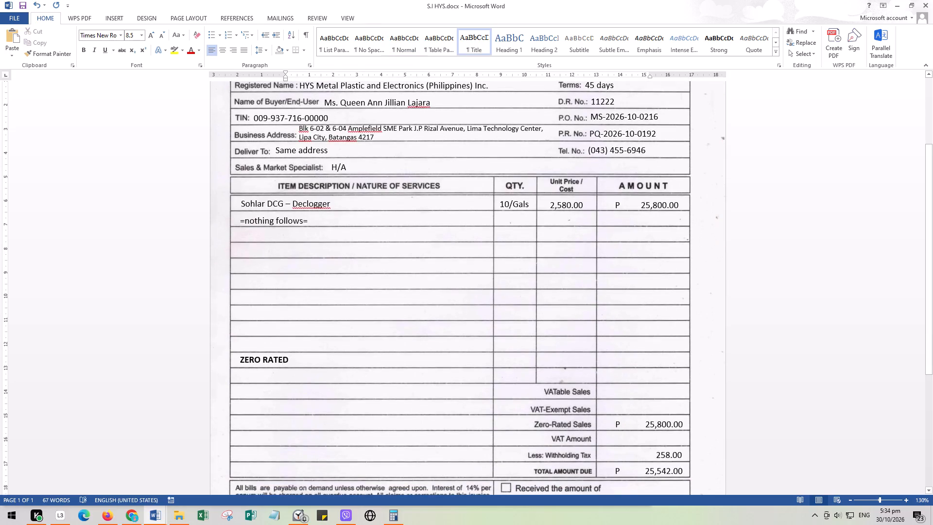
{"action": "scroll", "coordinate": [522, 347], "scroll_direction": "down", "scroll_amount": 1}
{"action": "scroll", "coordinate": [522, 347], "scroll_direction": "up", "scroll_amount": 2}
Search the NEW DELIVERY RECEIPT folder for hys and open the HYS delivery receipt document.
{"action": "left_click", "coordinate": [167, 511]}
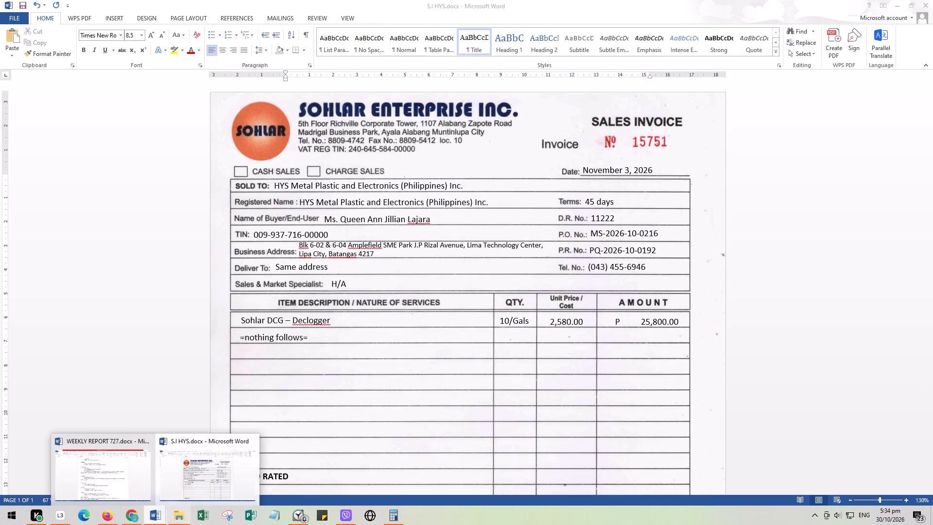
{"action": "left_click", "coordinate": [179, 517]}
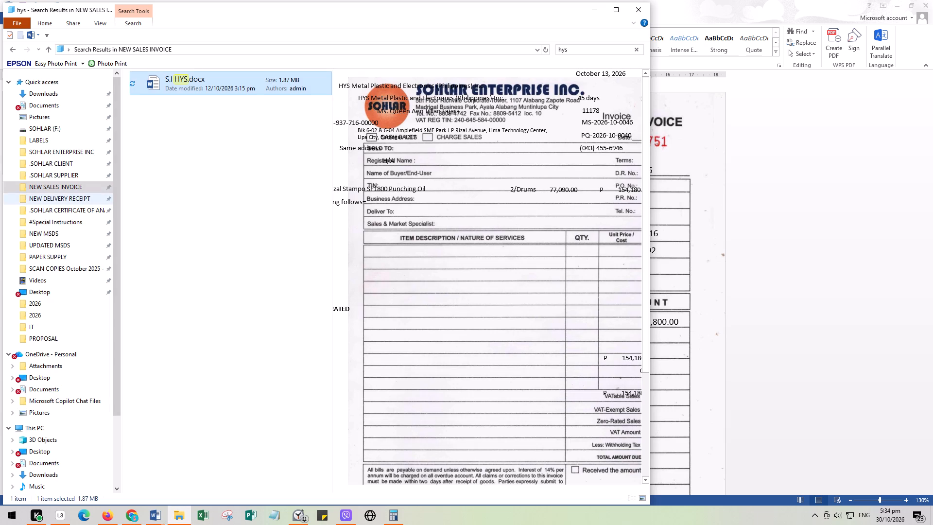
{"action": "left_click", "coordinate": [92, 198]}
{"action": "left_click", "coordinate": [578, 50]}
{"action": "key", "text": "h"}
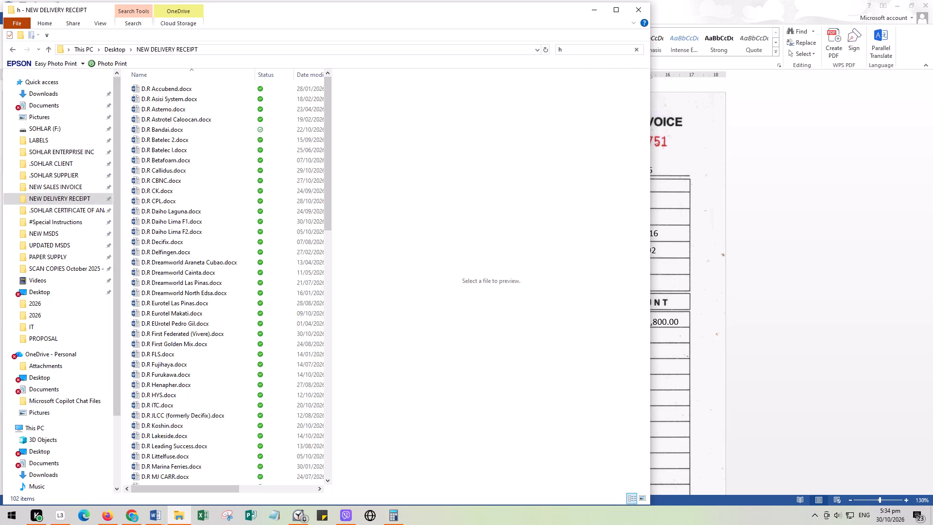
{"action": "type", "text": "ys"}
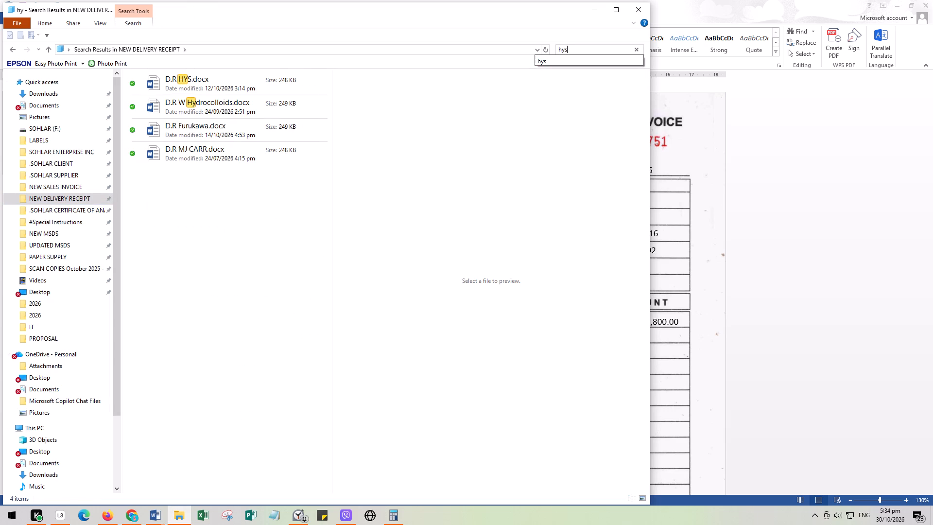
{"action": "double_click", "coordinate": [235, 76]}
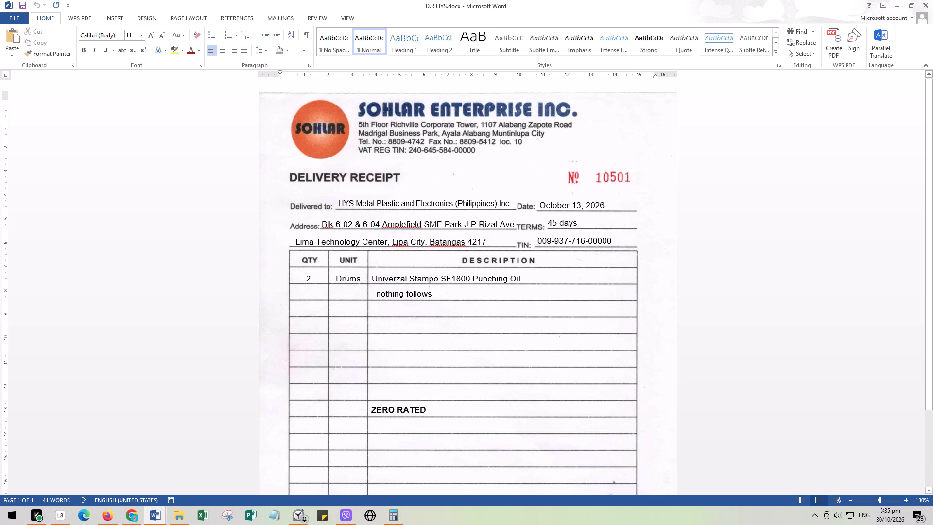
Replace the item description on the delivery receipt with Sohlar DCG – Declogger.
{"action": "left_click", "coordinate": [436, 277]}
{"action": "key", "text": "ctrl+a"}
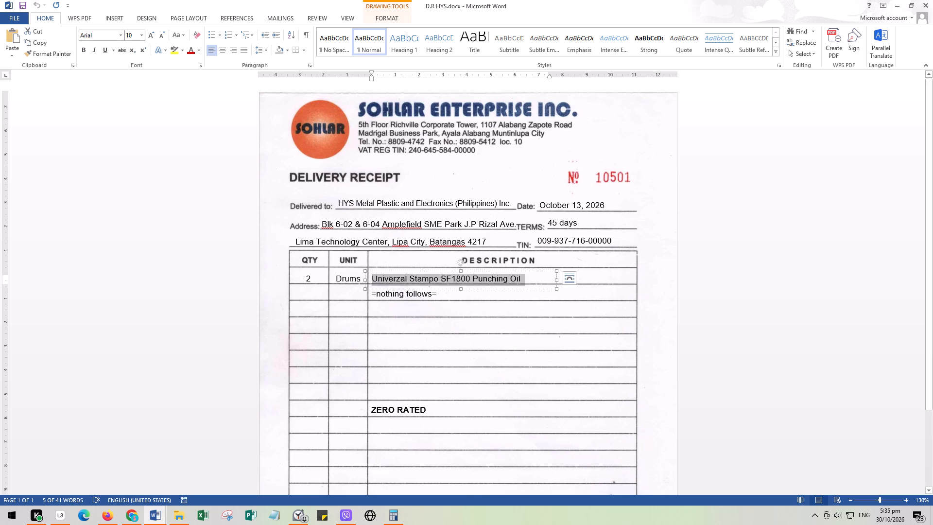
{"action": "type", "text": "Sohlar DCG - Delogger"}
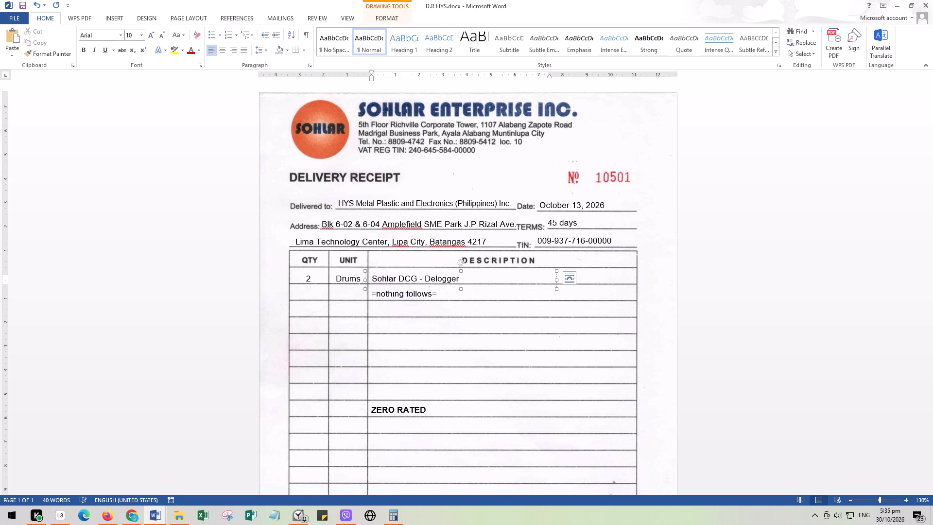
{"action": "key", "text": "BackSpace"}
{"action": "key", "text": "BackSpace"}
{"action": "key", "text": "BackSpace"}
{"action": "key", "text": "BackSpace"}
{"action": "key", "text": "BackSpace"}
{"action": "key", "text": "BackSpace"}
{"action": "type", "text": "clogger"}
{"action": "key", "text": "space"}
Set the item's unit to Gals and its quantity to 10 on the delivery receipt.
{"action": "left_click", "coordinate": [351, 281]}
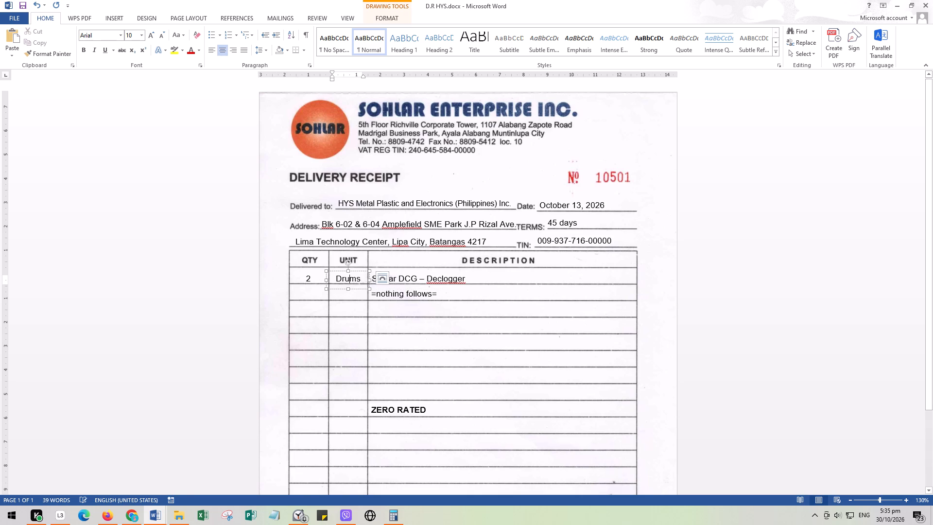
{"action": "key", "text": "ctrl+a"}
{"action": "type", "text": "Gals"}
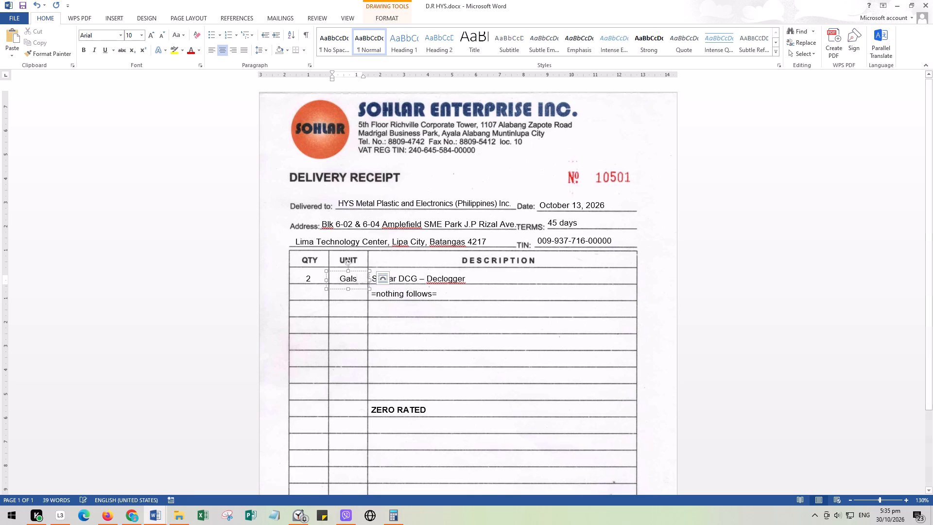
{"action": "left_click", "coordinate": [317, 279]}
{"action": "key", "text": "ctrl+a"}
{"action": "type", "text": "10"}
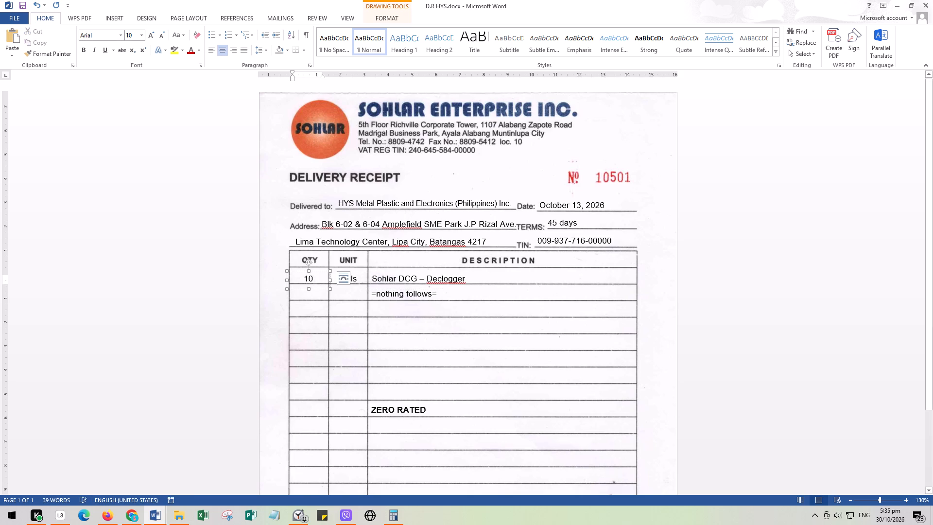
{"action": "left_click", "coordinate": [817, 231]}
Change the delivery receipt date to November 3, 2026.
{"action": "left_click_drag", "start_coordinate": [581, 205], "coordinate": [526, 205]}
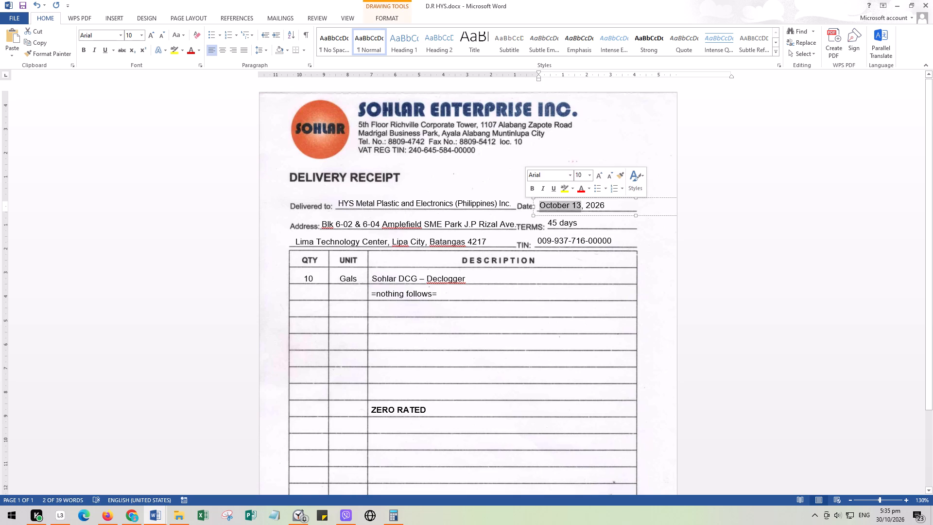
{"action": "type", "text": "November"}
{"action": "key", "text": "space"}
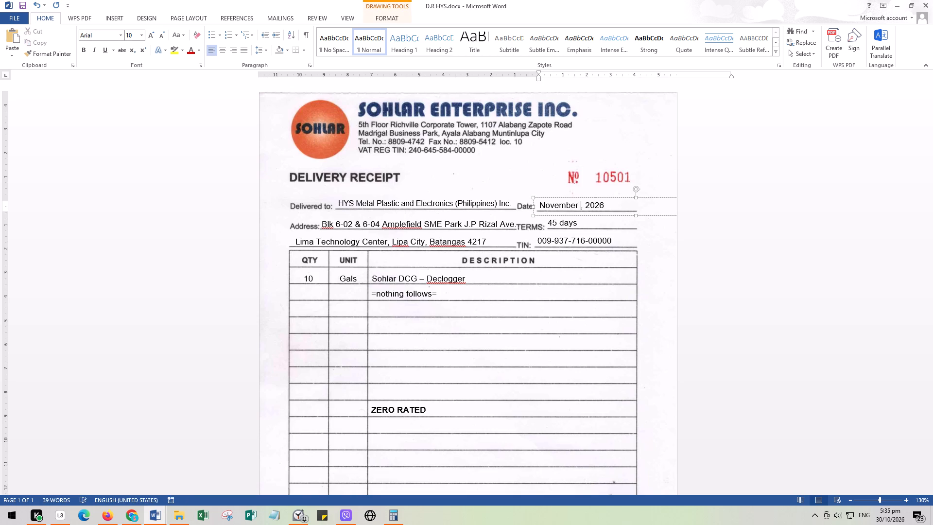
{"action": "key", "text": "3"}
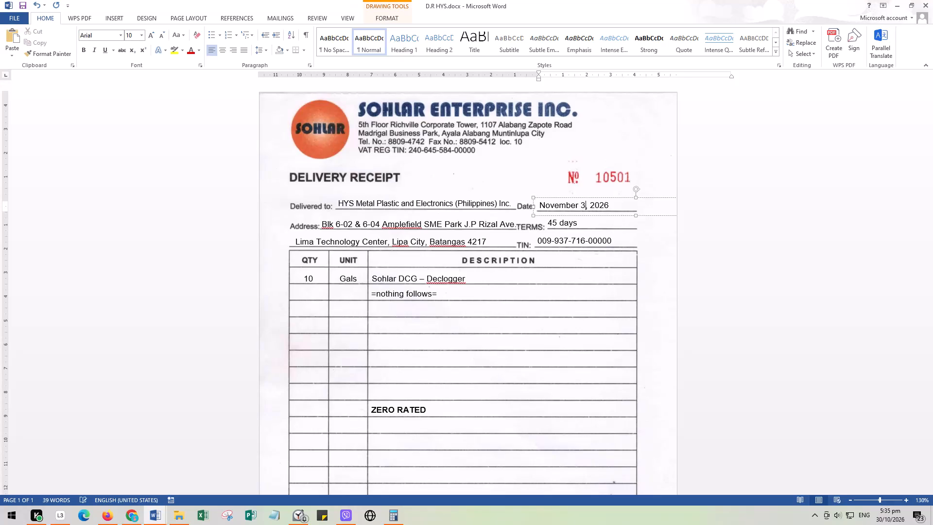
{"action": "left_click", "coordinate": [805, 263]}
Set the brightness of the delivery receipt's scanned background picture to 100% so only the entries print.
{"action": "left_click", "coordinate": [653, 337]}
{"action": "right_click", "coordinate": [653, 337]}
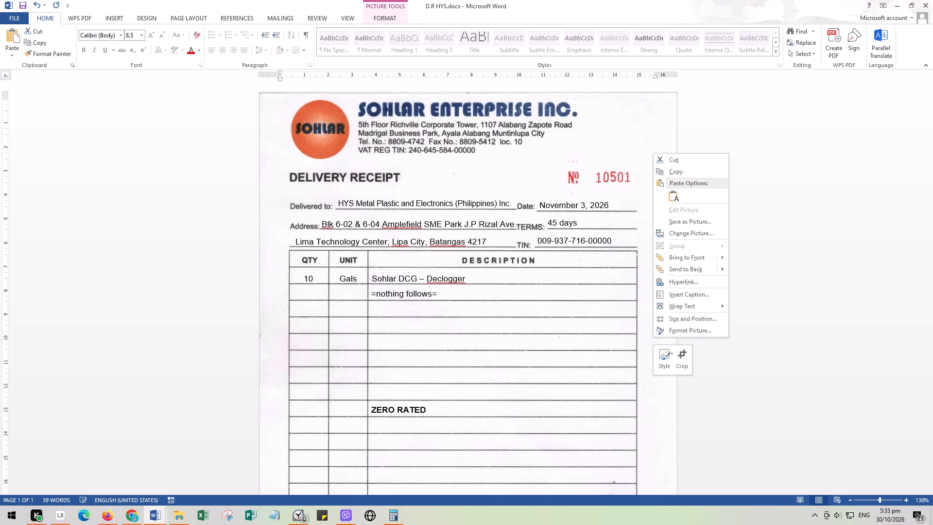
{"action": "left_click", "coordinate": [707, 331]}
{"action": "left_click", "coordinate": [866, 92]}
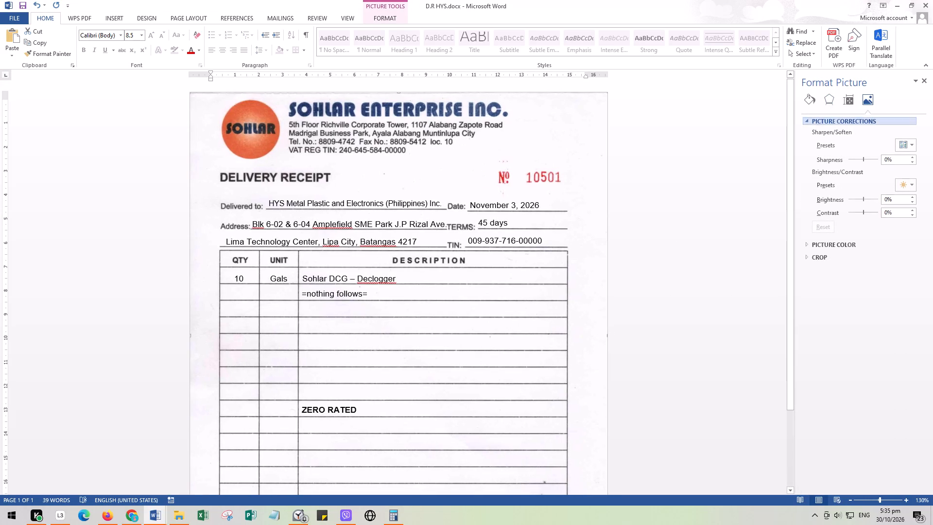
{"action": "left_click_drag", "start_coordinate": [863, 198], "coordinate": [932, 198]}
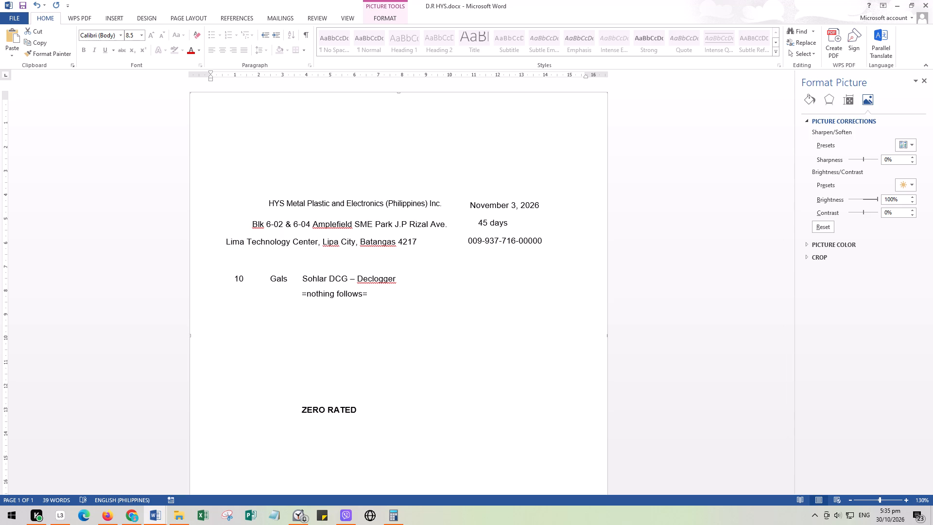
Print one copy of the HYS delivery receipt on the EPSON LQ-310 despite the small margins.
{"action": "key", "text": "ctrl+p"}
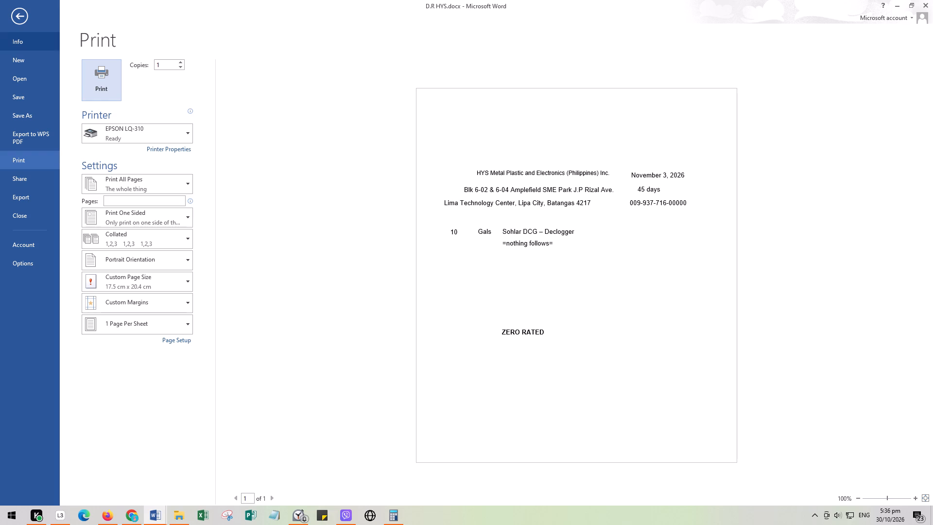
{"action": "left_click", "coordinate": [96, 69]}
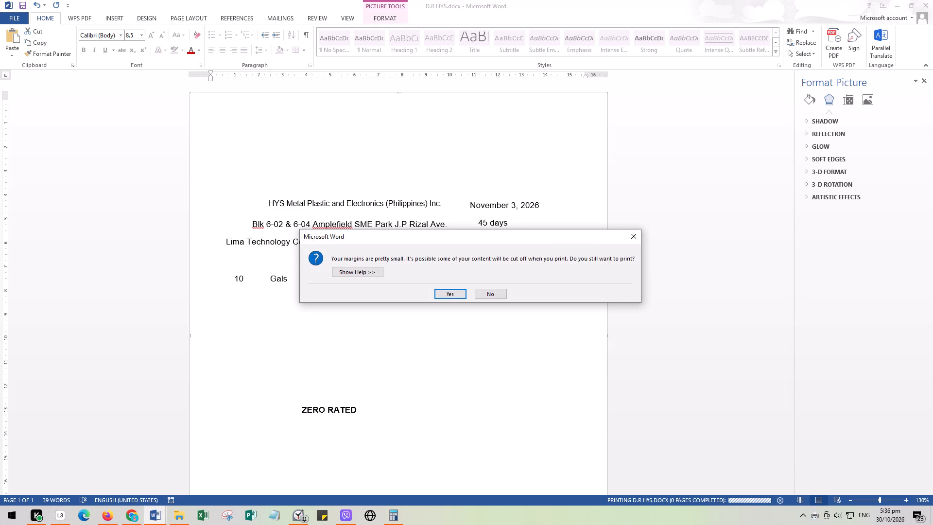
{"action": "key", "text": "Return"}
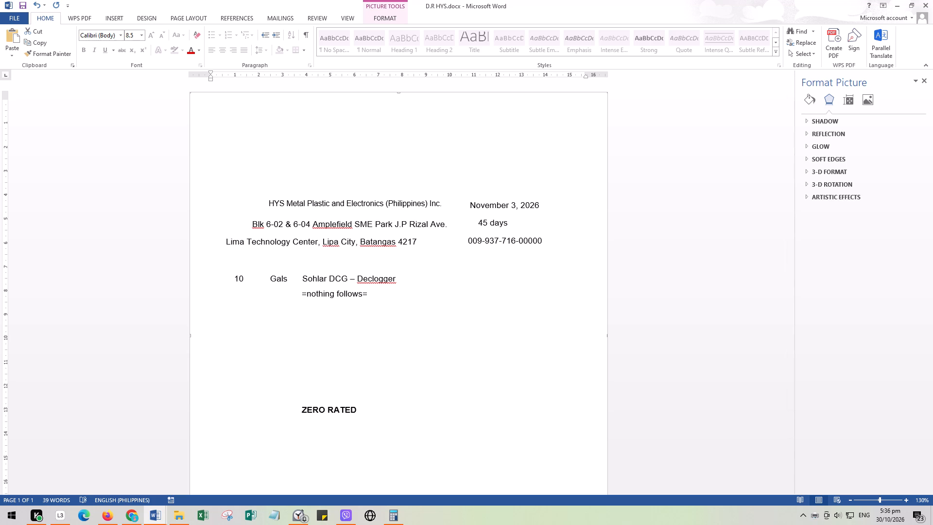
Undo the background brightness change, then close the HYS delivery receipt and save its changes.
{"action": "key", "text": "ctrl+z"}
{"action": "key", "text": "alt+F4"}
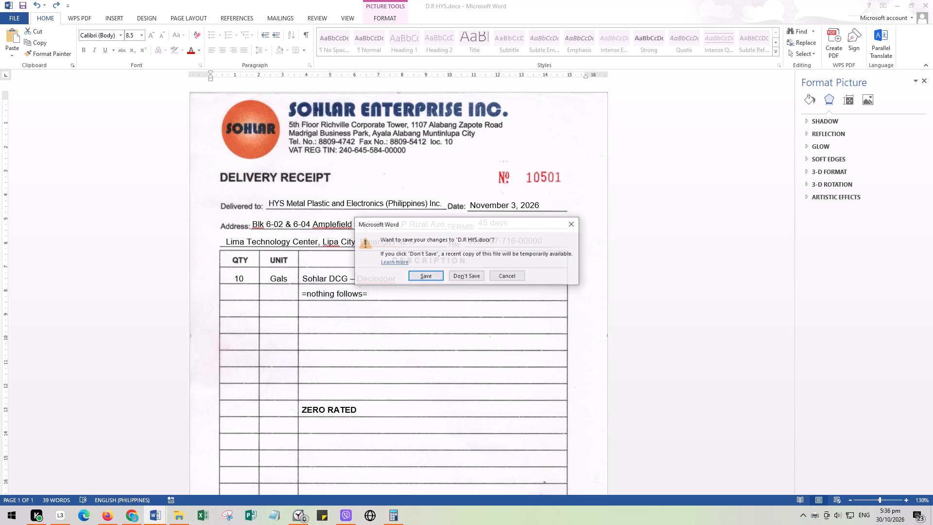
{"action": "key", "text": "Return"}
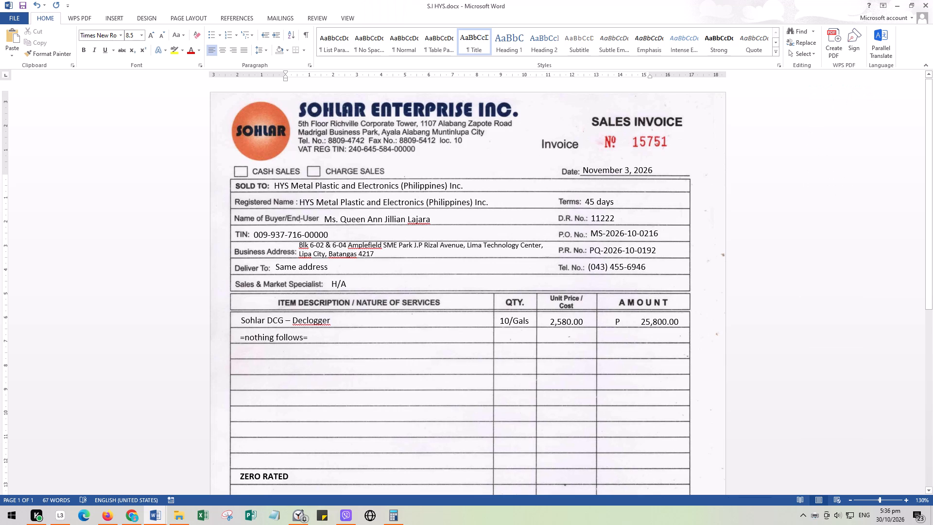
Set the brightness of the HYS sales invoice's scanned background picture to 100%.
{"action": "left_click", "coordinate": [725, 211]}
{"action": "right_click", "coordinate": [725, 211]}
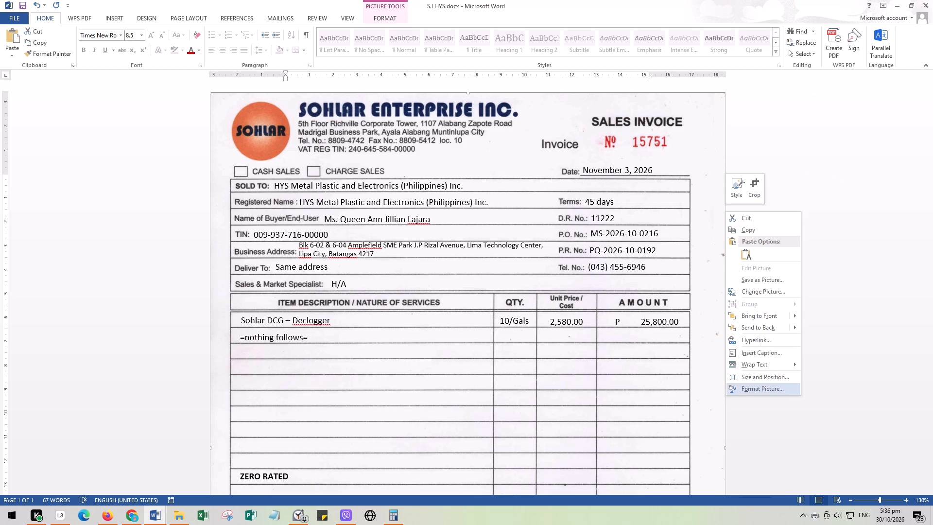
{"action": "left_click", "coordinate": [770, 394]}
{"action": "left_click", "coordinate": [868, 100]}
{"action": "left_click", "coordinate": [867, 124]}
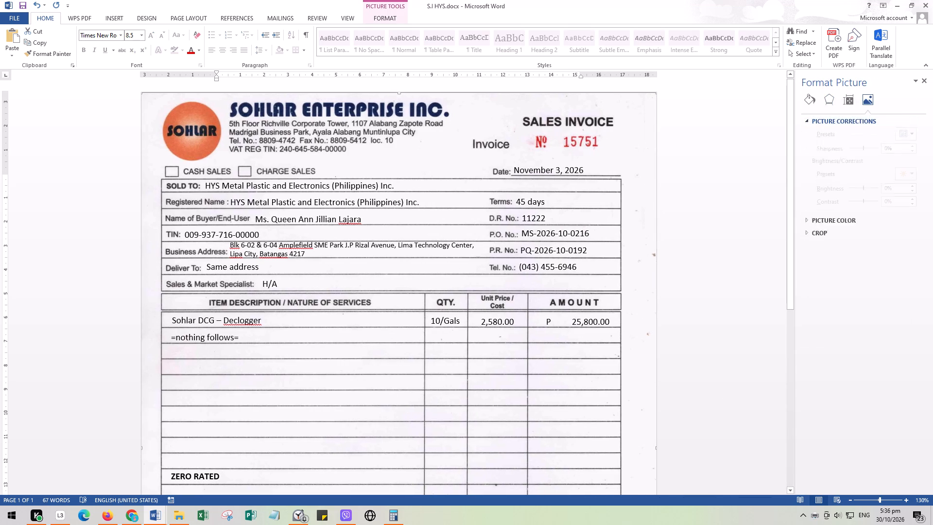
{"action": "left_click_drag", "start_coordinate": [864, 199], "coordinate": [932, 198]}
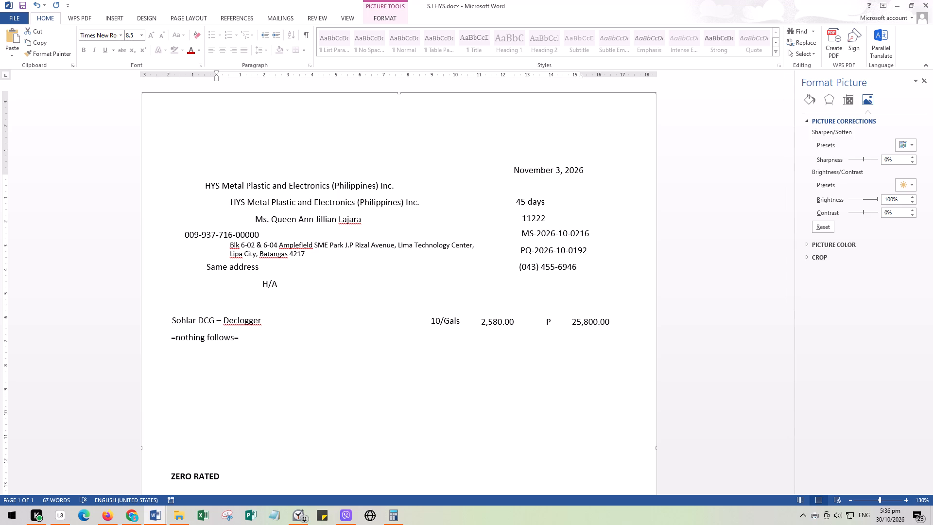
Print one copy of the HYS sales invoice on the EPSON LQ-310 despite the small margins.
{"action": "key", "text": "ctrl+p"}
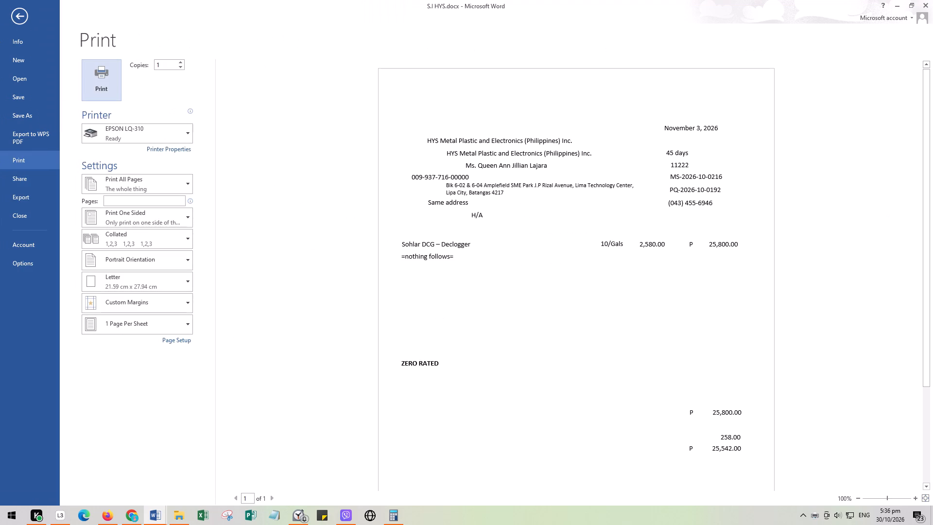
{"action": "key", "text": "Return"}
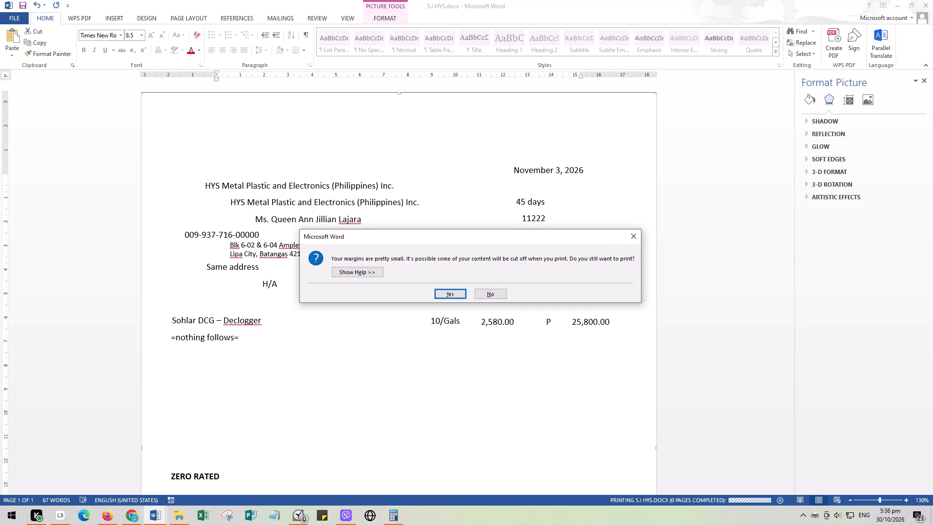
{"action": "key", "text": "Return"}
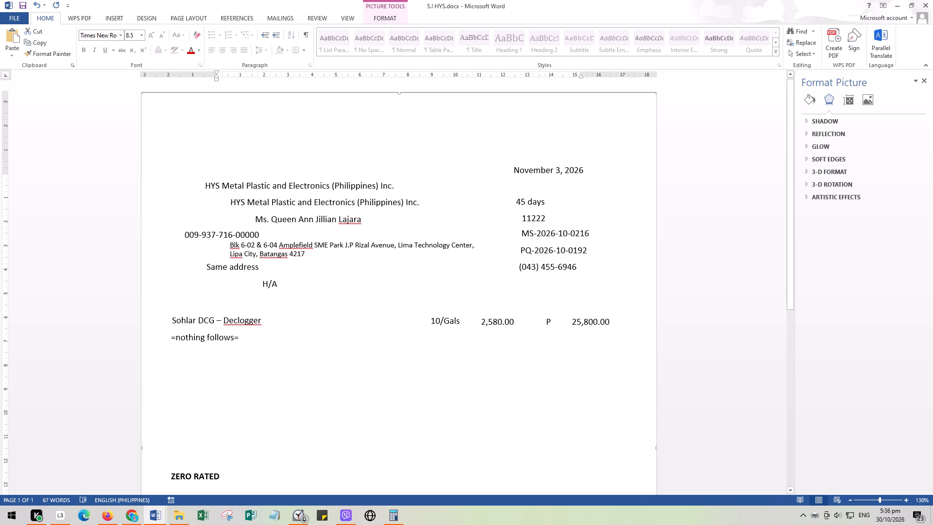
Change the HYS sales invoice date to October 31, 2026.
{"action": "left_click_drag", "start_coordinate": [559, 172], "coordinate": [534, 171]}
{"action": "type", "text": "October 31"}
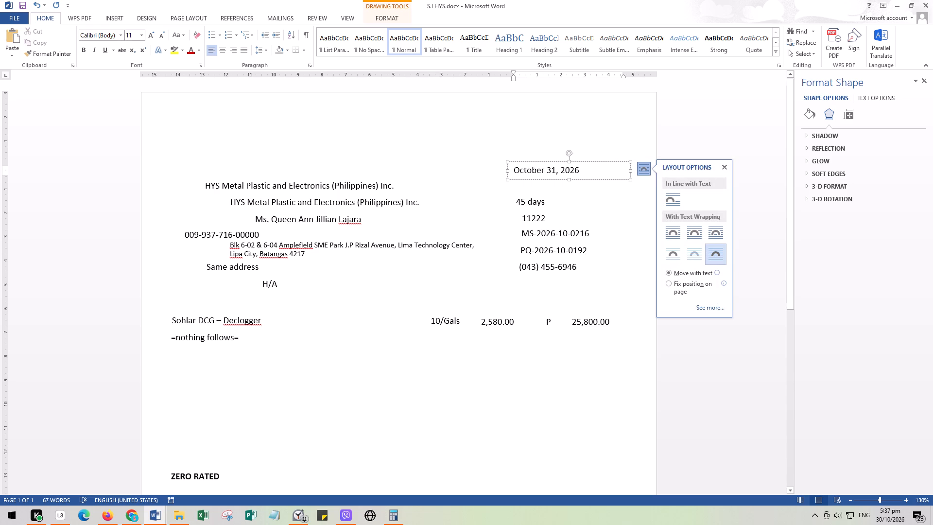
Print one copy of the HYS sales invoice dated October 31, 2026 on the EPSON LQ-310.
{"action": "key", "text": "ctrl+p"}
{"action": "left_click", "coordinate": [714, 99]}
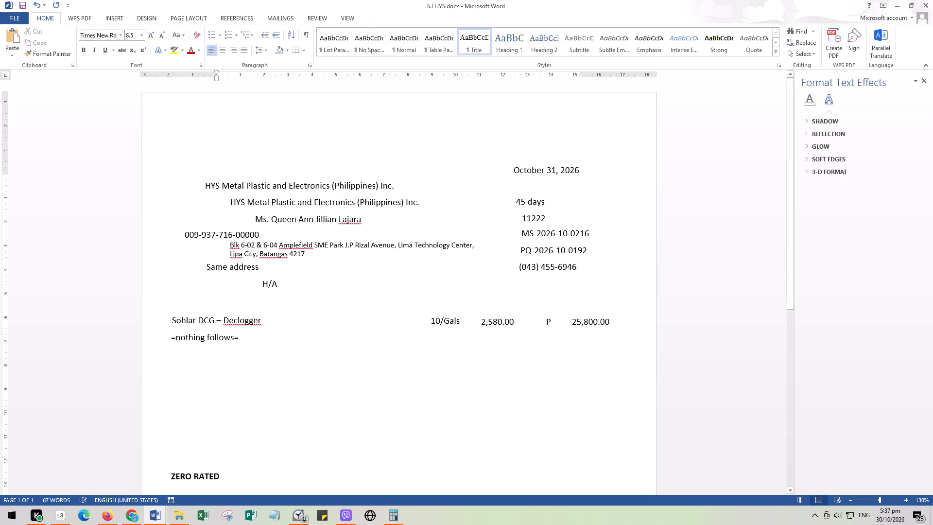
{"action": "key", "text": "ctrl+p"}
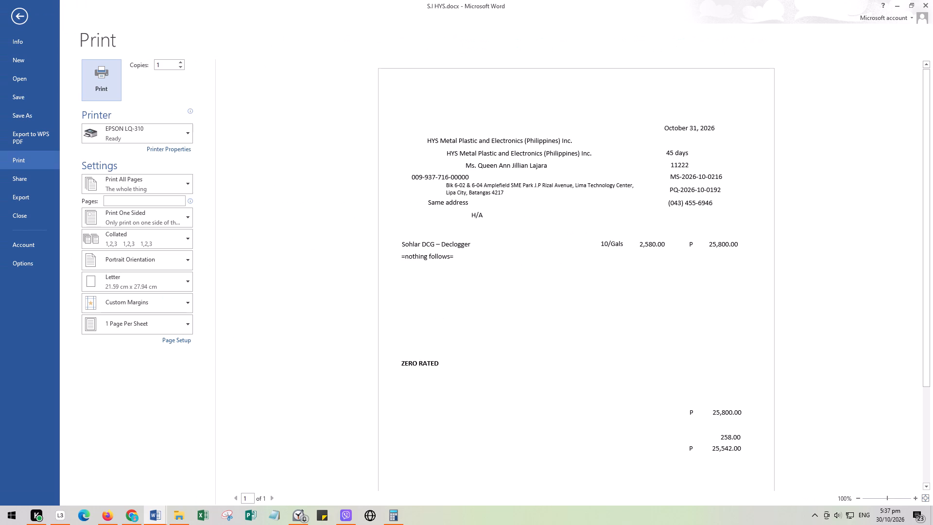
{"action": "key", "text": "Return"}
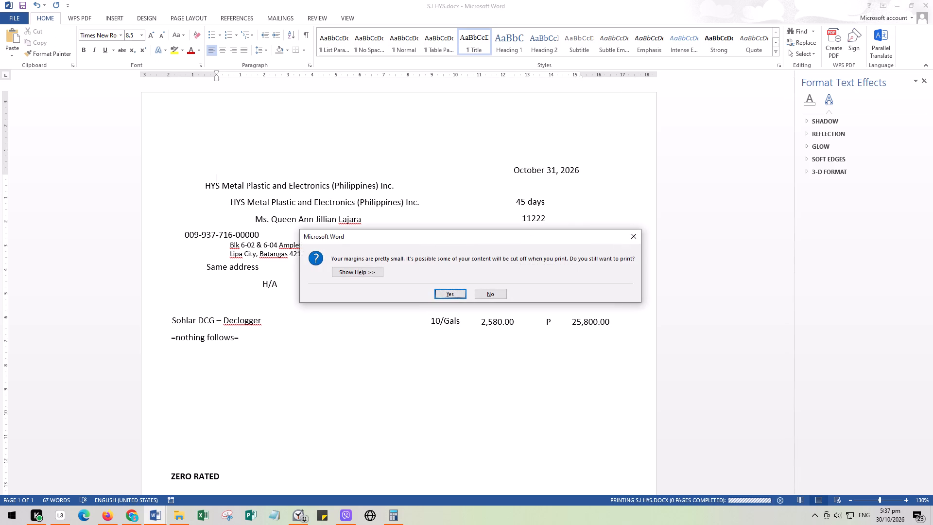
{"action": "key", "text": "Return"}
{"action": "scroll", "coordinate": [690, 260], "scroll_direction": "down", "scroll_amount": 2}
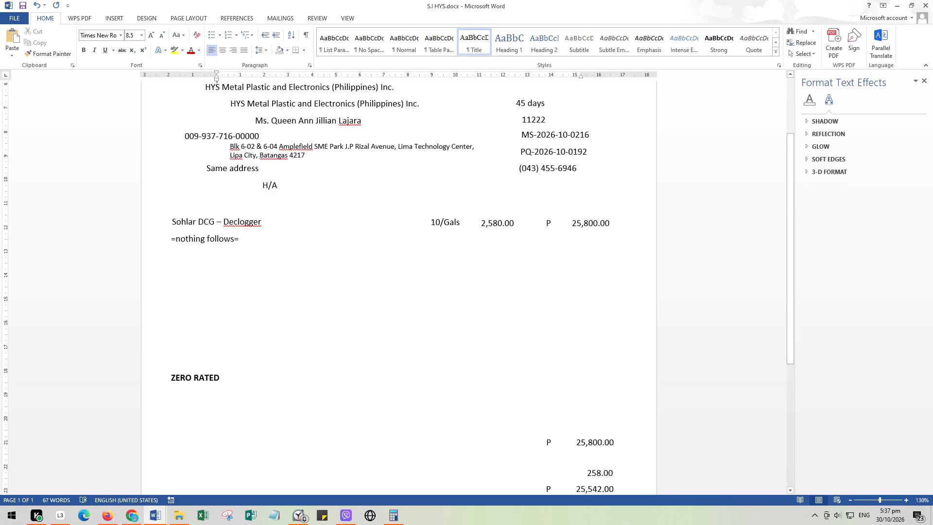